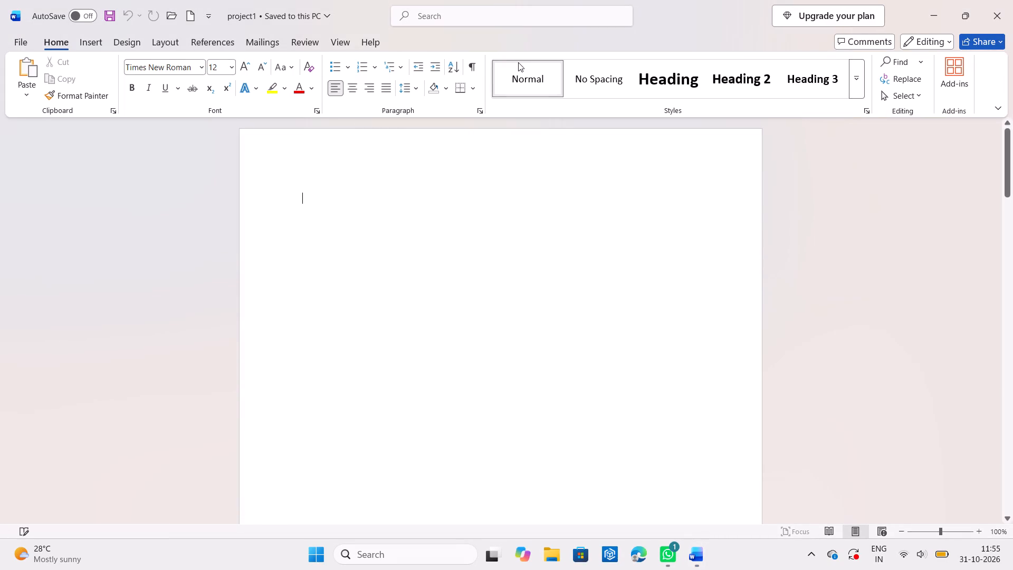
Place the insertion point on the blank page just before the mini project report's title page and bring up the insertion options.
{"action": "scroll", "coordinate": [495, 220], "scroll_direction": "down", "scroll_amount": 3}
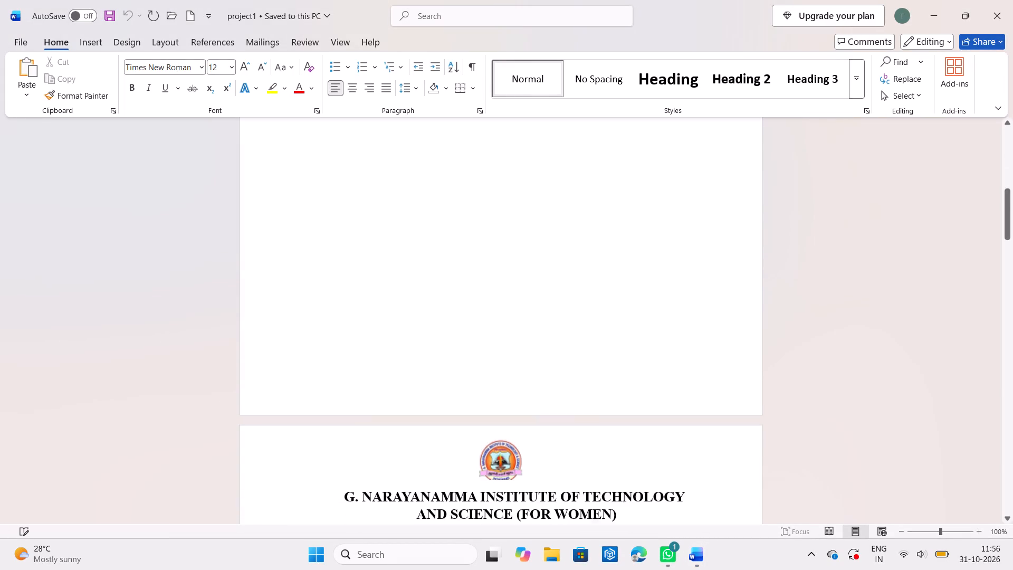
{"action": "scroll", "coordinate": [495, 220], "scroll_direction": "down", "scroll_amount": 2}
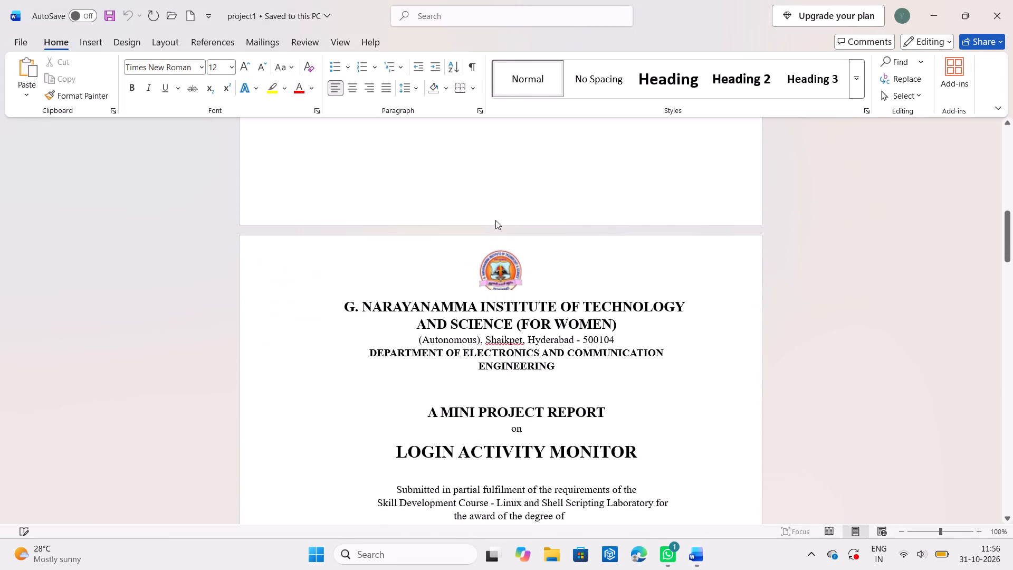
{"action": "left_click", "coordinate": [455, 169]}
{"action": "left_click", "coordinate": [84, 43]}
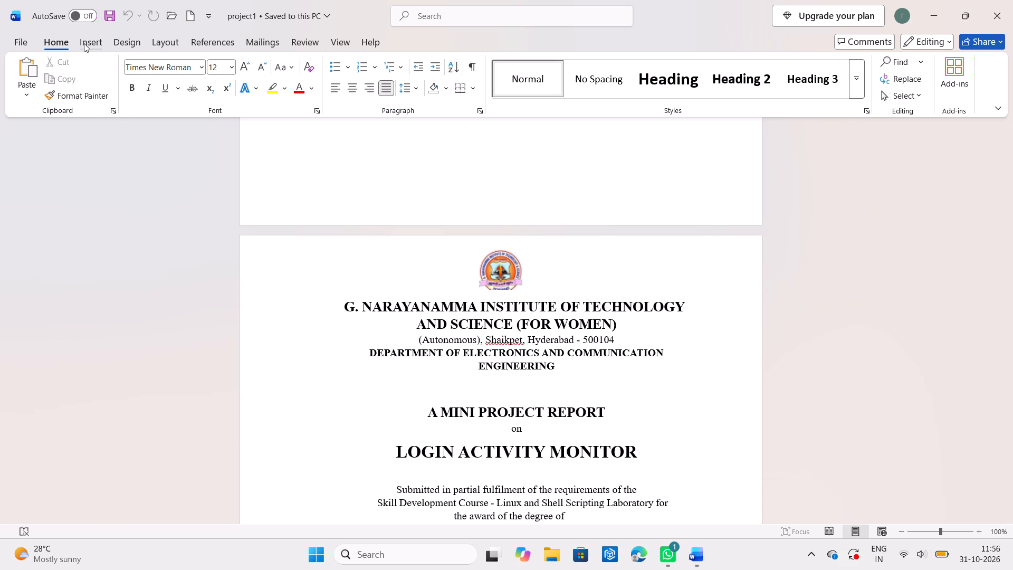
Insert a blank page ahead of the G. Narayanamma Institute mini project report title page.
{"action": "left_click", "coordinate": [52, 83]}
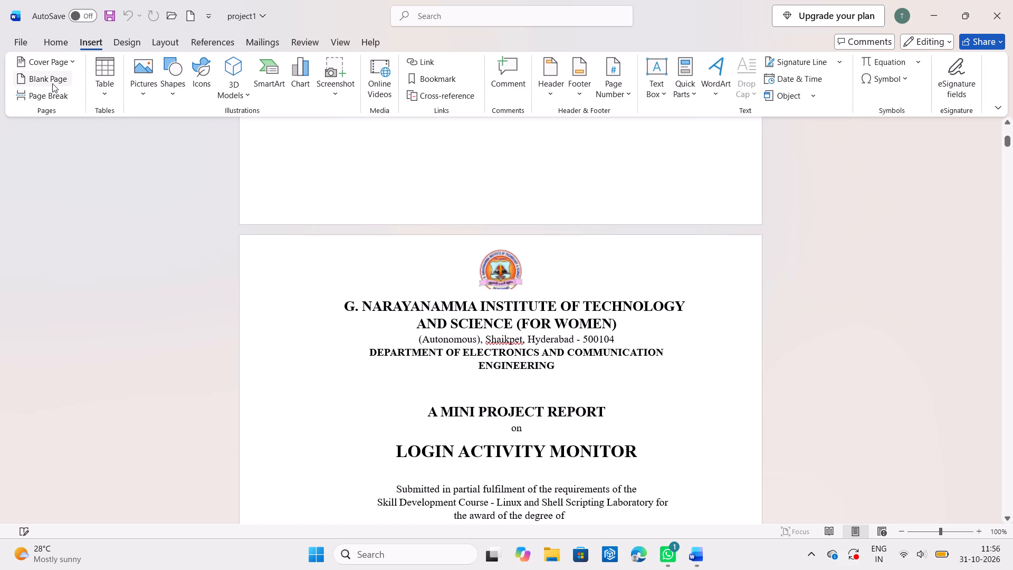
{"action": "left_click", "coordinate": [52, 83]}
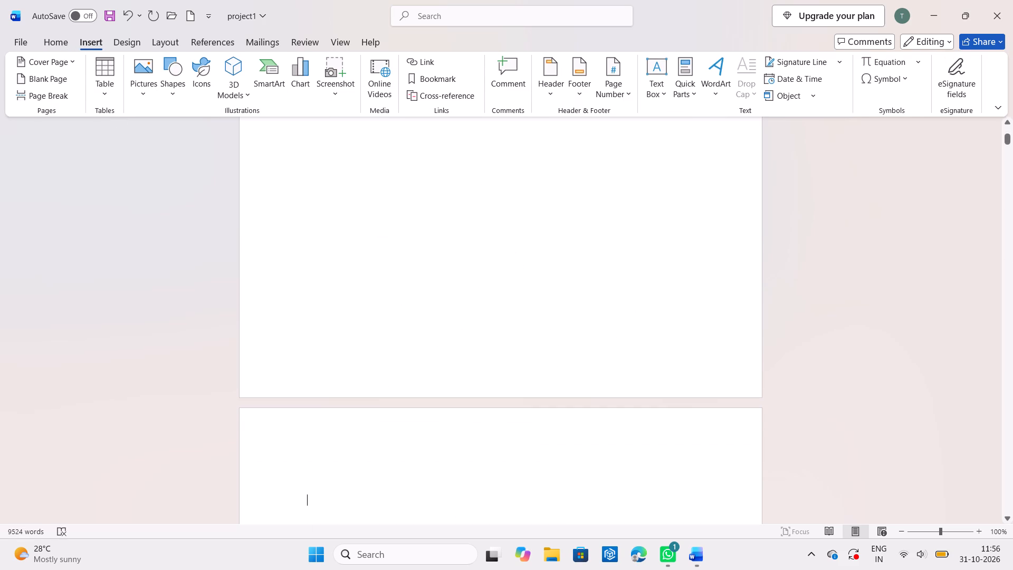
Paste the copied mini project report front pages at the top of the document's blank first page.
{"action": "scroll", "coordinate": [212, 256], "scroll_direction": "up", "scroll_amount": 5}
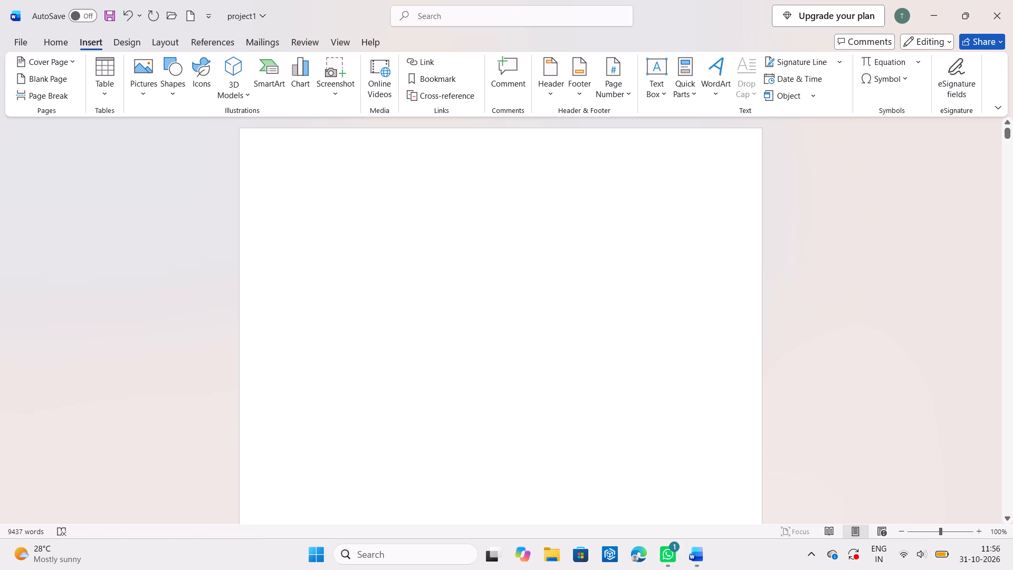
{"action": "left_click", "coordinate": [324, 156]}
{"action": "key", "text": "ctrl+c"}
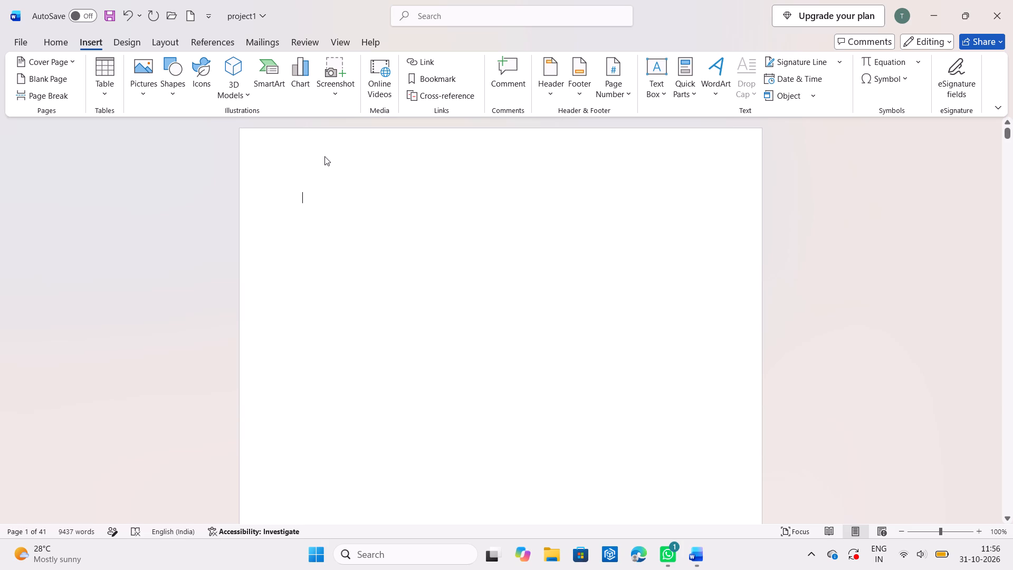
{"action": "key", "text": "ctrl+v"}
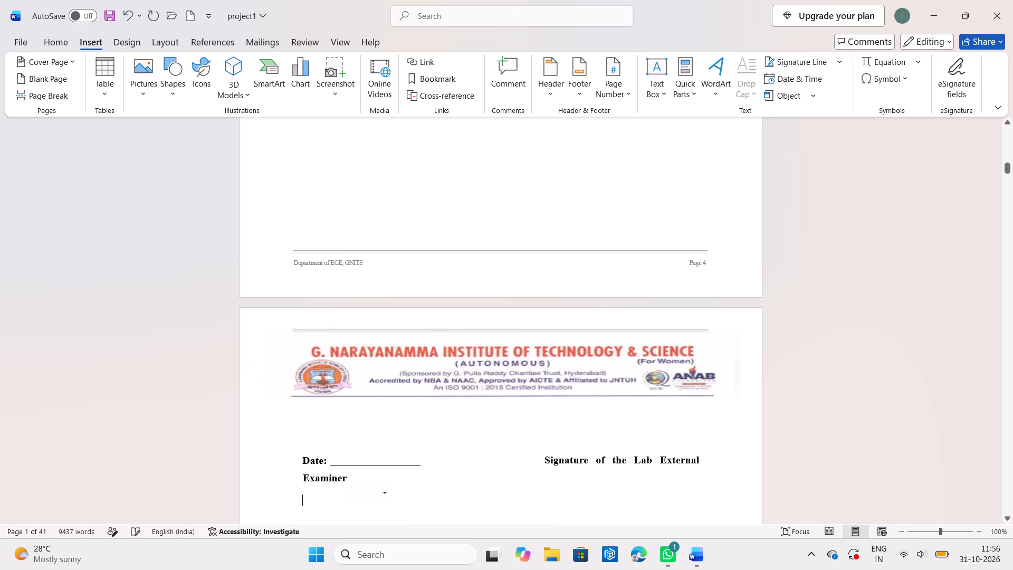
Examine the layout of the pasted title page and the front pages that follow it.
{"action": "scroll", "coordinate": [324, 156], "scroll_direction": "up", "scroll_amount": 10}
{"action": "scroll", "coordinate": [423, 182], "scroll_direction": "up", "scroll_amount": 20}
{"action": "scroll", "coordinate": [423, 182], "scroll_direction": "up", "scroll_amount": 20}
{"action": "scroll", "coordinate": [423, 182], "scroll_direction": "up", "scroll_amount": 20}
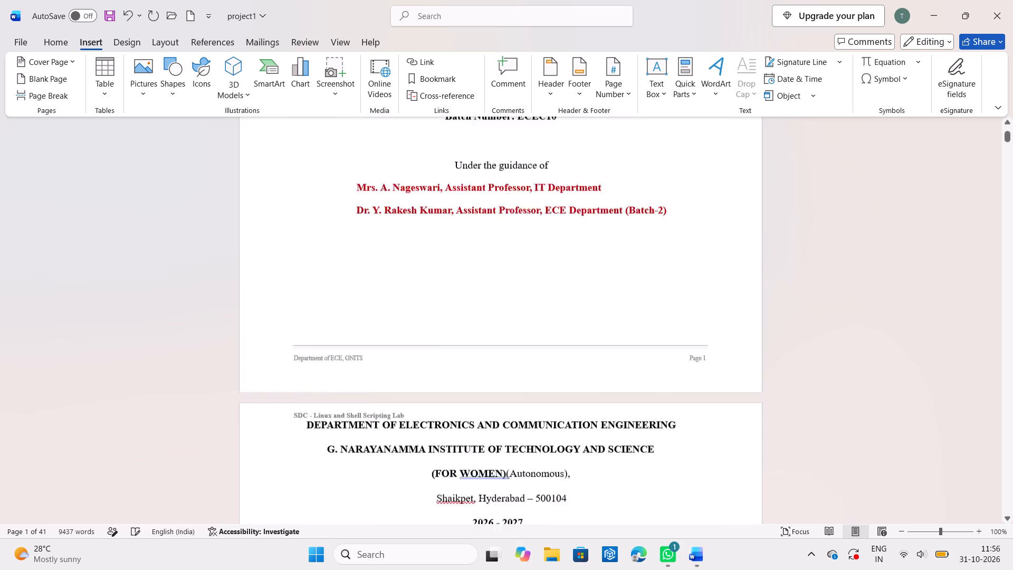
{"action": "scroll", "coordinate": [419, 226], "scroll_direction": "up", "scroll_amount": 20}
{"action": "scroll", "coordinate": [419, 226], "scroll_direction": "up", "scroll_amount": 12}
{"action": "scroll", "coordinate": [419, 226], "scroll_direction": "down", "scroll_amount": 2}
{"action": "scroll", "coordinate": [419, 226], "scroll_direction": "up", "scroll_amount": 18}
{"action": "scroll", "coordinate": [419, 226], "scroll_direction": "up", "scroll_amount": 4}
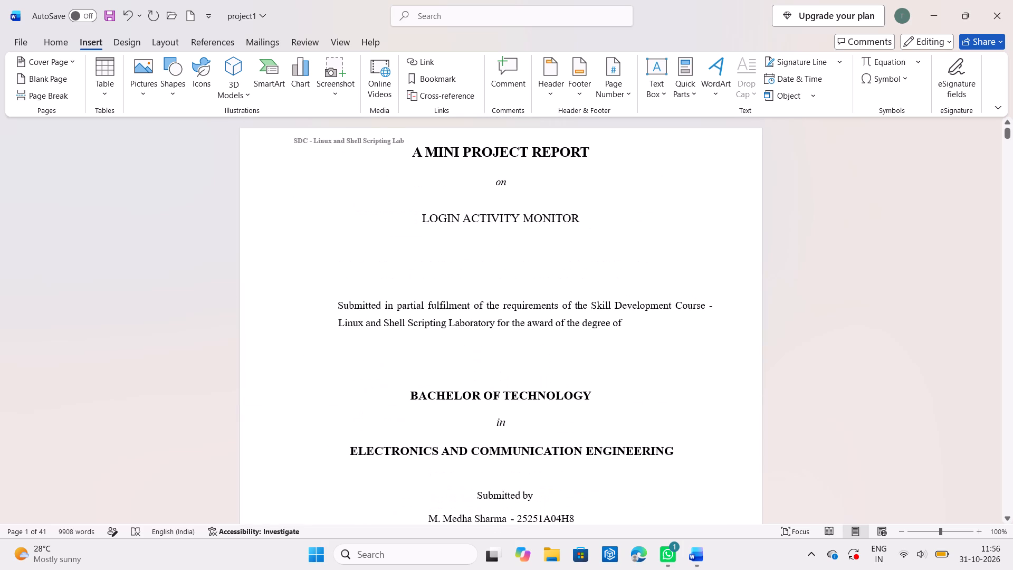
{"action": "scroll", "coordinate": [419, 226], "scroll_direction": "down", "scroll_amount": 4}
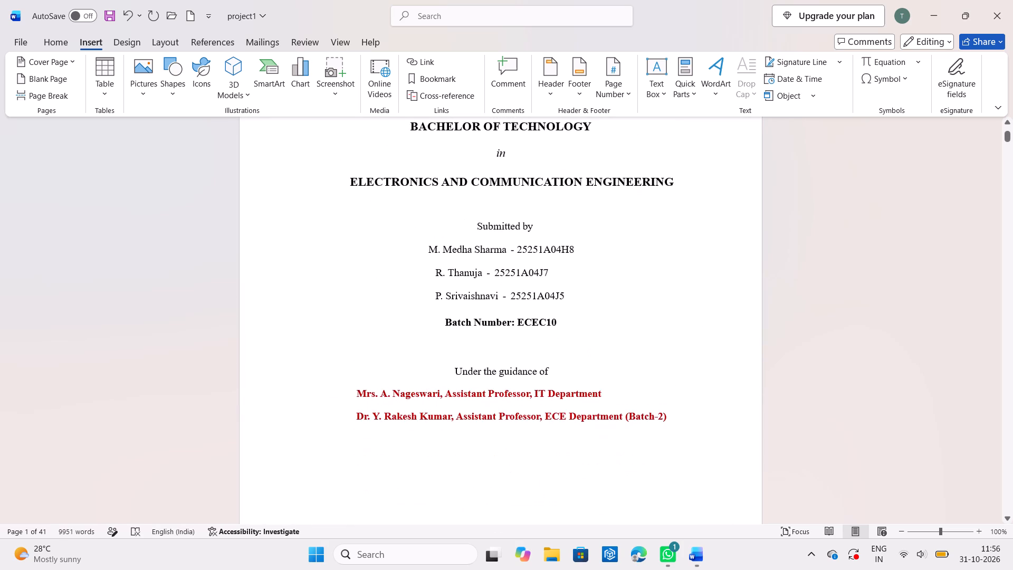
{"action": "scroll", "coordinate": [419, 226], "scroll_direction": "down", "scroll_amount": 4}
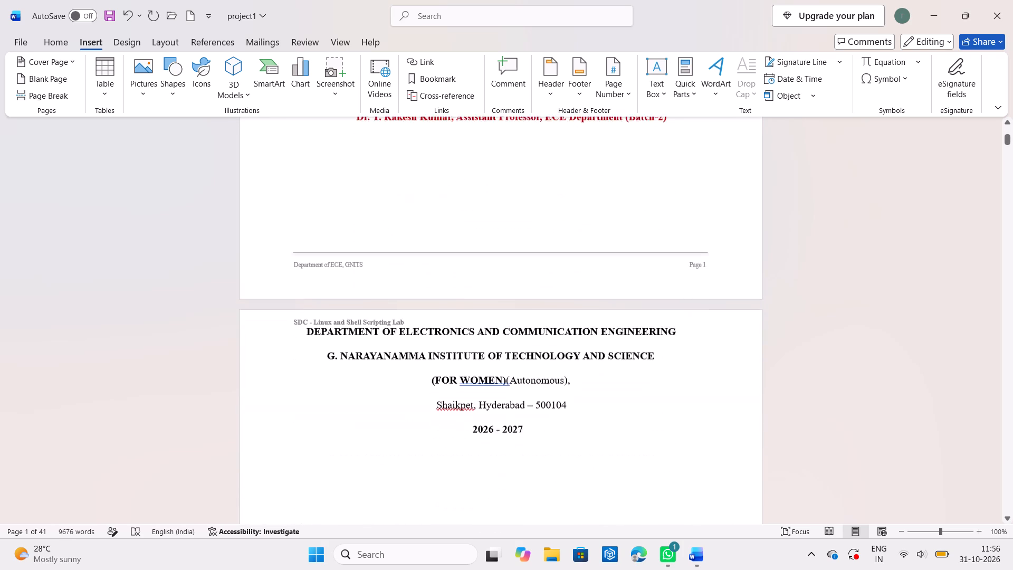
{"action": "scroll", "coordinate": [419, 226], "scroll_direction": "down", "scroll_amount": 10}
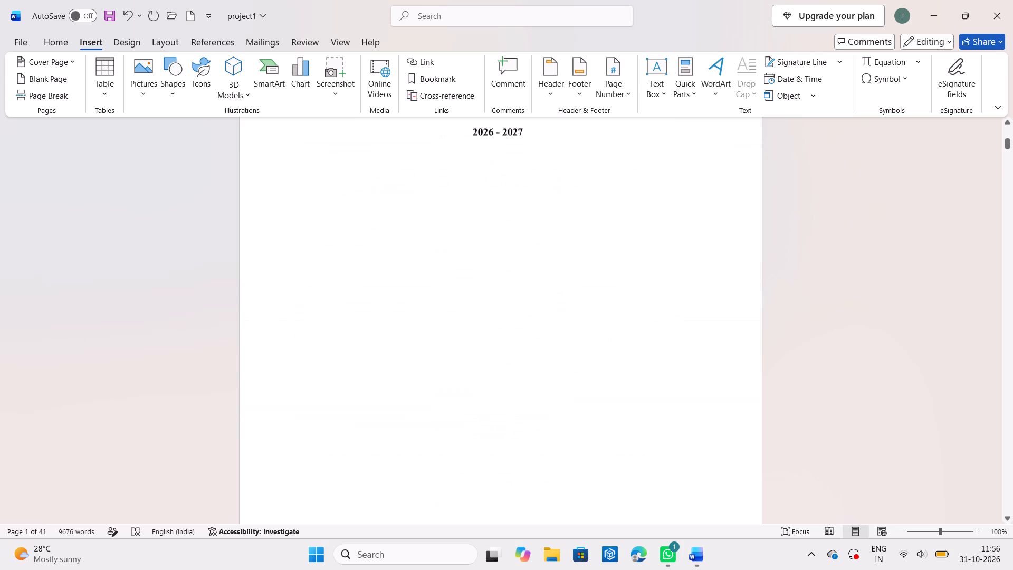
{"action": "scroll", "coordinate": [419, 226], "scroll_direction": "down", "scroll_amount": 1}
{"action": "scroll", "coordinate": [419, 226], "scroll_direction": "up", "scroll_amount": 20}
{"action": "scroll", "coordinate": [419, 226], "scroll_direction": "up", "scroll_amount": 20}
{"action": "scroll", "coordinate": [419, 226], "scroll_direction": "up", "scroll_amount": 9}
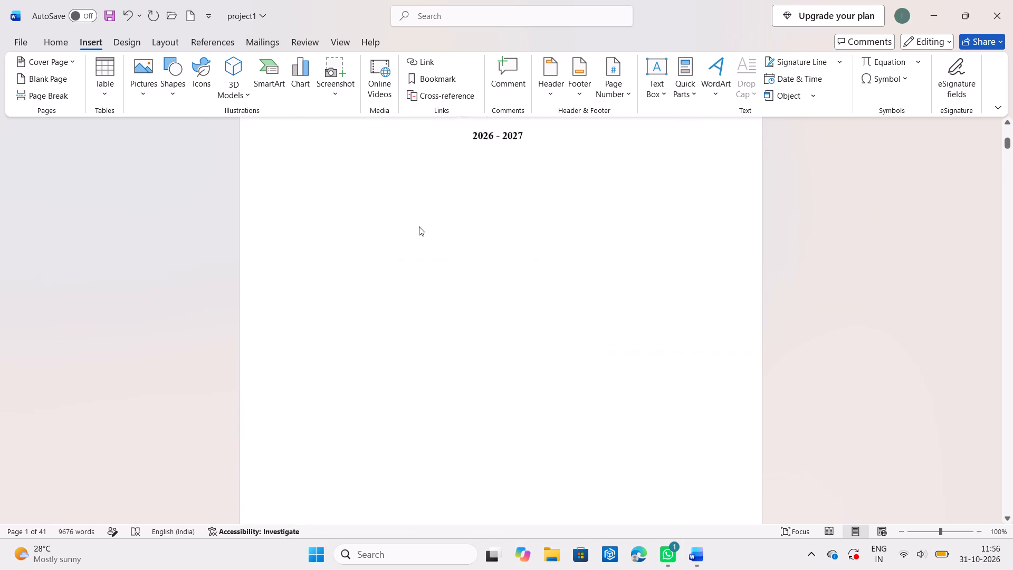
{"action": "scroll", "coordinate": [419, 226], "scroll_direction": "up", "scroll_amount": 15}
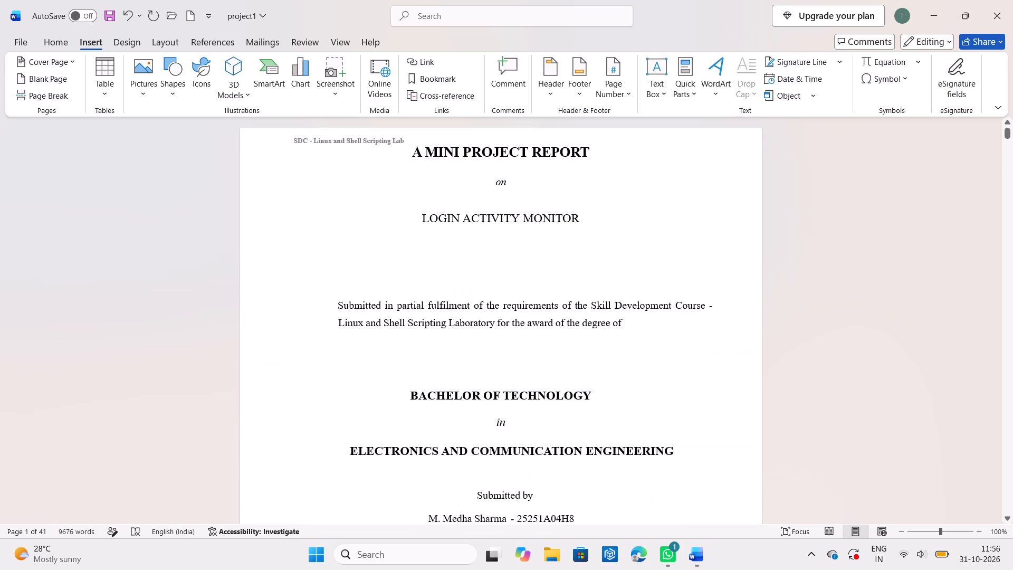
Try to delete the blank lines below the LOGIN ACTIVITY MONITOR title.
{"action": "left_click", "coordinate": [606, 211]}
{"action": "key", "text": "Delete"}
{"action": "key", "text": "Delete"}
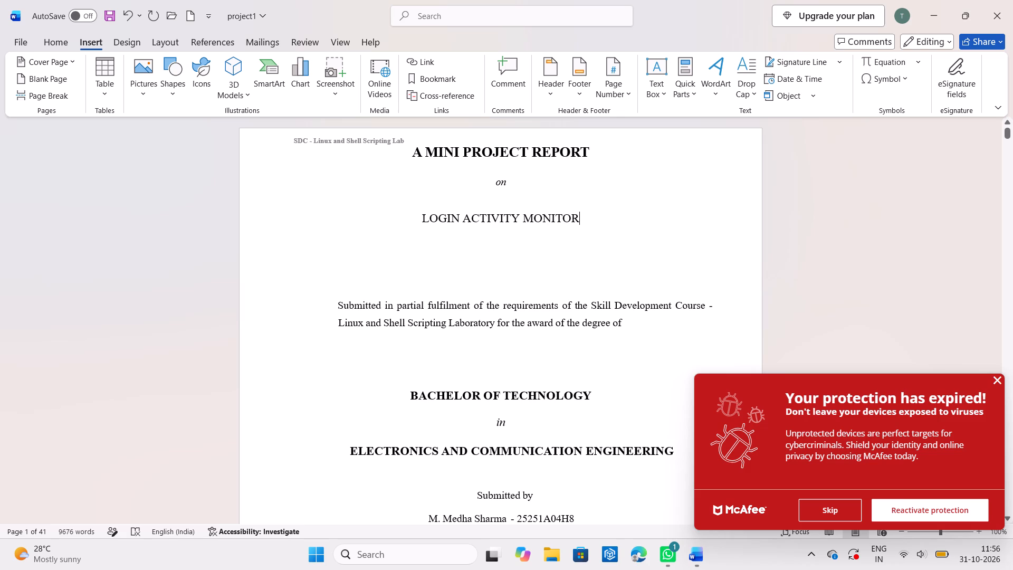
Dismiss the McAfee protection notification.
{"action": "left_click", "coordinate": [1000, 375]}
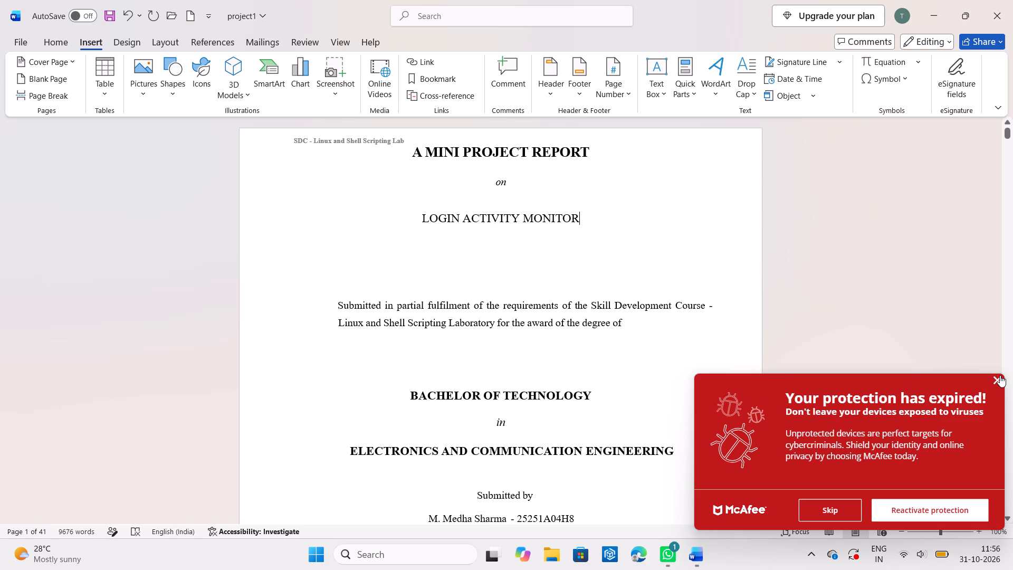
{"action": "left_click", "coordinate": [999, 377]}
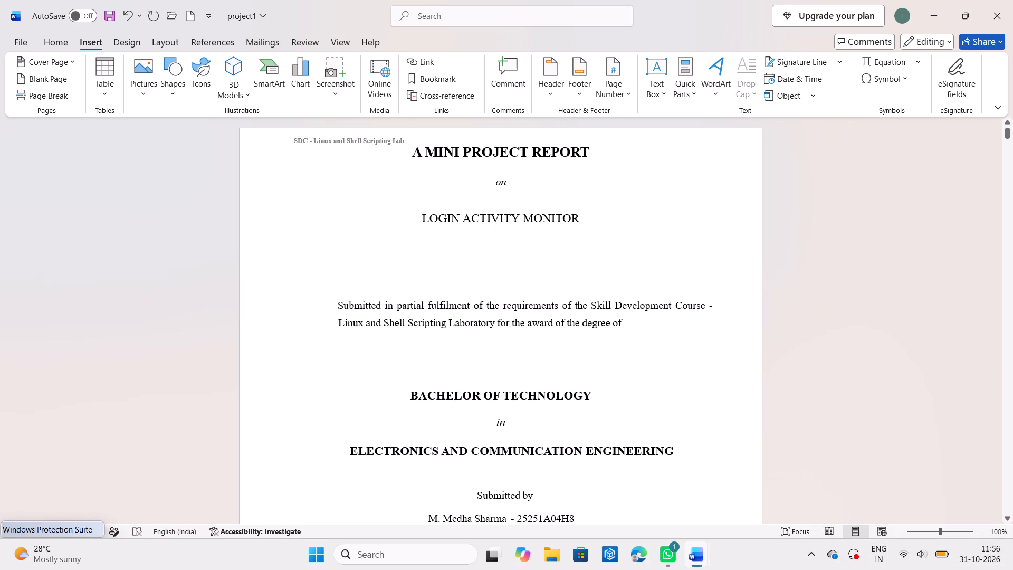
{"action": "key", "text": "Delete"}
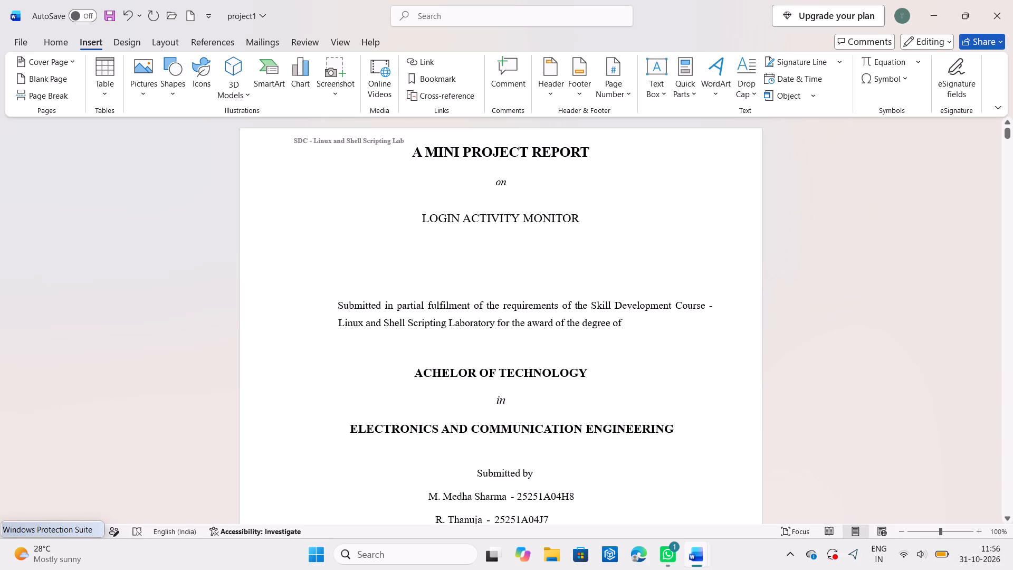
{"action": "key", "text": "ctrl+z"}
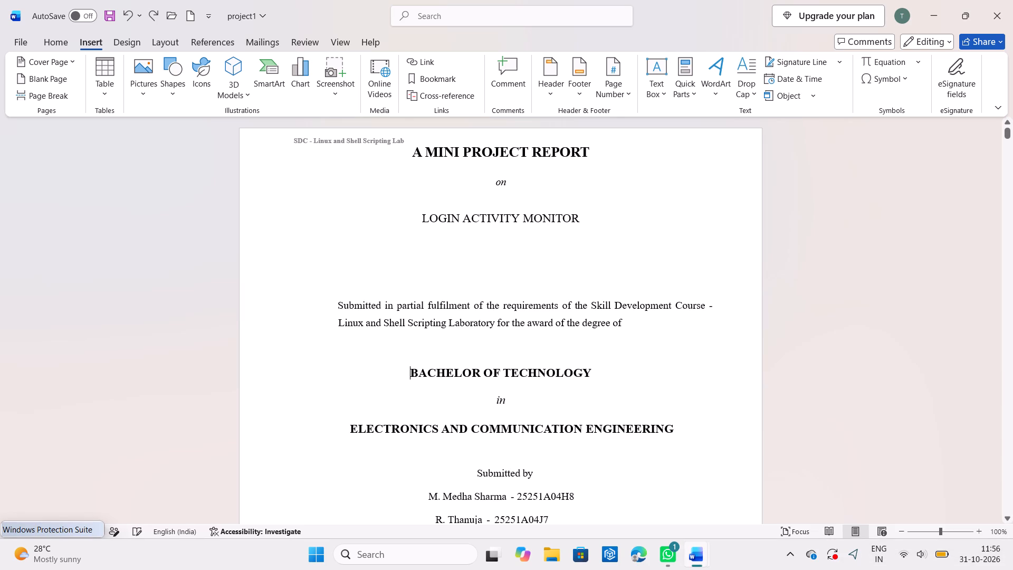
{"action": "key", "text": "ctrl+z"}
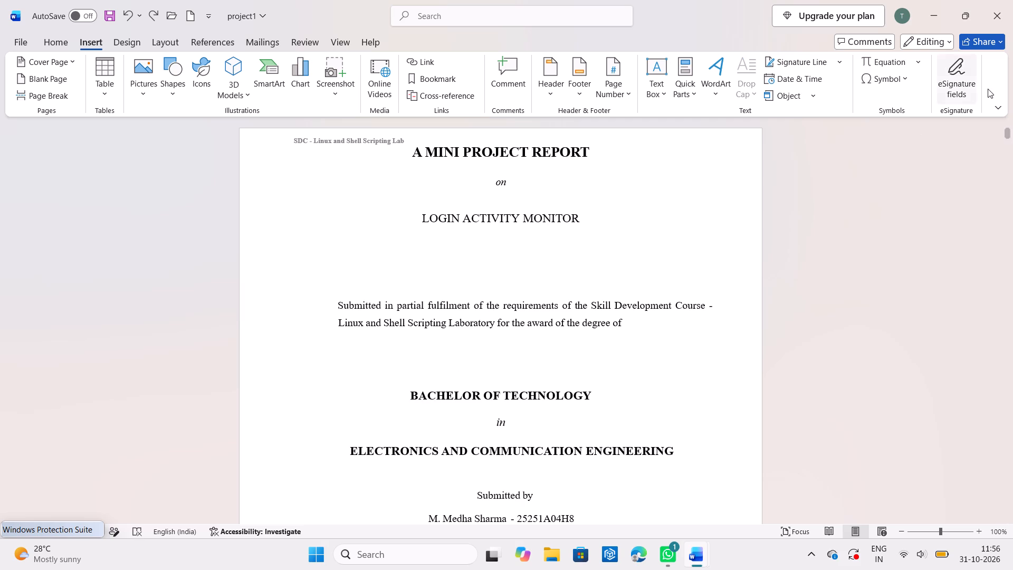
Delete the blank lines below the LOGIN ACTIVITY MONITOR title and those between the "Submitted in partial fulfilment" paragraph and BACHELOR OF TECHNOLOGY.
{"action": "left_click", "coordinate": [624, 204]}
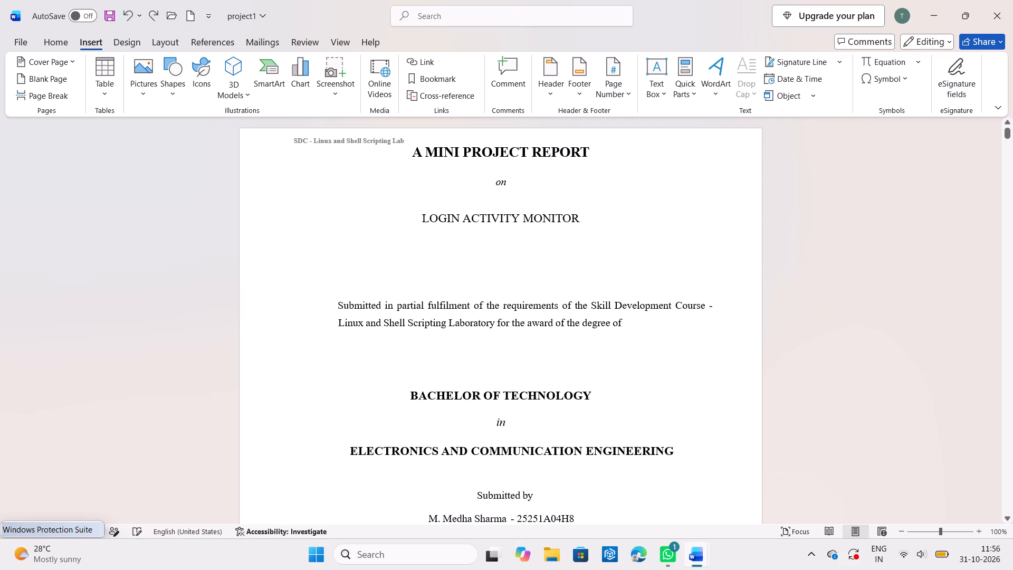
{"action": "left_click", "coordinate": [603, 207]}
{"action": "left_click", "coordinate": [585, 225]}
{"action": "key", "text": "Delete"}
{"action": "key", "text": "Delete"}
{"action": "key", "text": "Delete"}
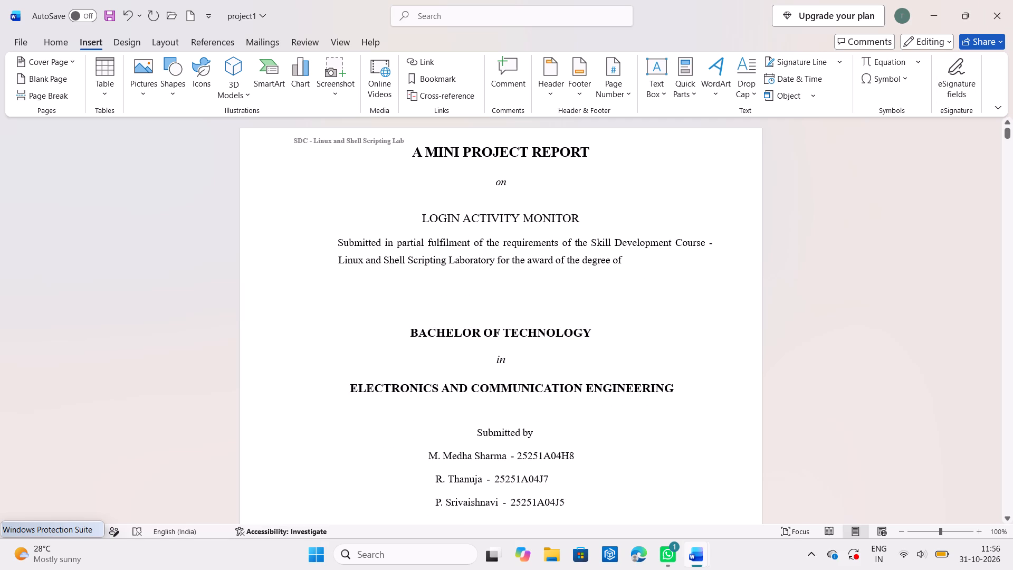
{"action": "left_click", "coordinate": [631, 266]}
{"action": "key", "text": "Delete"}
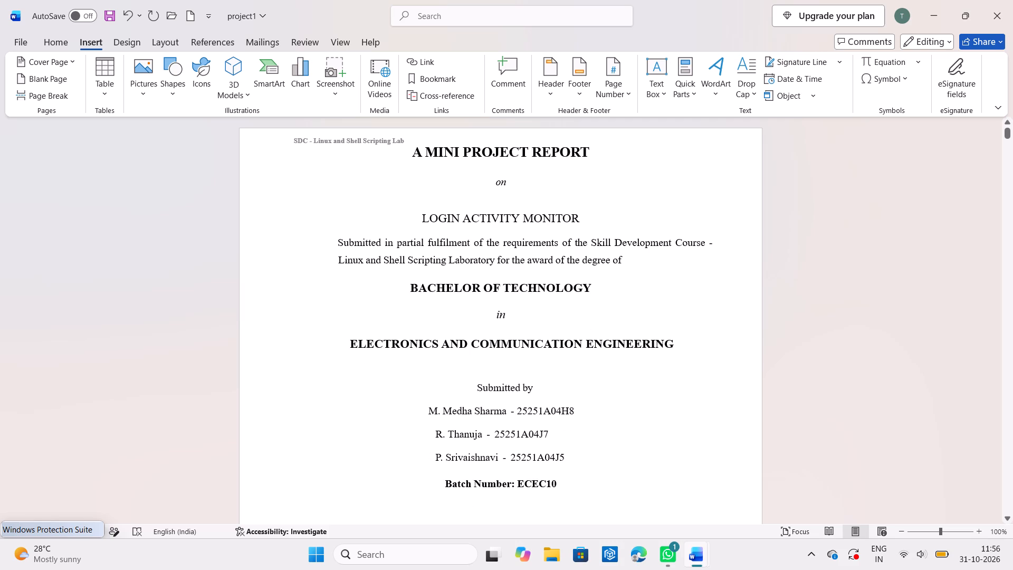
Switch to the miniproject document and examine its original title page layout, including the frame, college logo and department block.
{"action": "left_click", "coordinate": [740, 504]}
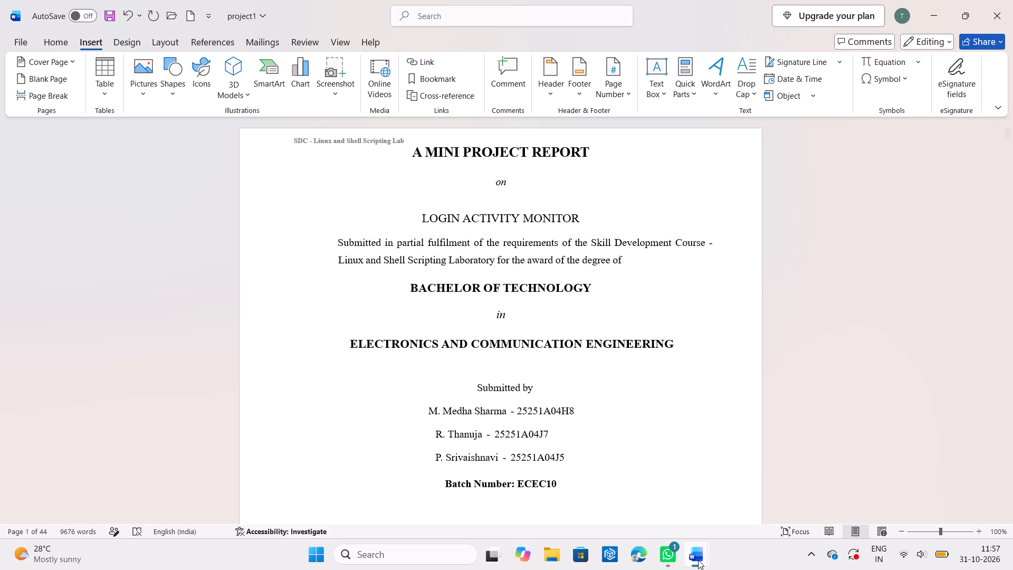
{"action": "left_click", "coordinate": [667, 516]}
{"action": "scroll", "coordinate": [594, 237], "scroll_direction": "up", "scroll_amount": 7}
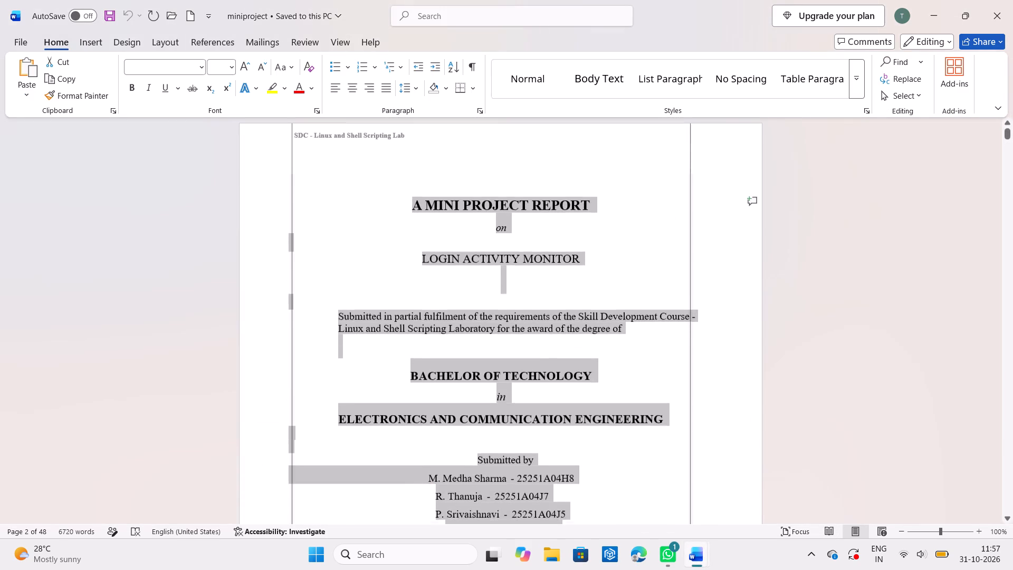
{"action": "scroll", "coordinate": [594, 237], "scroll_direction": "up", "scroll_amount": 1}
{"action": "left_click", "coordinate": [594, 237]}
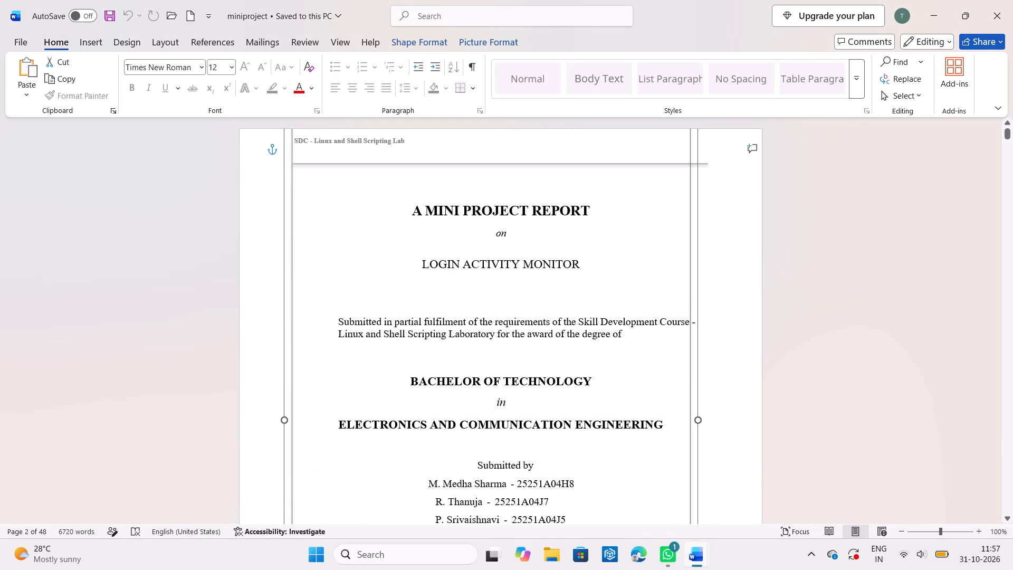
{"action": "scroll", "coordinate": [594, 237], "scroll_direction": "down", "scroll_amount": 1}
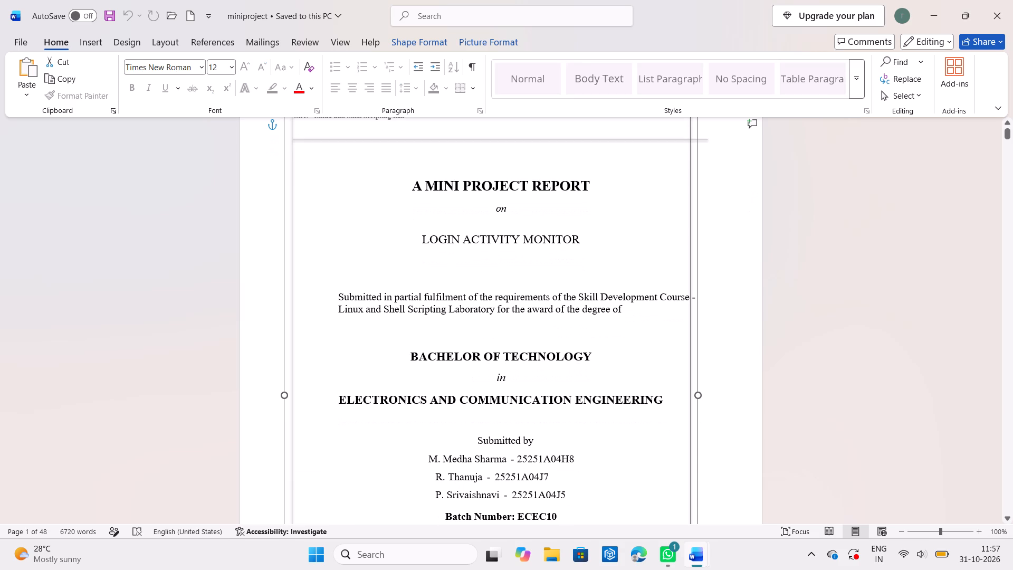
{"action": "scroll", "coordinate": [594, 237], "scroll_direction": "down", "scroll_amount": 6}
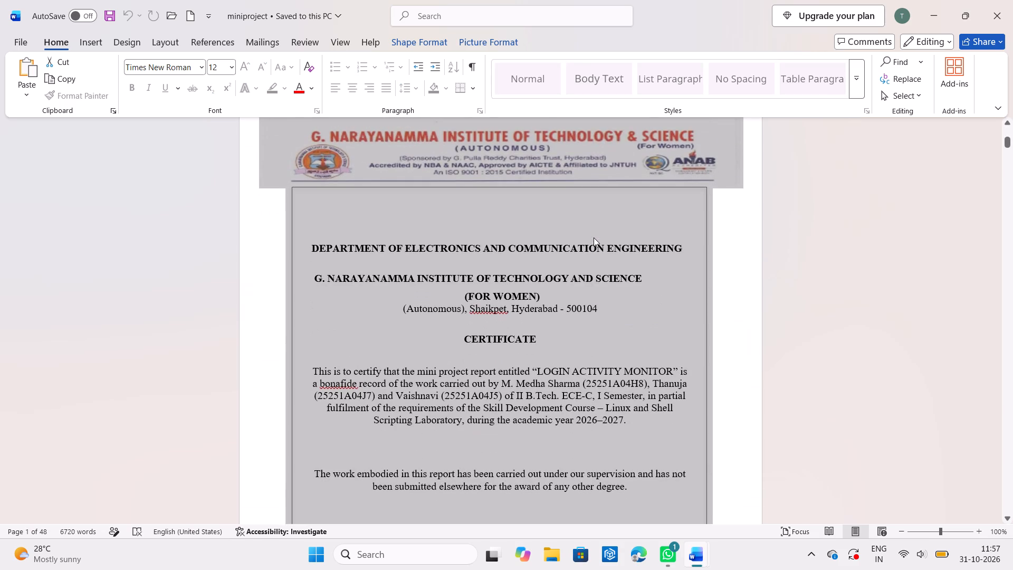
{"action": "scroll", "coordinate": [594, 237], "scroll_direction": "down", "scroll_amount": 6}
{"action": "scroll", "coordinate": [594, 237], "scroll_direction": "up", "scroll_amount": 3}
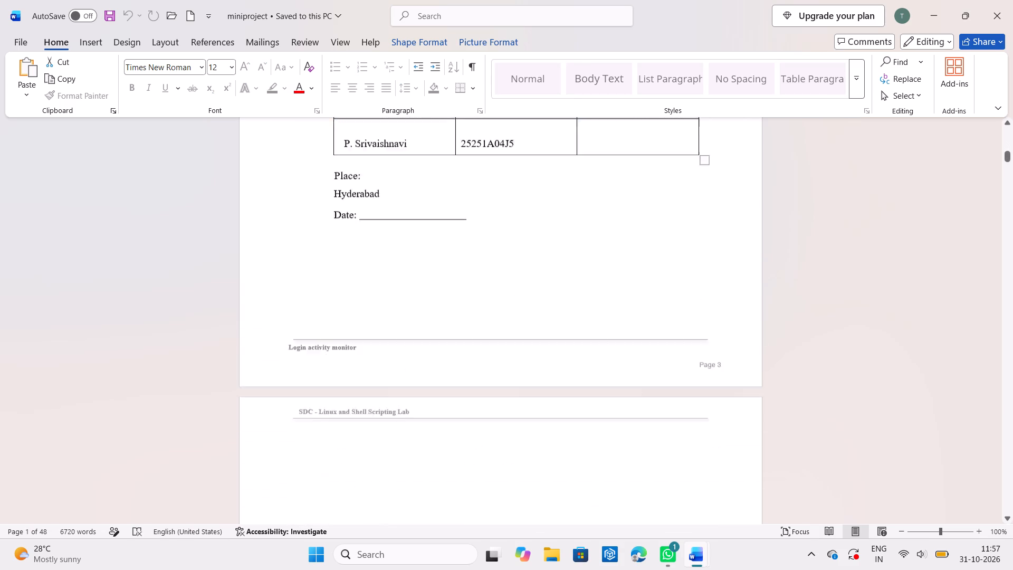
{"action": "scroll", "coordinate": [594, 237], "scroll_direction": "up", "scroll_amount": 19}
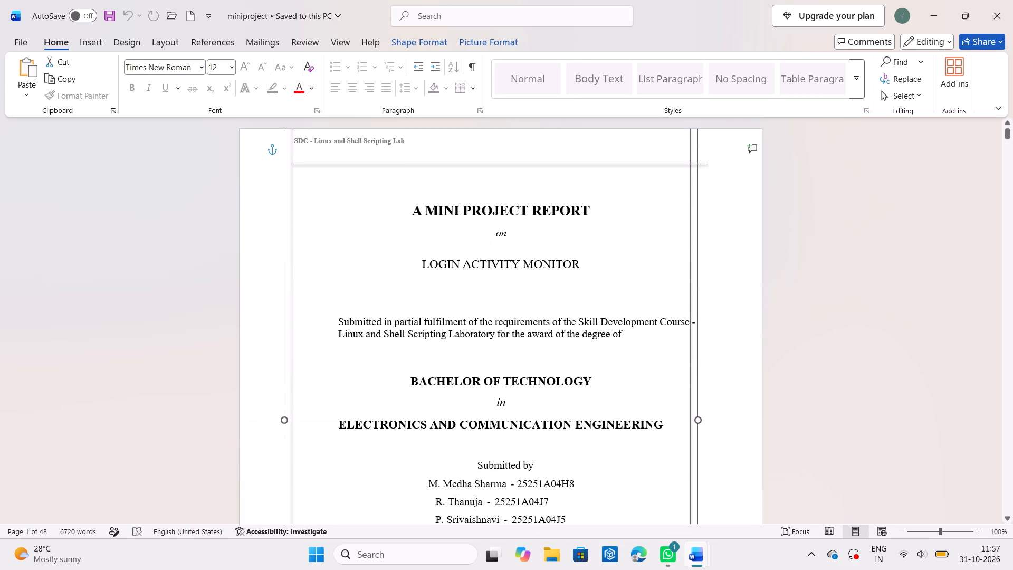
{"action": "scroll", "coordinate": [594, 237], "scroll_direction": "down", "scroll_amount": 2}
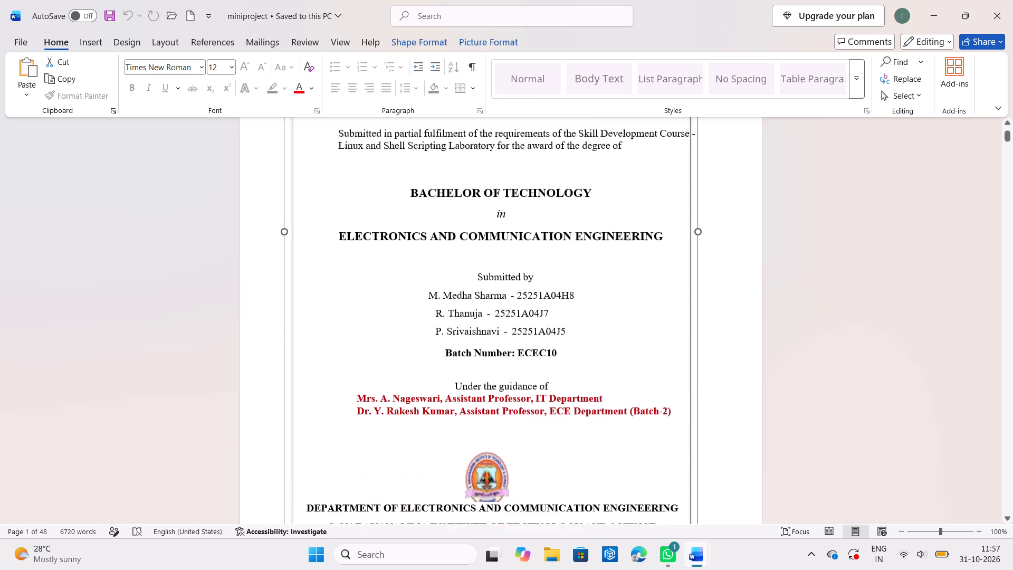
{"action": "scroll", "coordinate": [594, 237], "scroll_direction": "down", "scroll_amount": 2}
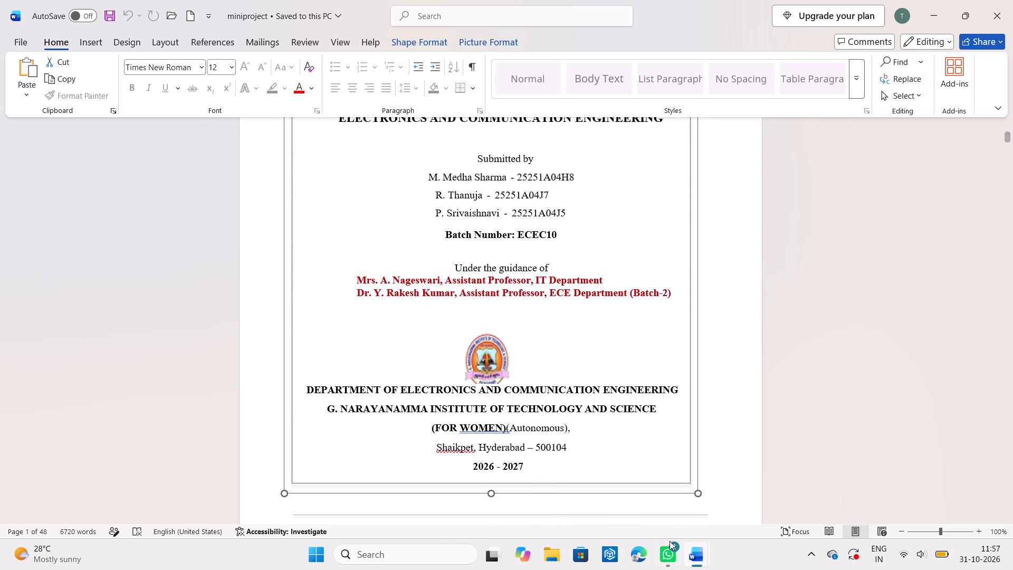
Switch to project1 and delete the blank lines between the guides' names and the DEPARTMENT OF ELECTRONICS AND COMMUNICATION ENGINEERING block.
{"action": "left_click", "coordinate": [743, 500]}
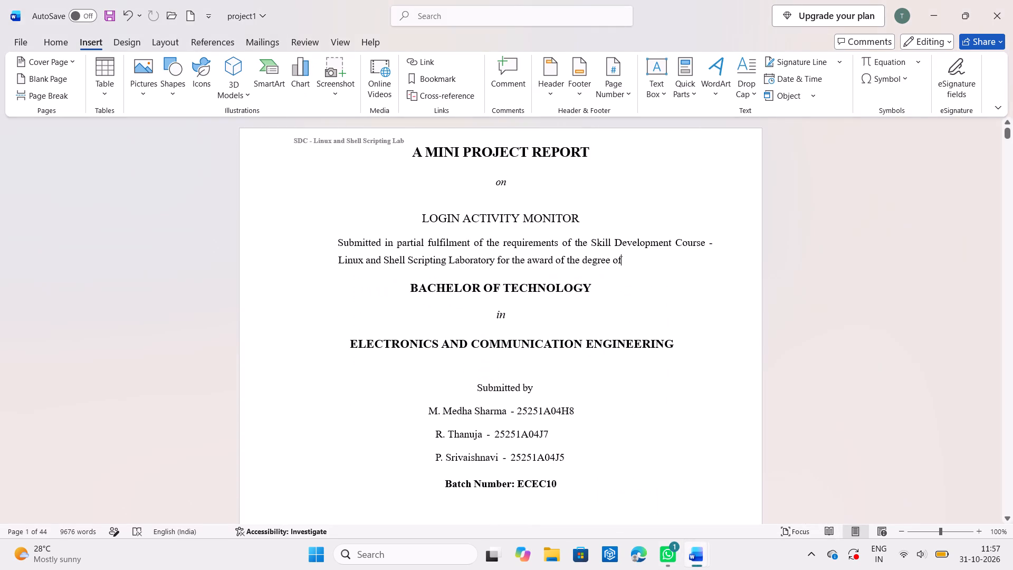
{"action": "scroll", "coordinate": [581, 405], "scroll_direction": "down", "scroll_amount": 3}
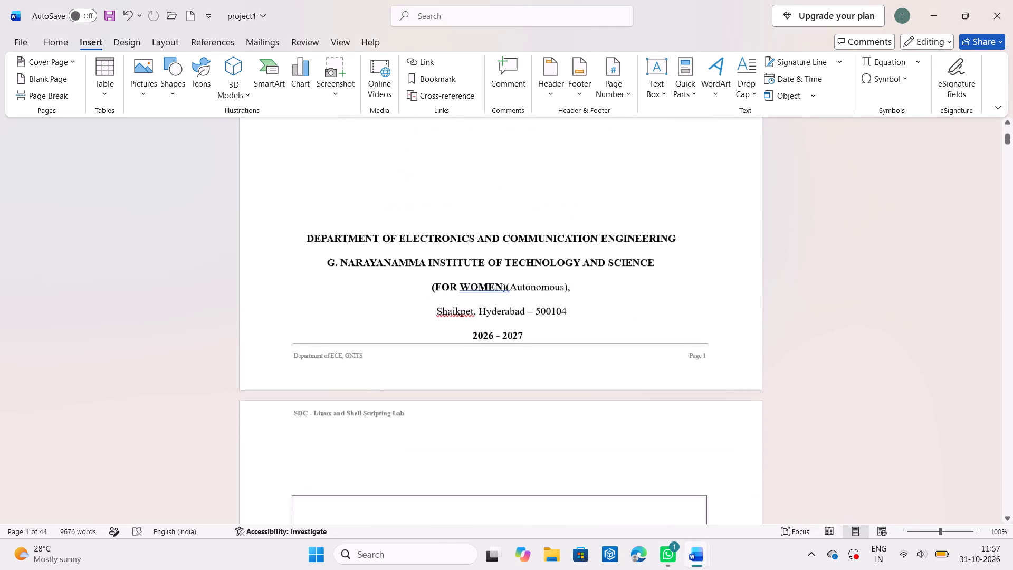
{"action": "left_click", "coordinate": [693, 275]}
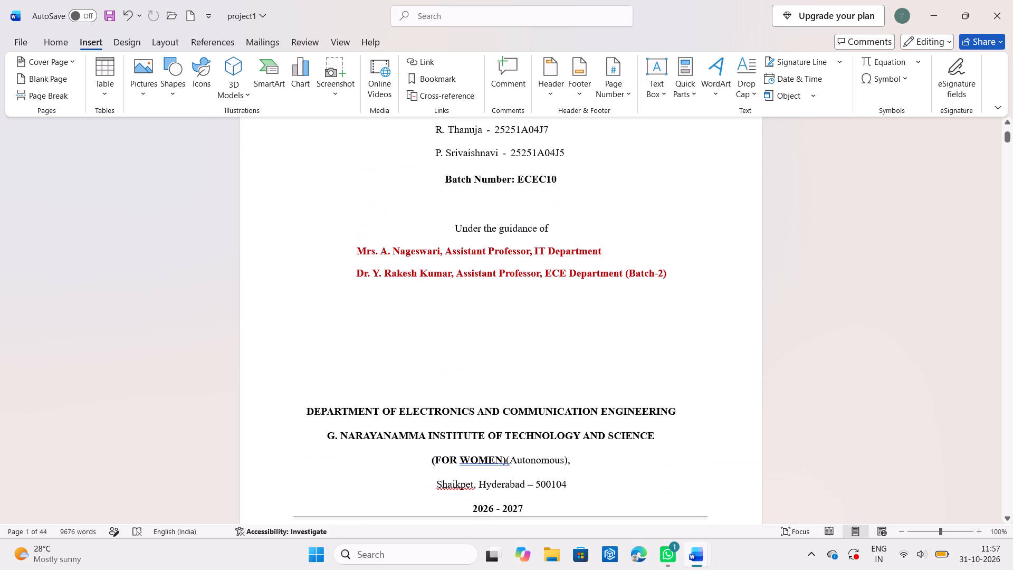
{"action": "key", "text": "Delete"}
{"action": "key", "text": "Delete"}
{"action": "key", "text": "Delete"}
{"action": "key", "text": "Delete"}
{"action": "key", "text": "Delete"}
{"action": "key", "text": "Delete"}
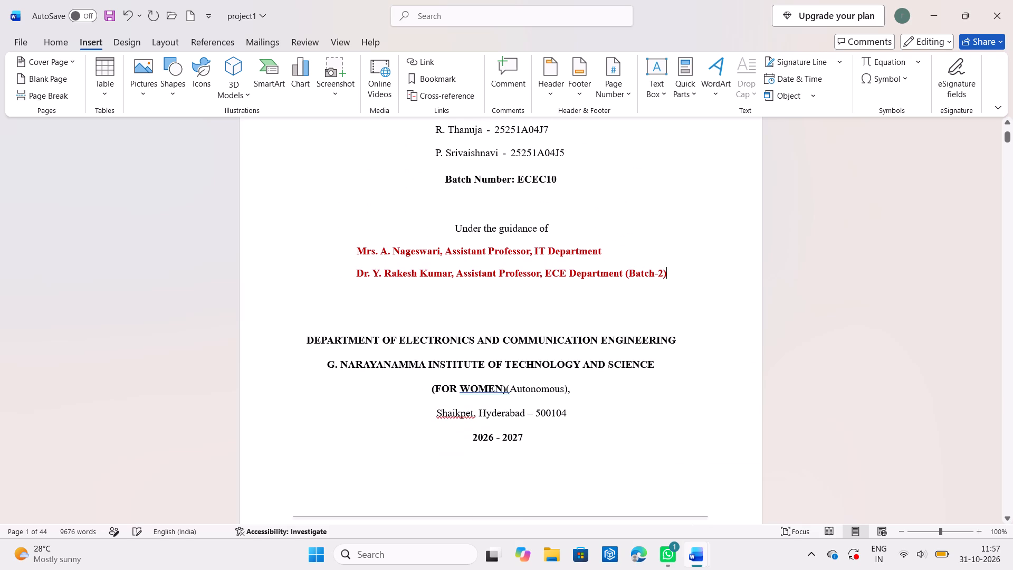
{"action": "key", "text": "Delete"}
Arrange the miniproject and project1 windows side by side and compare their title pages.
{"action": "left_click", "coordinate": [626, 504]}
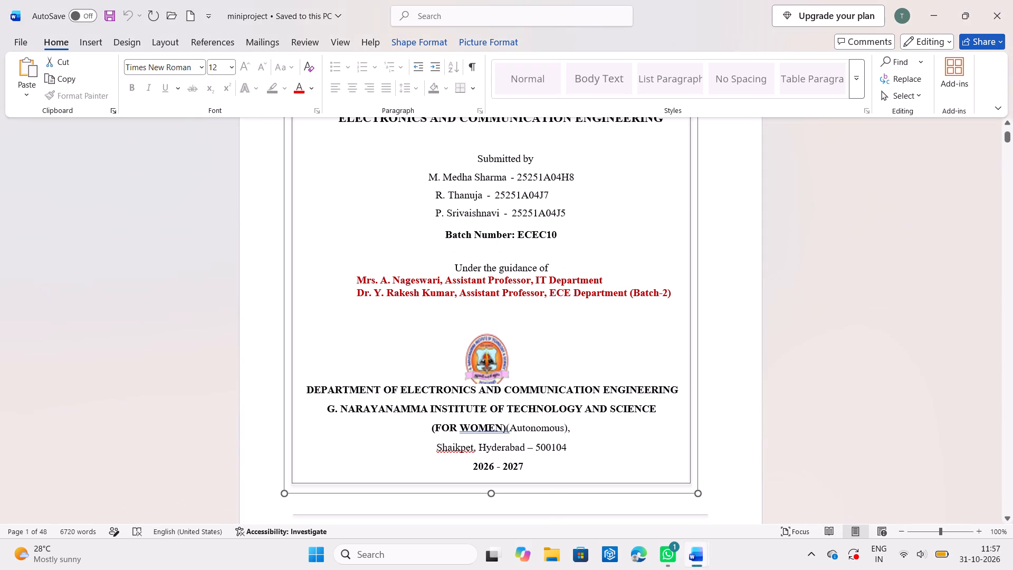
{"action": "scroll", "coordinate": [659, 408], "scroll_direction": "up", "scroll_amount": 1}
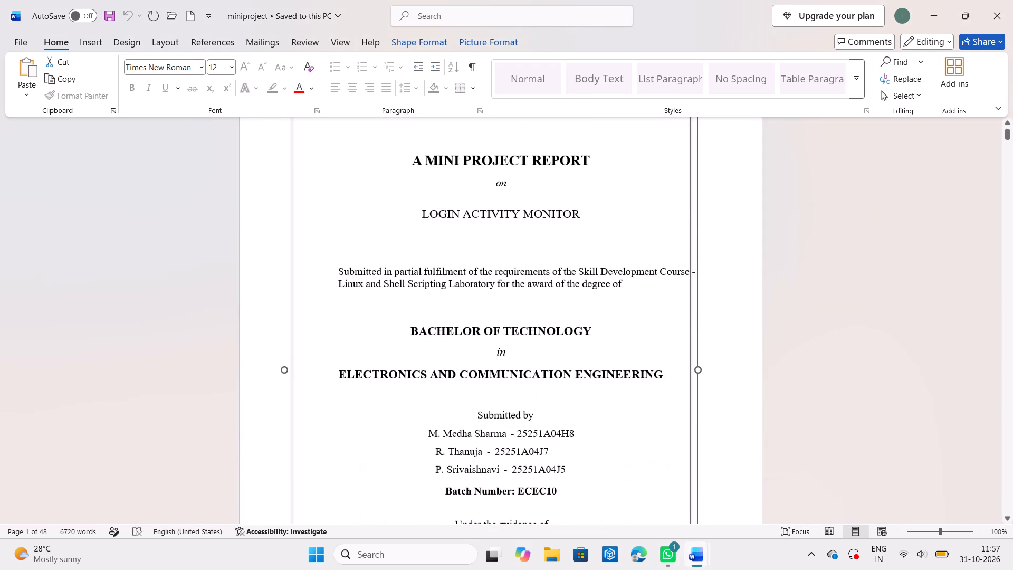
{"action": "key", "text": "Left"}
{"action": "key", "text": "super+Left"}
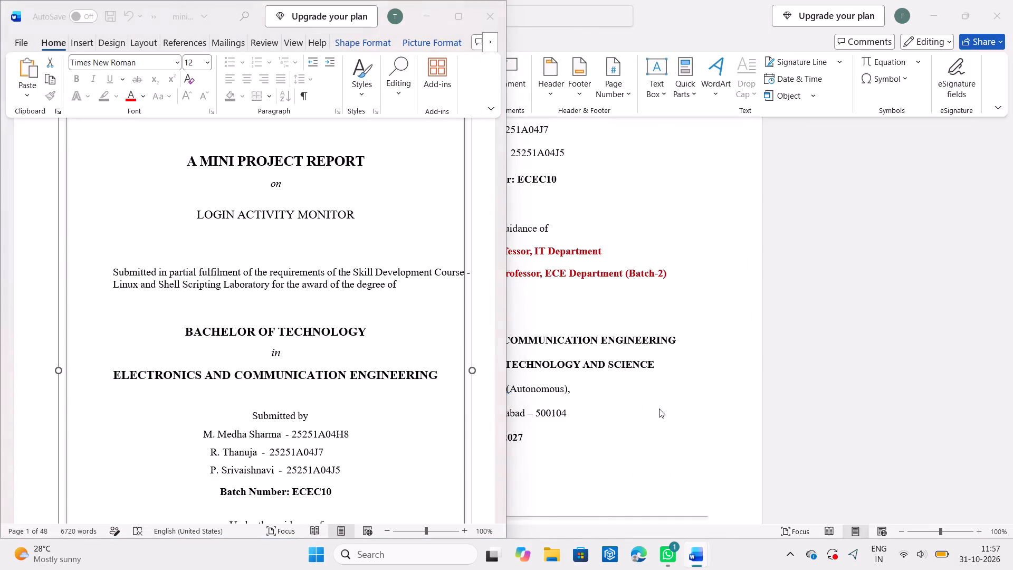
{"action": "left_click", "coordinate": [835, 168]}
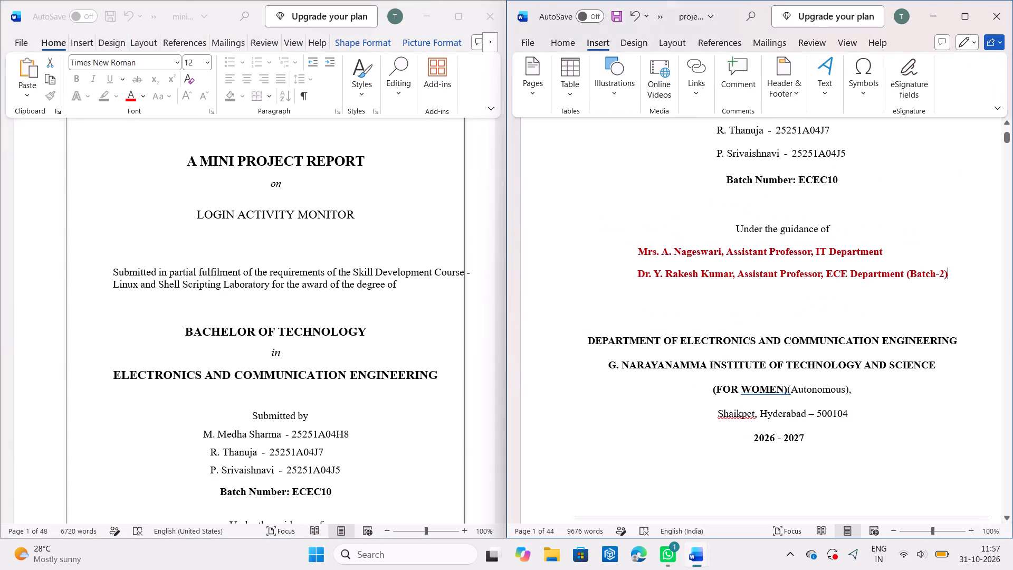
{"action": "scroll", "coordinate": [821, 256], "scroll_direction": "up", "scroll_amount": 1}
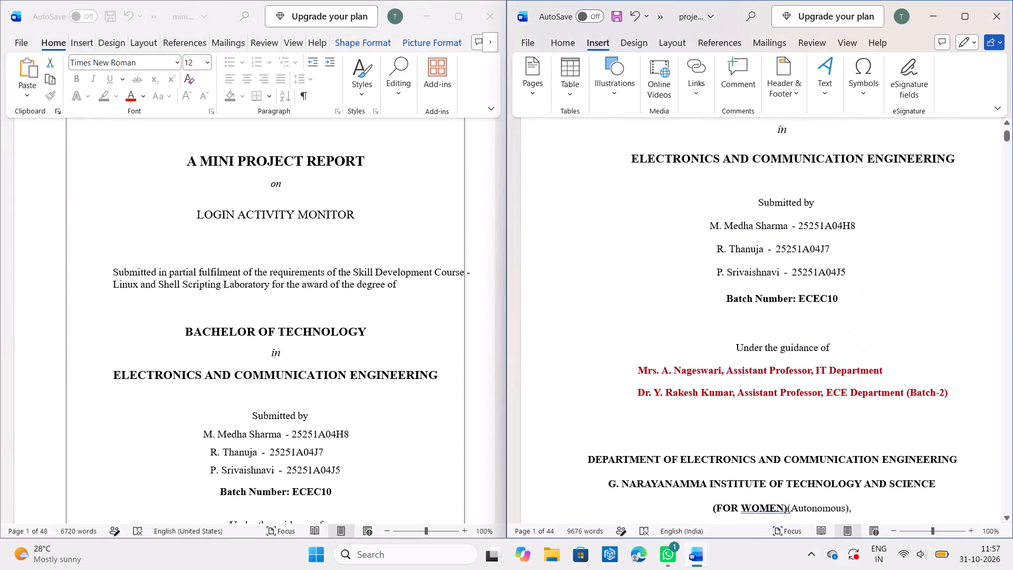
{"action": "scroll", "coordinate": [821, 256], "scroll_direction": "up", "scroll_amount": 7}
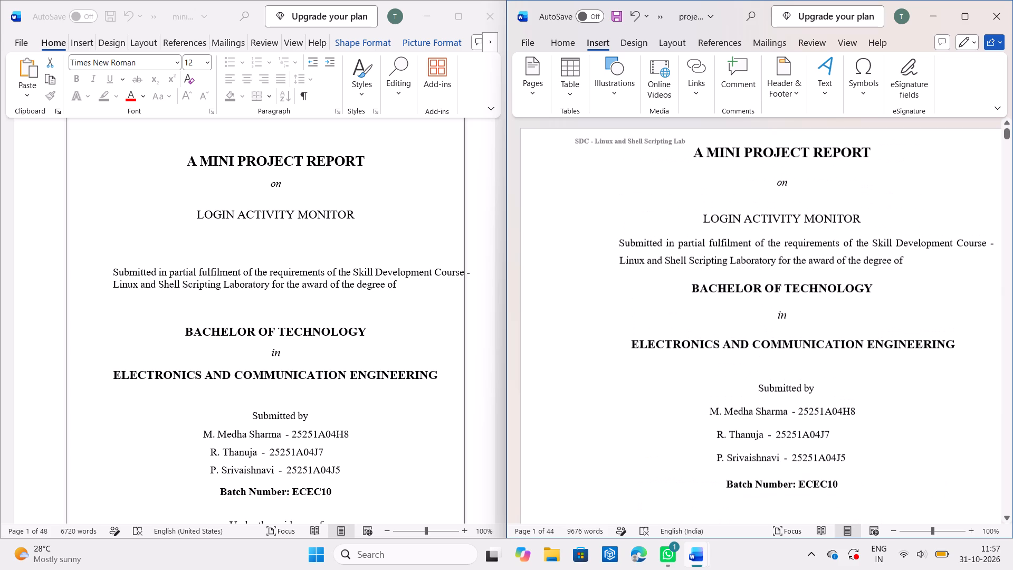
{"action": "scroll", "coordinate": [821, 256], "scroll_direction": "down", "scroll_amount": 2}
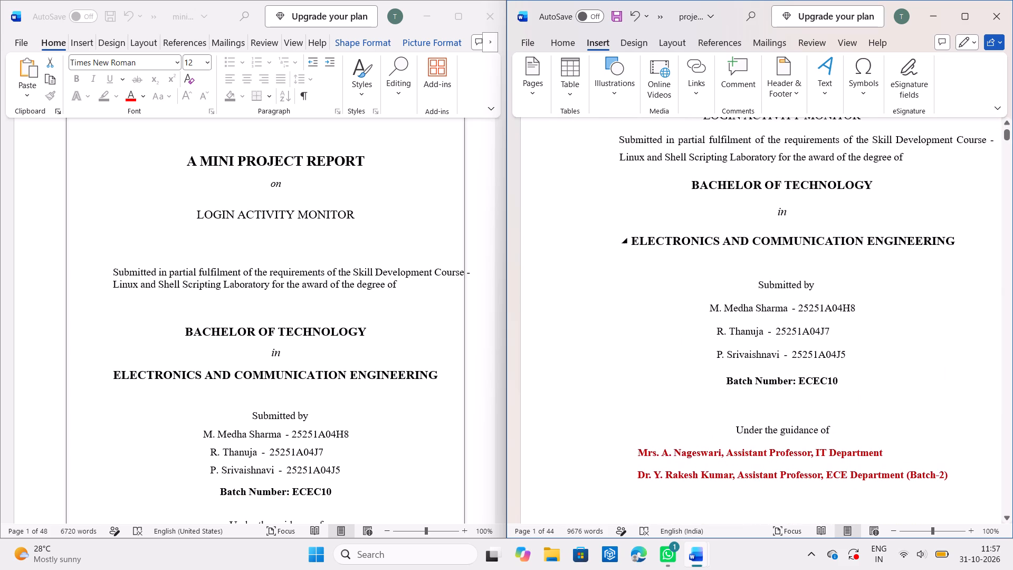
Copy the college logo above the department block on miniproject's title page.
{"action": "scroll", "coordinate": [458, 375], "scroll_direction": "down", "scroll_amount": 2}
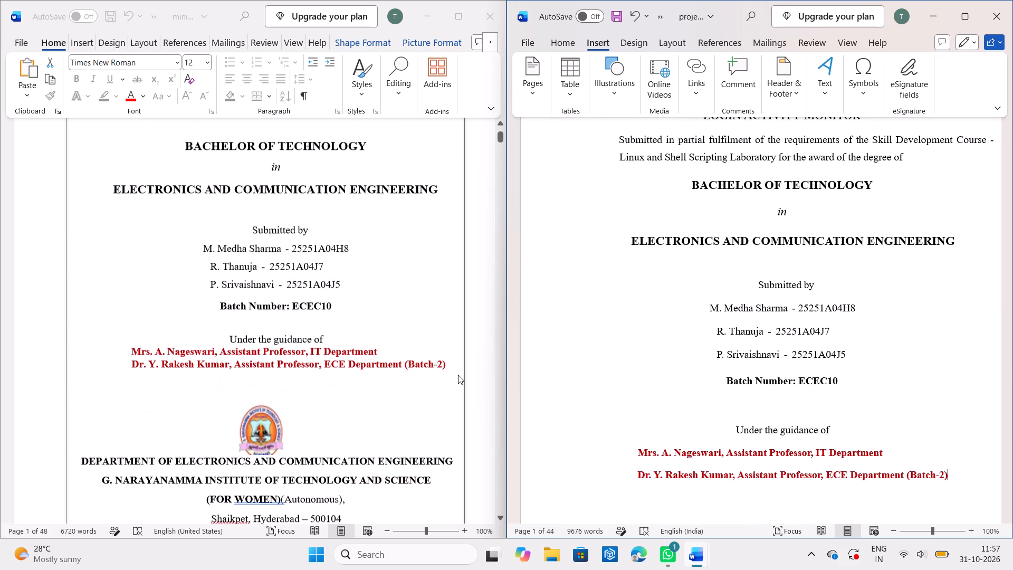
{"action": "scroll", "coordinate": [458, 375], "scroll_direction": "down", "scroll_amount": 1}
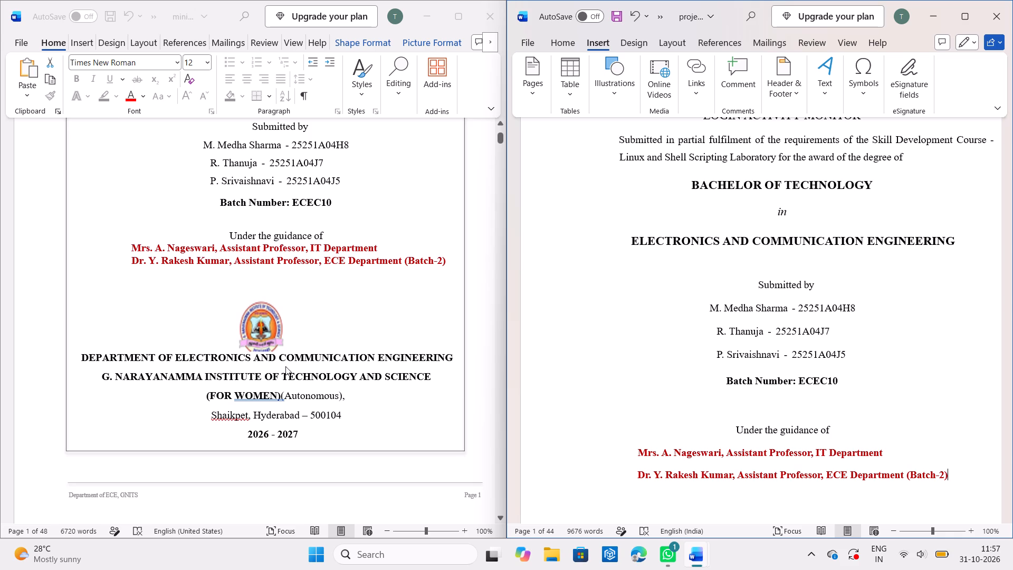
{"action": "left_click_drag", "start_coordinate": [250, 306], "coordinate": [257, 325]}
{"action": "double_click", "coordinate": [257, 325]}
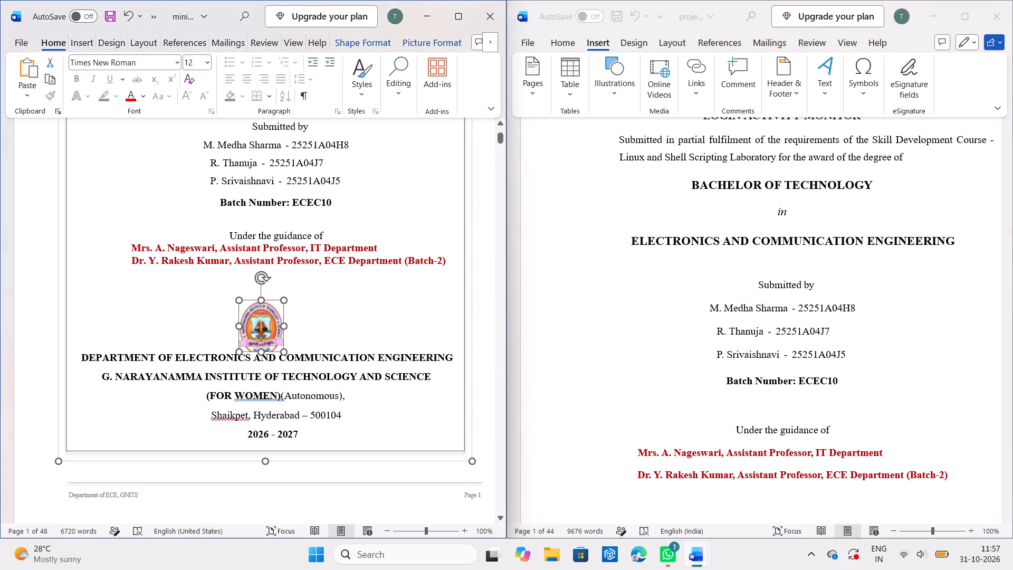
{"action": "double_click", "coordinate": [257, 325]}
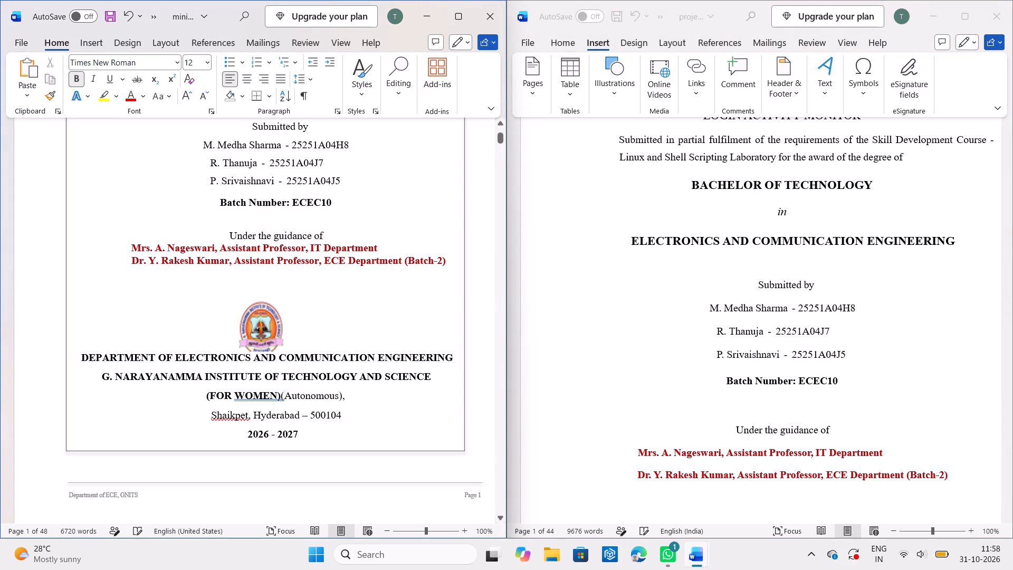
{"action": "triple_click", "coordinate": [257, 325]}
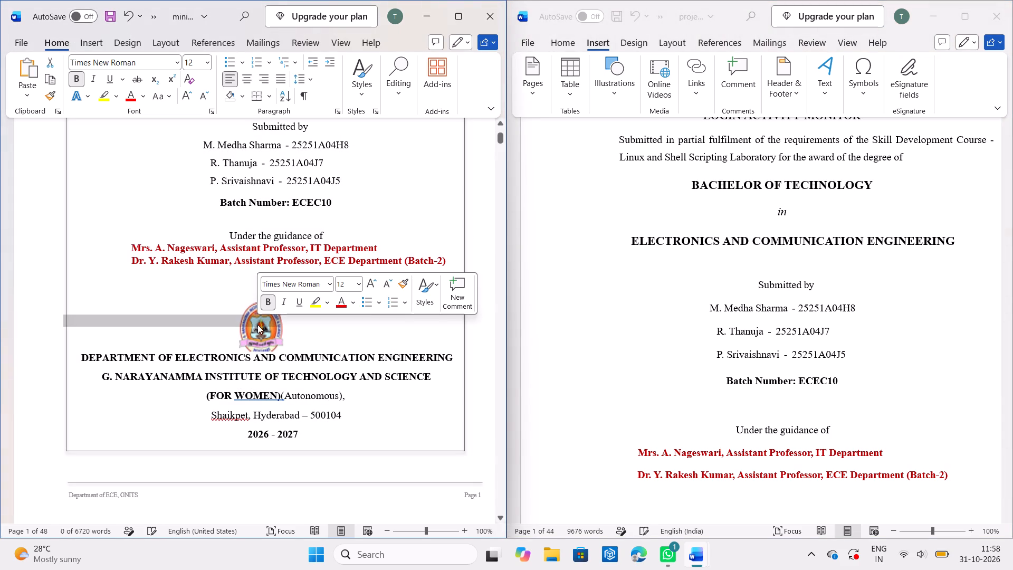
{"action": "left_click", "coordinate": [259, 326]}
{"action": "double_click", "coordinate": [260, 304]}
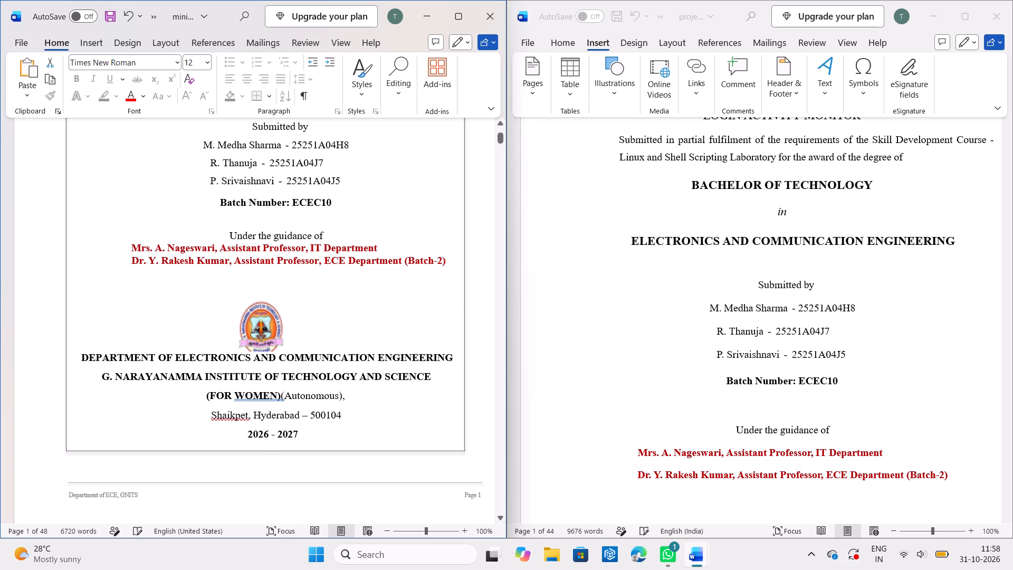
{"action": "left_click", "coordinate": [260, 304]}
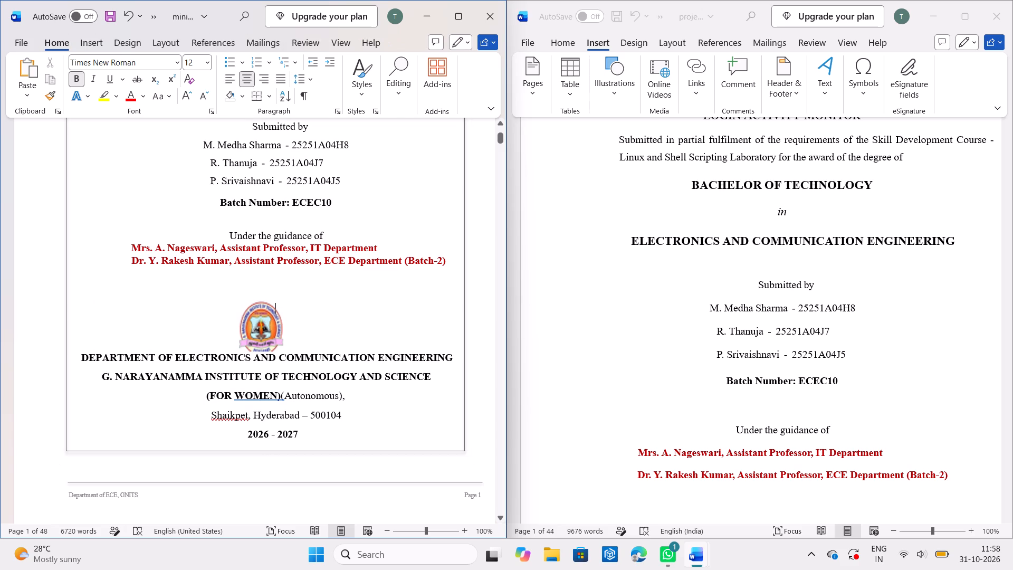
{"action": "double_click", "coordinate": [260, 304]}
{"action": "left_click", "coordinate": [316, 343]}
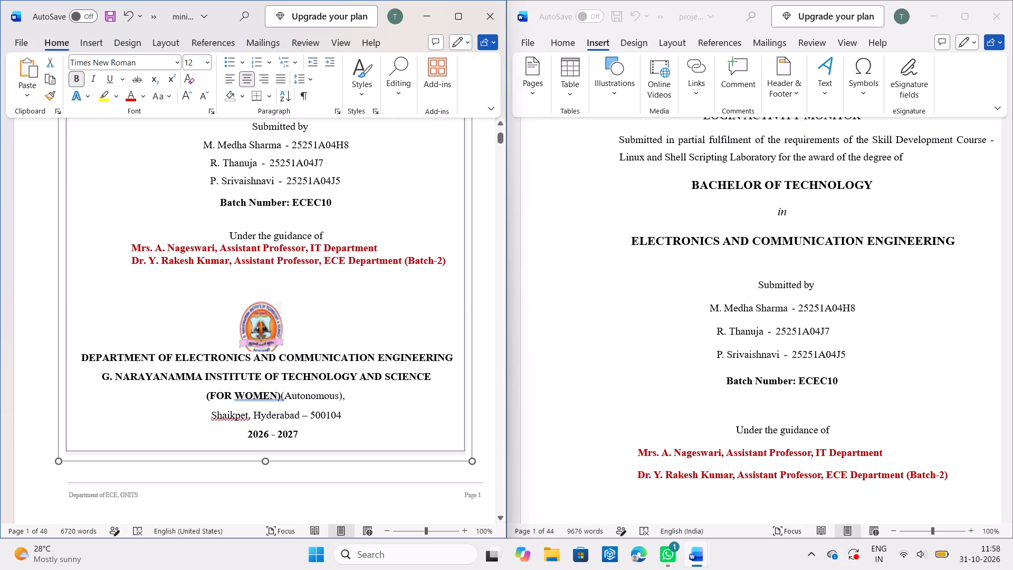
{"action": "left_click_drag", "start_coordinate": [238, 310], "coordinate": [274, 345]}
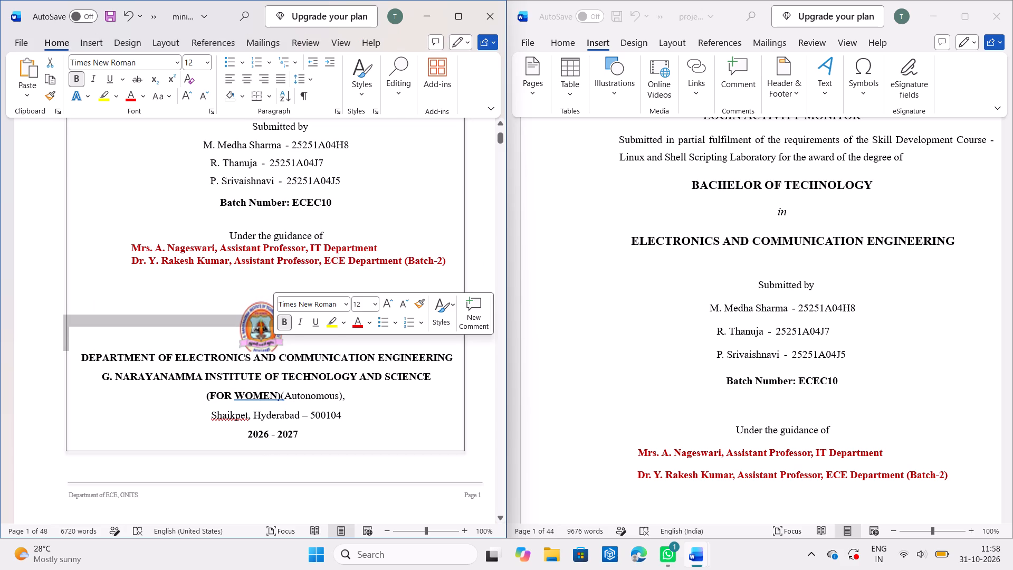
{"action": "left_click", "coordinate": [206, 306]}
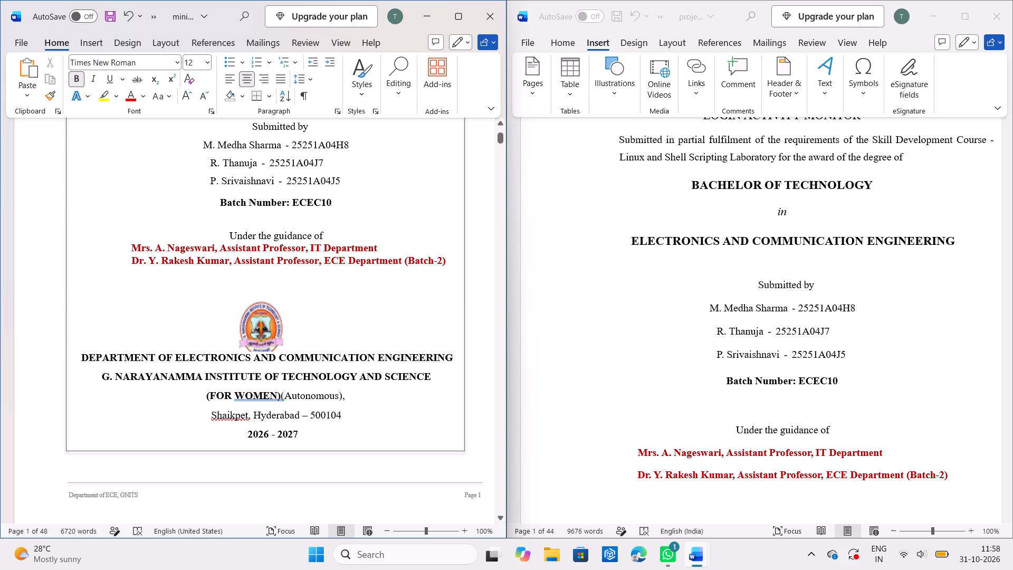
{"action": "left_click", "coordinate": [237, 310]}
{"action": "left_click", "coordinate": [247, 317]}
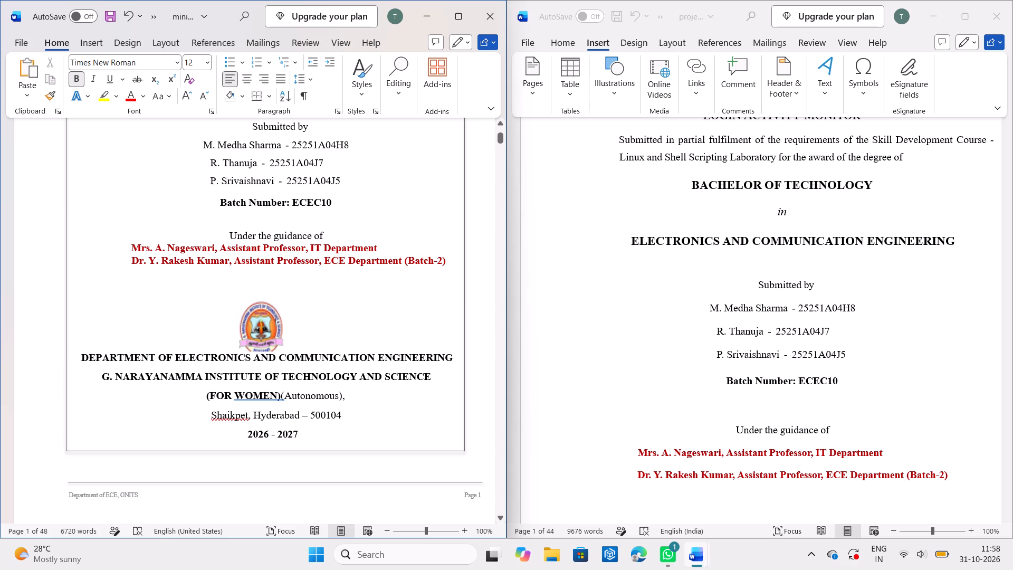
{"action": "left_click", "coordinate": [259, 329]}
{"action": "left_click", "coordinate": [259, 329]}
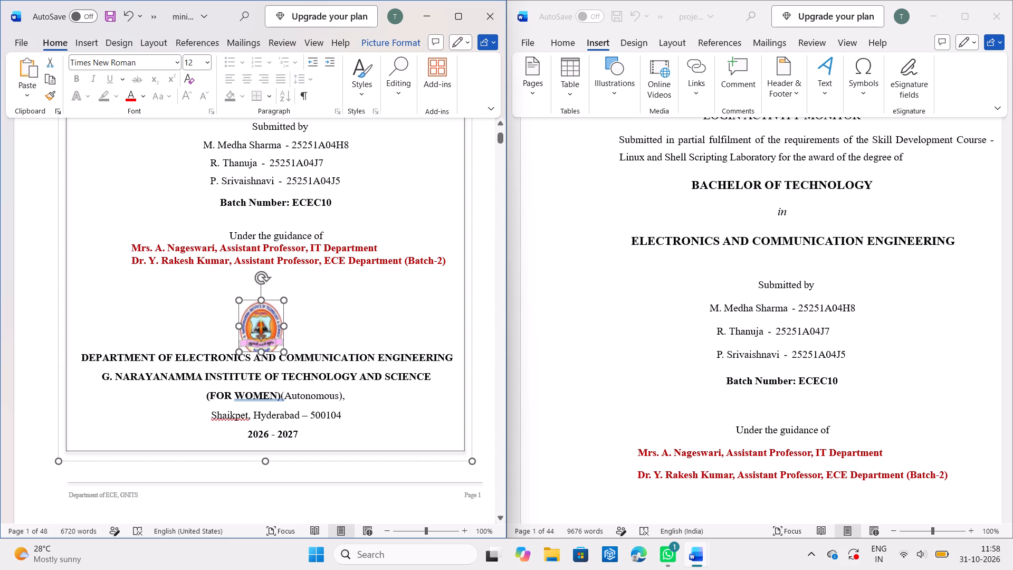
{"action": "key", "text": "ctrl+c"}
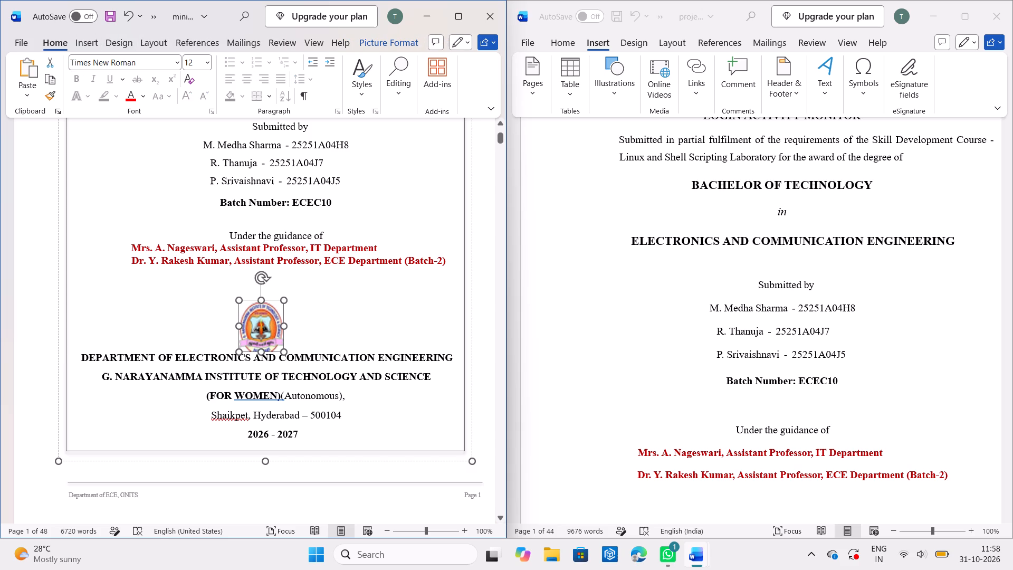
{"action": "key", "text": "ctrl+c"}
{"action": "key", "text": "ctrl+c"}
Paste the college logo into project1 on a new line below the Batch Number line.
{"action": "left_click", "coordinate": [783, 395]}
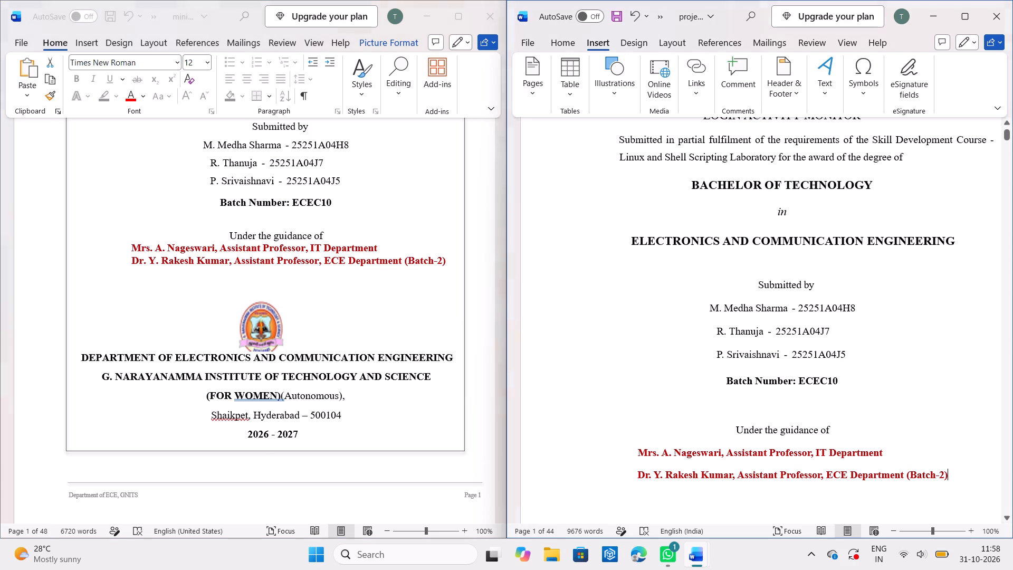
{"action": "left_click", "coordinate": [854, 382]}
{"action": "key", "text": "Return"}
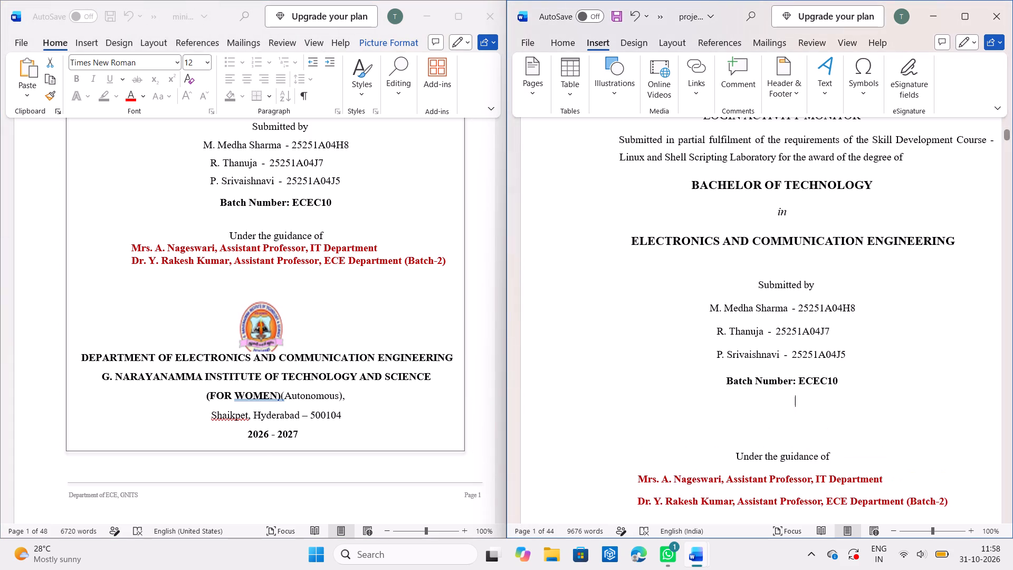
{"action": "key", "text": "ctrl+v"}
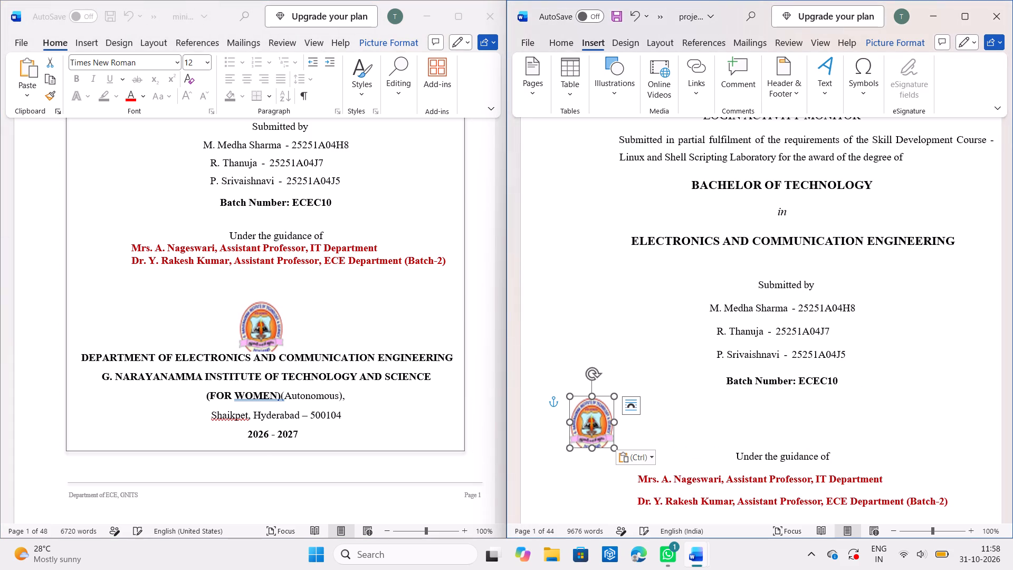
Move the pasted logo into the gap between the guides' names and the department heading, centred like the original.
{"action": "left_click_drag", "start_coordinate": [613, 415], "coordinate": [613, 415]}
{"action": "left_click_drag", "start_coordinate": [613, 415], "coordinate": [789, 412]}
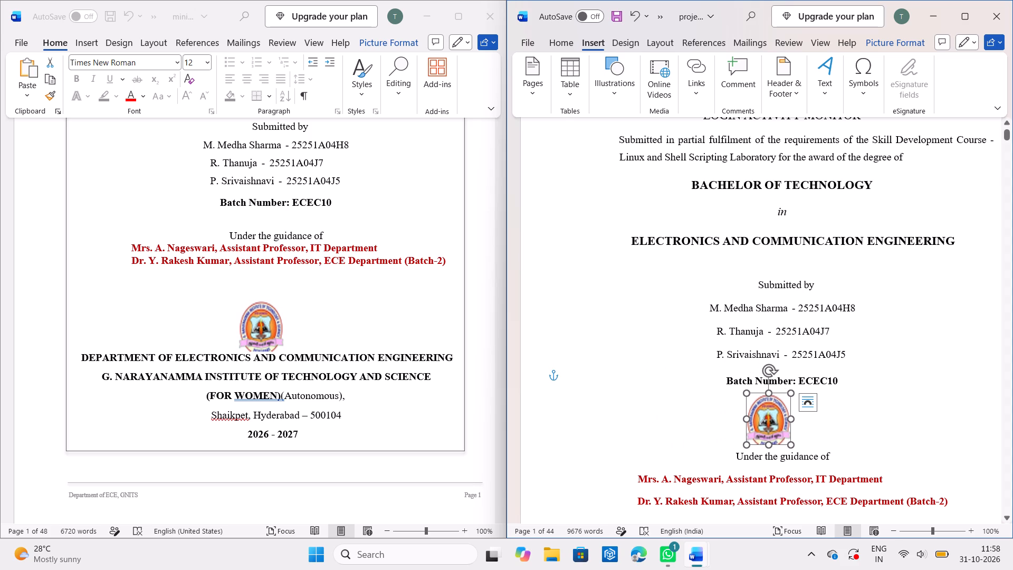
{"action": "left_click_drag", "start_coordinate": [776, 404], "coordinate": [780, 496]}
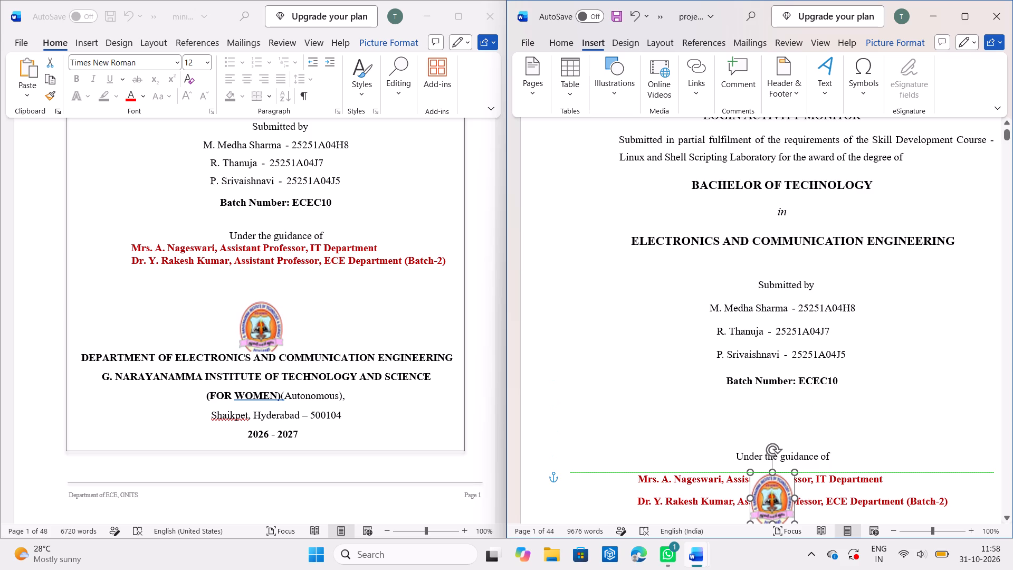
{"action": "left_click_drag", "start_coordinate": [780, 496], "coordinate": [776, 511]}
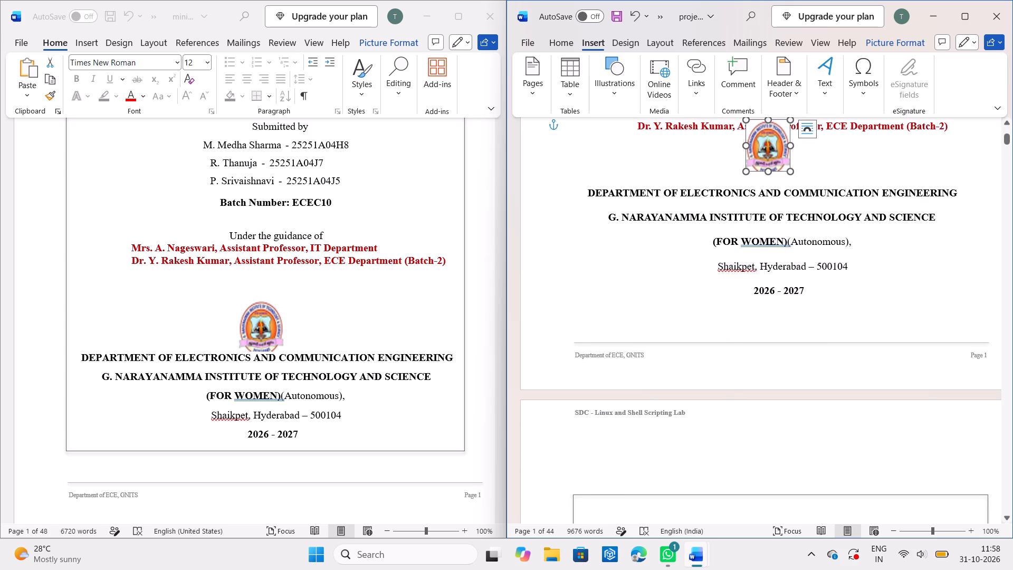
{"action": "left_click_drag", "start_coordinate": [775, 151], "coordinate": [774, 167]}
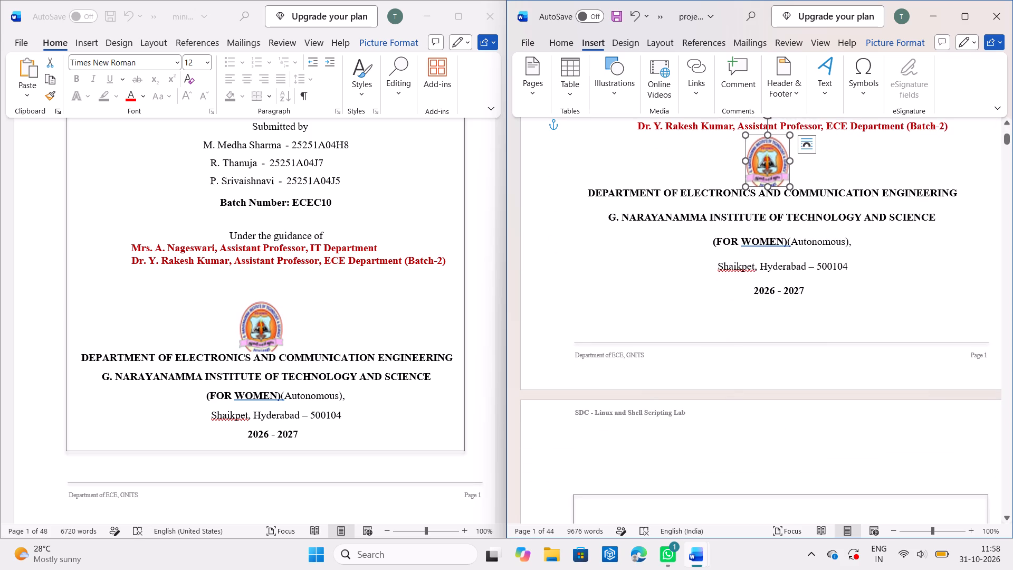
Delete the blank lines between the Batch Number line and "Under the guidance of" on project1's title page.
{"action": "left_click", "coordinate": [820, 155]}
{"action": "scroll", "coordinate": [817, 161], "scroll_direction": "up", "scroll_amount": 2}
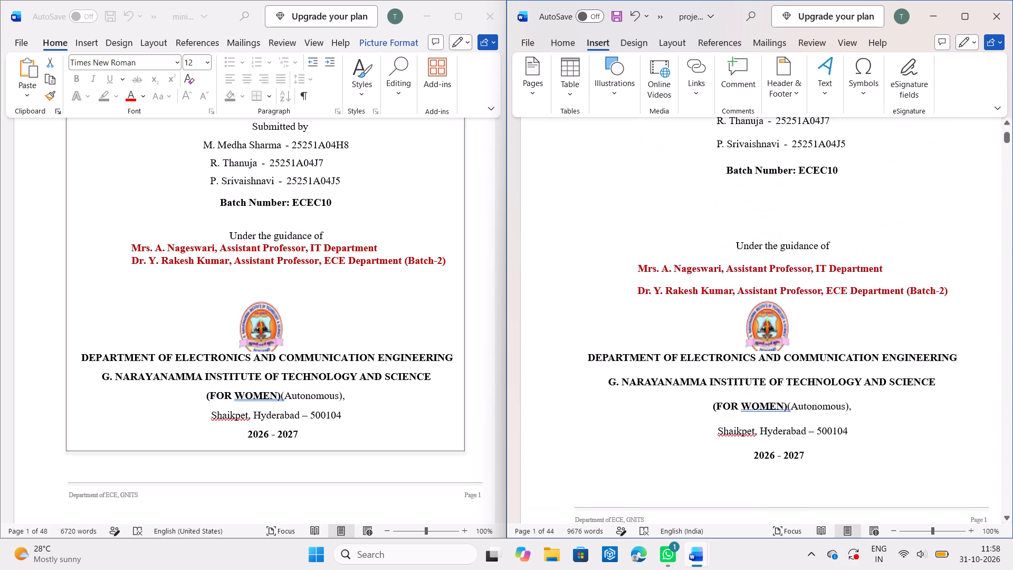
{"action": "left_click", "coordinate": [849, 169]}
{"action": "key", "text": "Delete"}
{"action": "key", "text": "Delete"}
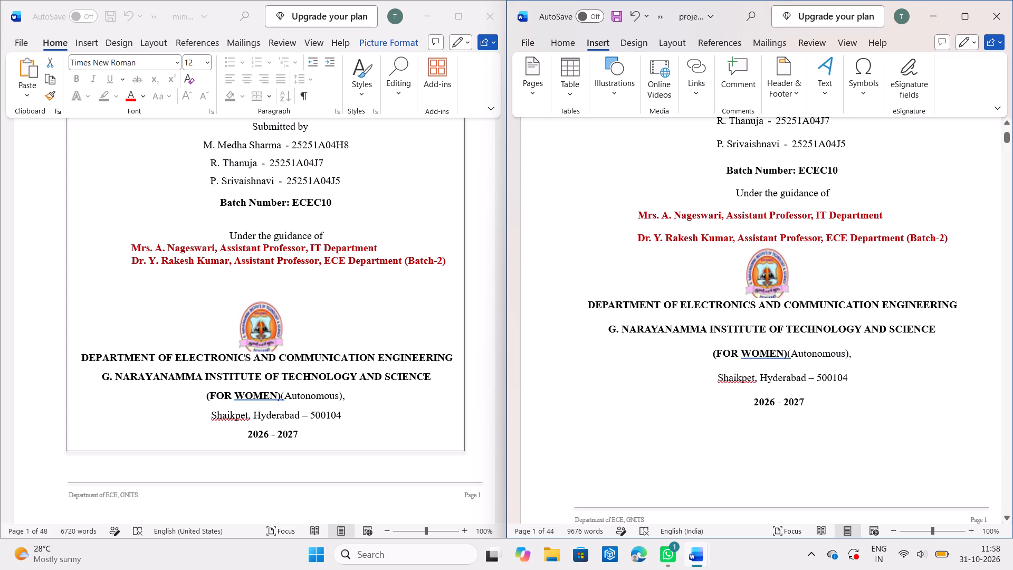
Compare the certificate pages of miniproject and project1, including where the signature blocks fall relative to the page border.
{"action": "scroll", "coordinate": [772, 376], "scroll_direction": "down", "scroll_amount": 4}
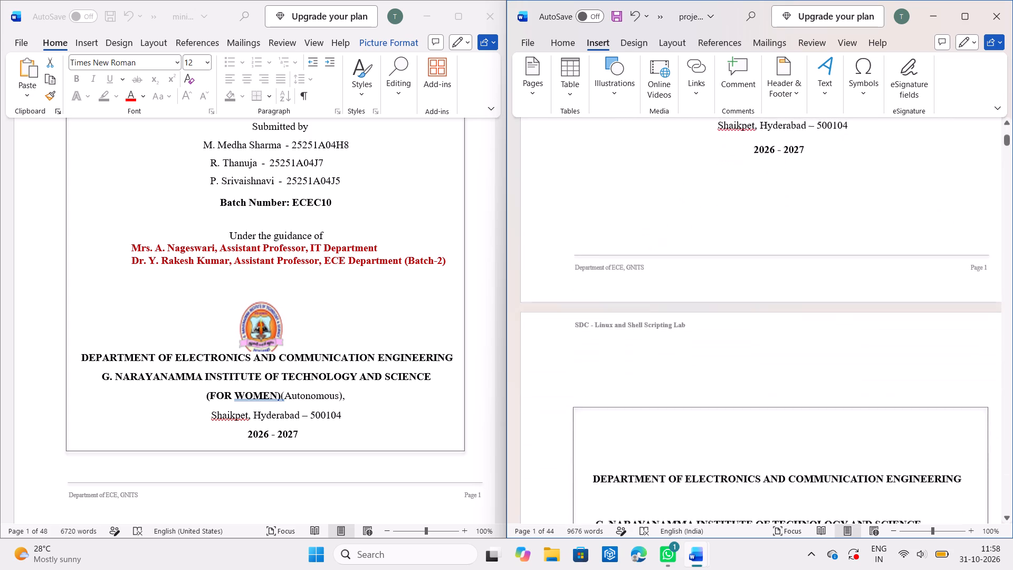
{"action": "scroll", "coordinate": [772, 376], "scroll_direction": "down", "scroll_amount": 2}
{"action": "scroll", "coordinate": [403, 356], "scroll_direction": "down", "scroll_amount": 1}
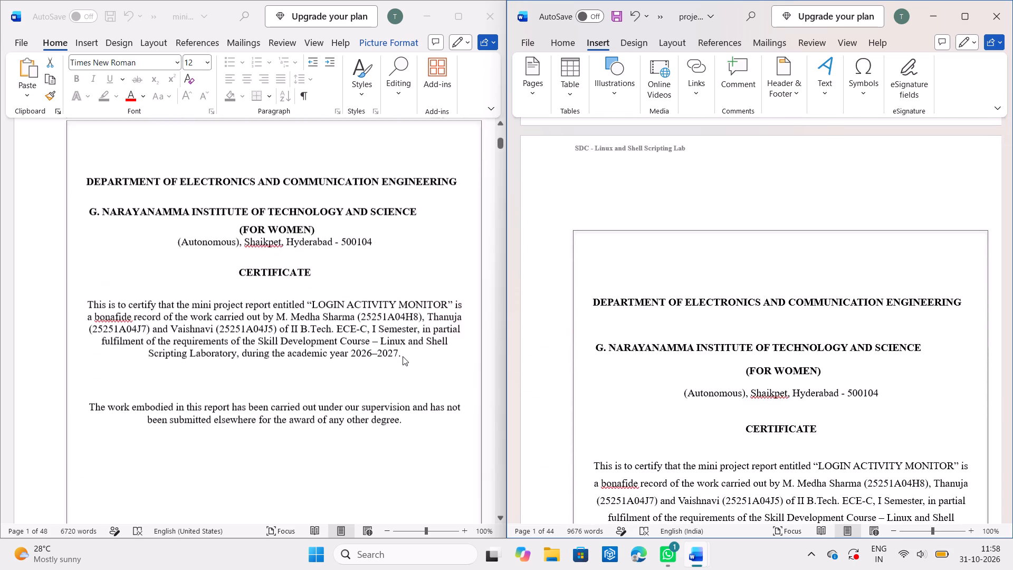
{"action": "scroll", "coordinate": [403, 356], "scroll_direction": "down", "scroll_amount": 2}
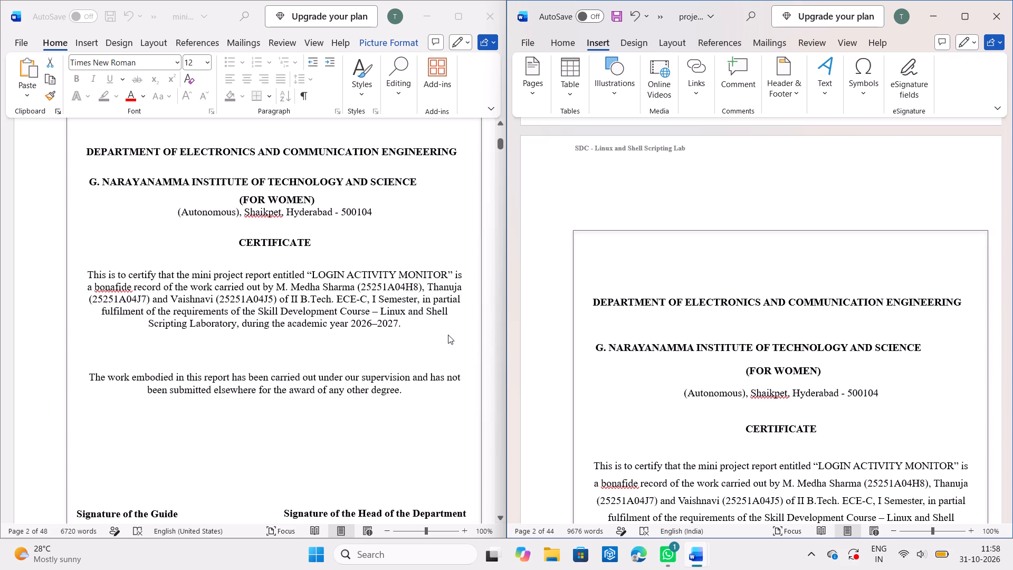
{"action": "scroll", "coordinate": [448, 335], "scroll_direction": "down", "scroll_amount": 1}
{"action": "scroll", "coordinate": [629, 384], "scroll_direction": "down", "scroll_amount": 2}
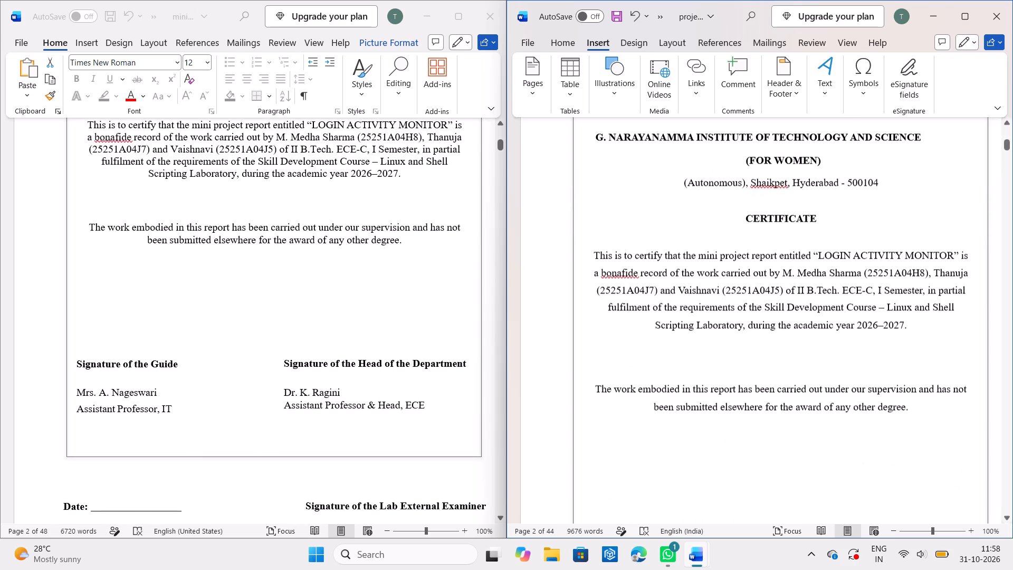
{"action": "scroll", "coordinate": [629, 384], "scroll_direction": "down", "scroll_amount": 2}
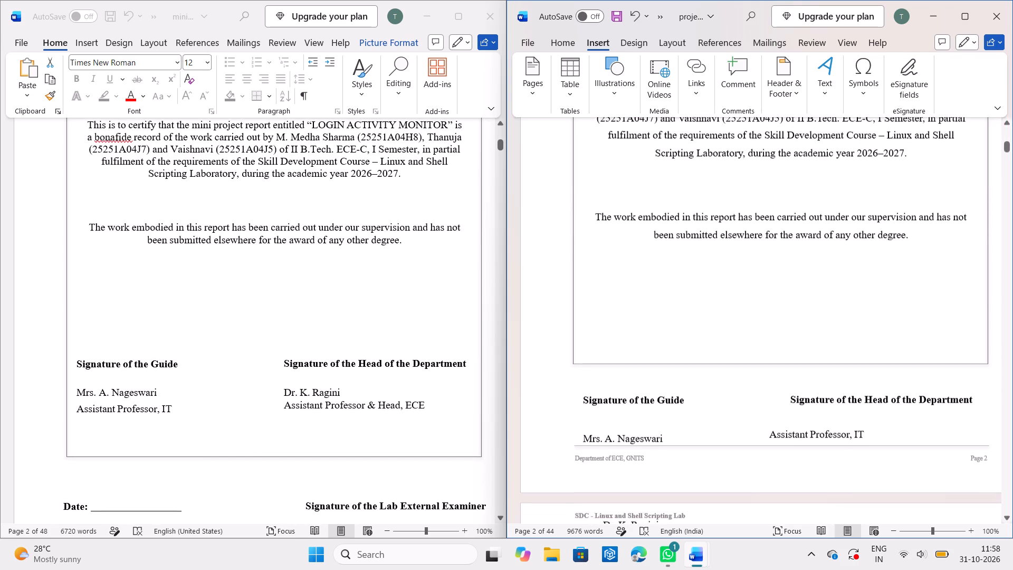
{"action": "scroll", "coordinate": [629, 384], "scroll_direction": "down", "scroll_amount": 1}
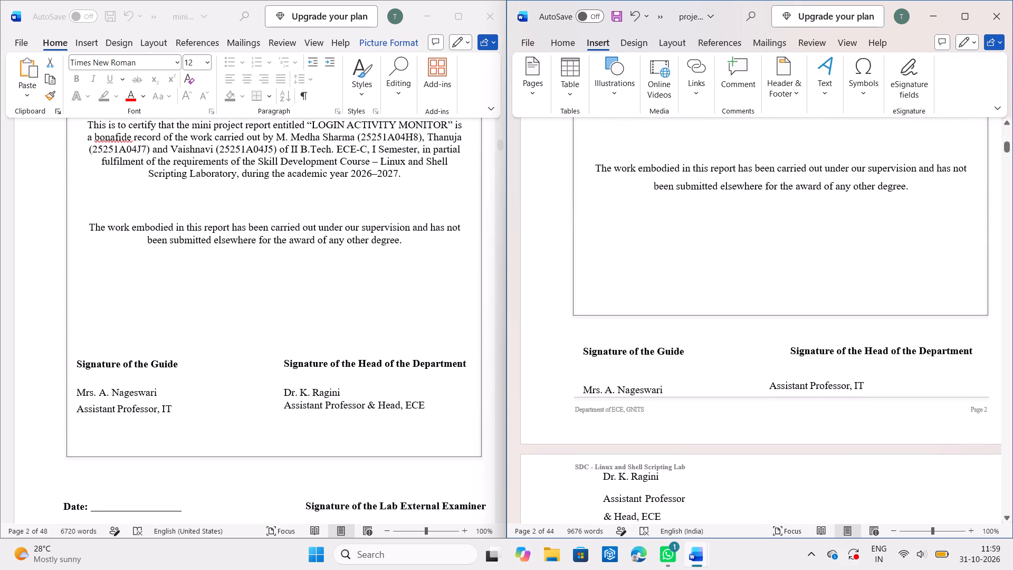
{"action": "scroll", "coordinate": [912, 220], "scroll_direction": "up", "scroll_amount": 1}
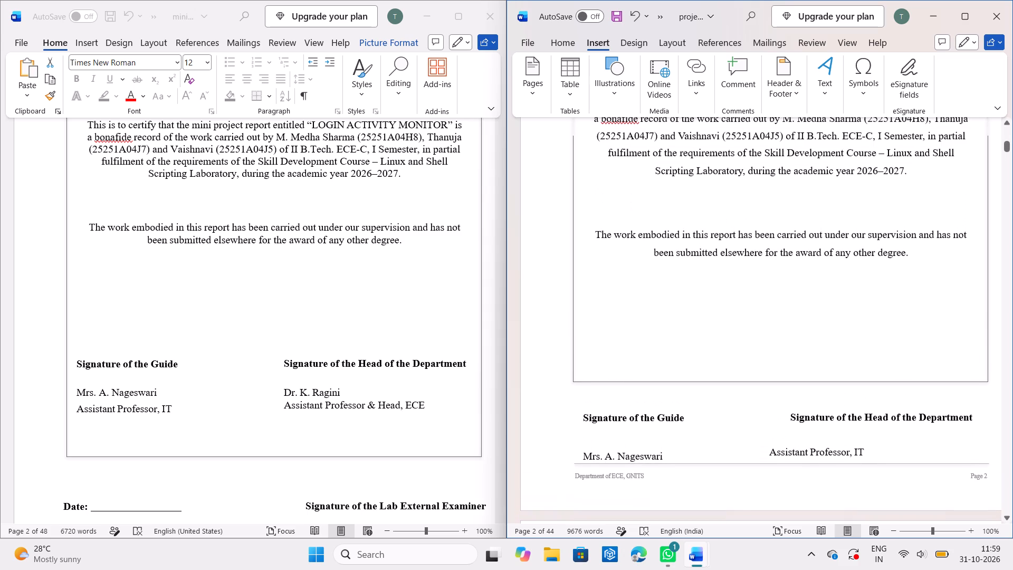
Delete blank lines between the supervision statement and the signature block on project1's certificate page, pulling the signatures up onto that page.
{"action": "left_click", "coordinate": [918, 253]}
{"action": "left_click", "coordinate": [912, 253]}
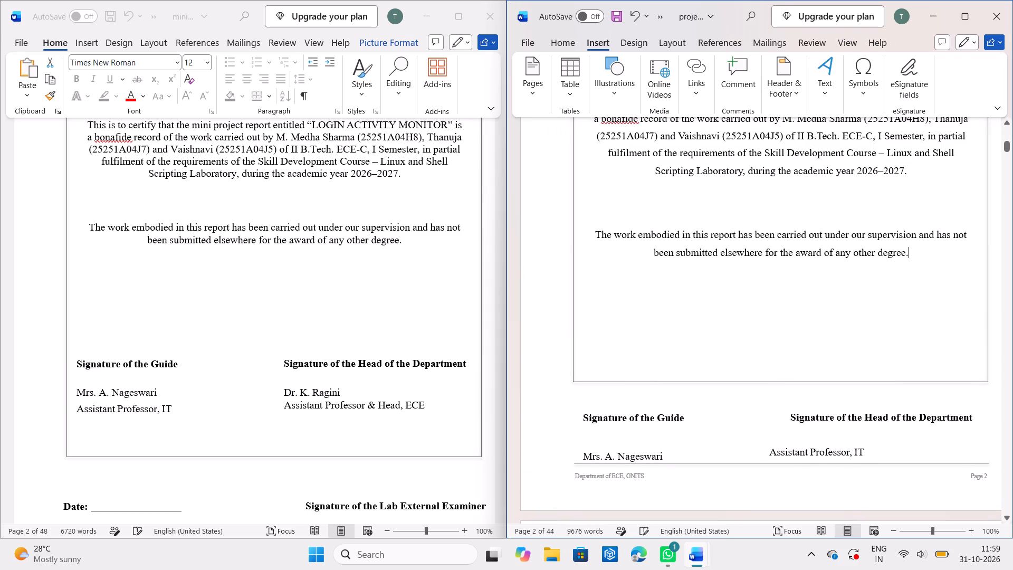
{"action": "key", "text": "Delete"}
{"action": "key", "text": "Delete"}
{"action": "key", "text": "Delete"}
{"action": "key", "text": "Delete"}
{"action": "key", "text": "Delete"}
{"action": "key", "text": "Delete"}
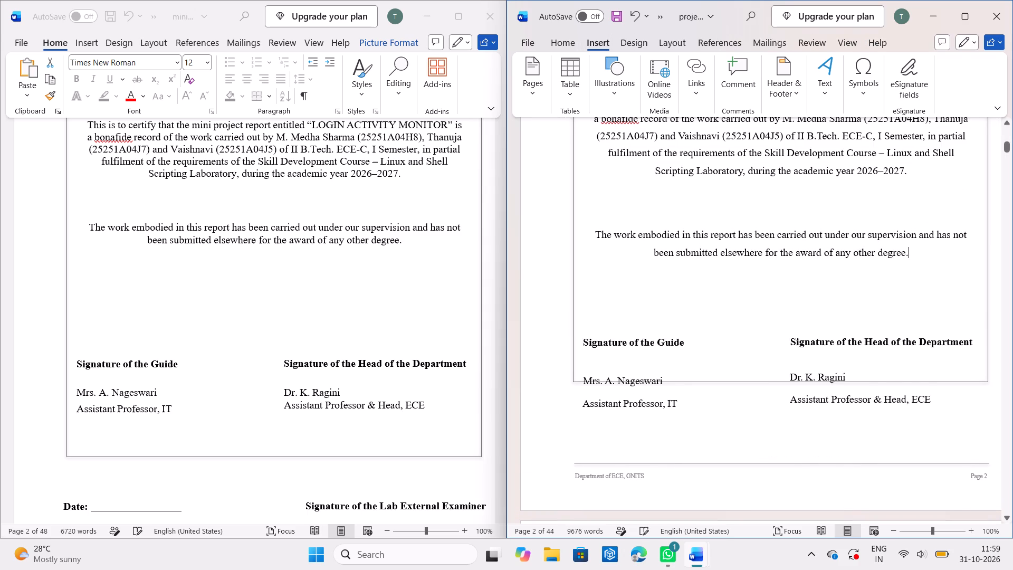
{"action": "key", "text": "Delete"}
{"action": "key", "text": "Delete"}
{"action": "key", "text": "Delete"}
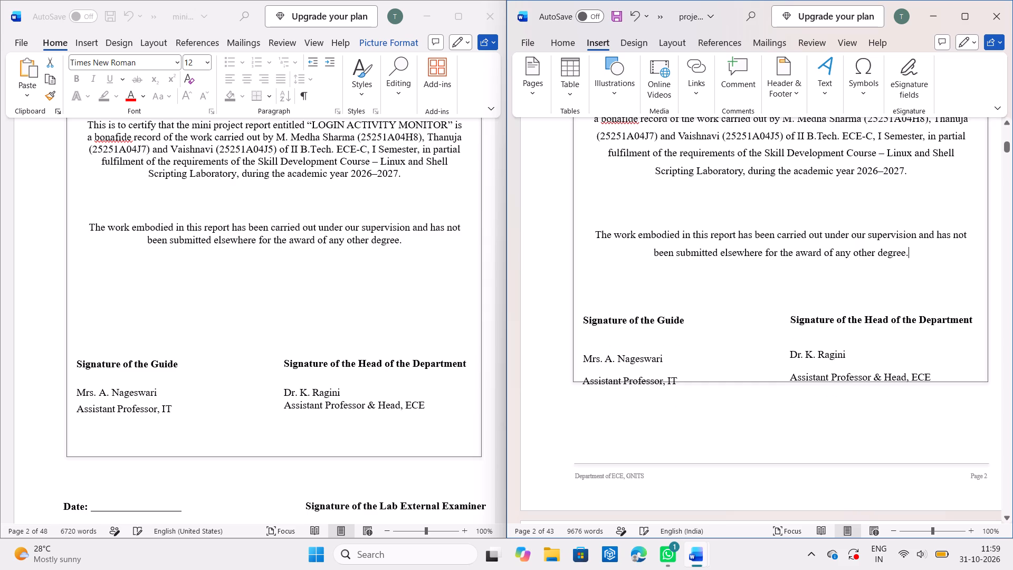
{"action": "key", "text": "Delete"}
{"action": "left_click_drag", "start_coordinate": [782, 376], "coordinate": [784, 405]}
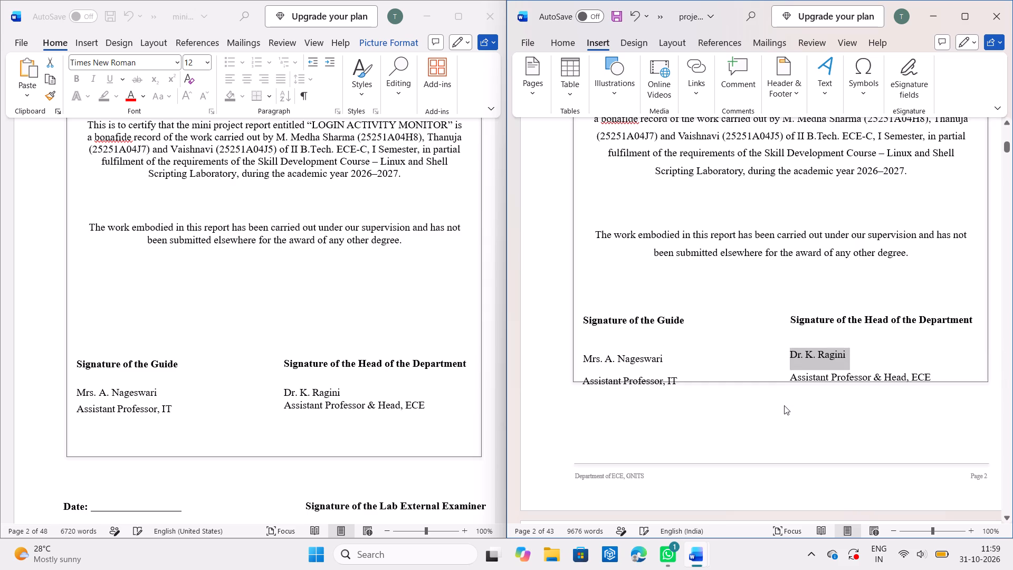
{"action": "left_click", "coordinate": [784, 405]}
Delete the extra blank line between the certification paragraph and the supervision statement on project1's certificate page.
{"action": "left_click", "coordinate": [906, 174]}
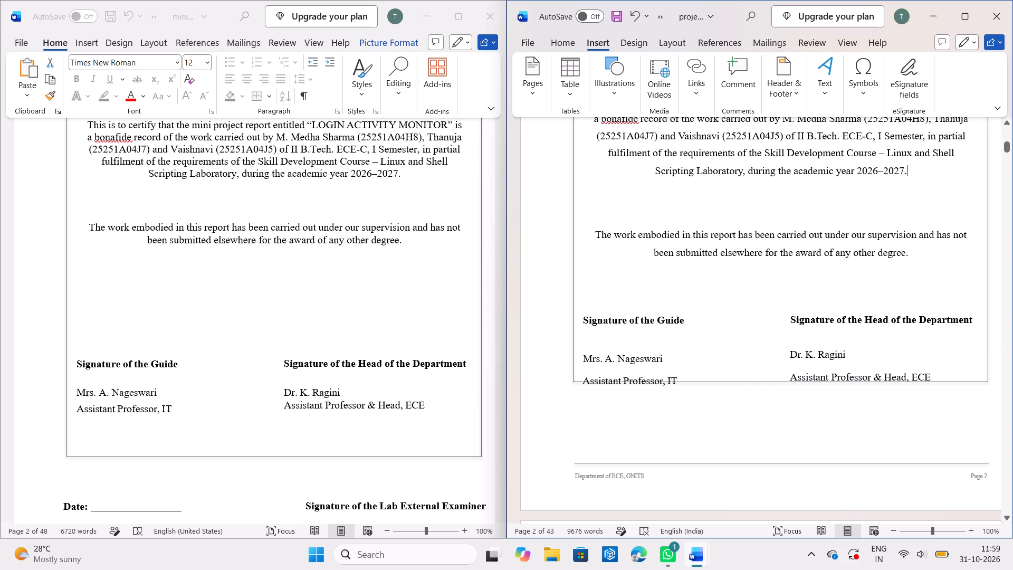
{"action": "key", "text": "Delete"}
{"action": "key", "text": "Delete"}
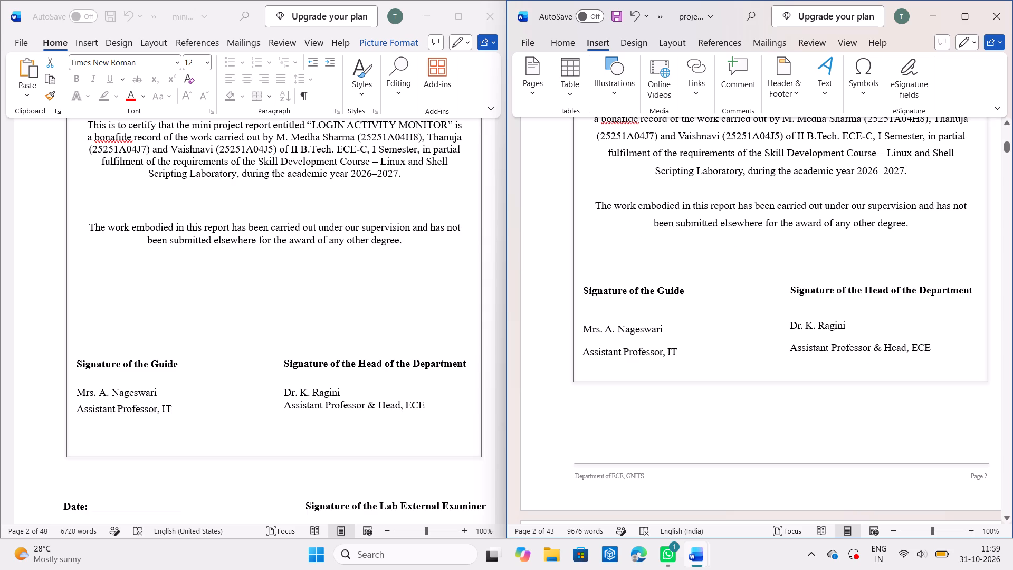
Delete one more blank line between the supervision statement and the signature headings on project1's certificate page.
{"action": "left_click", "coordinate": [916, 222]}
{"action": "left_click", "coordinate": [915, 226]}
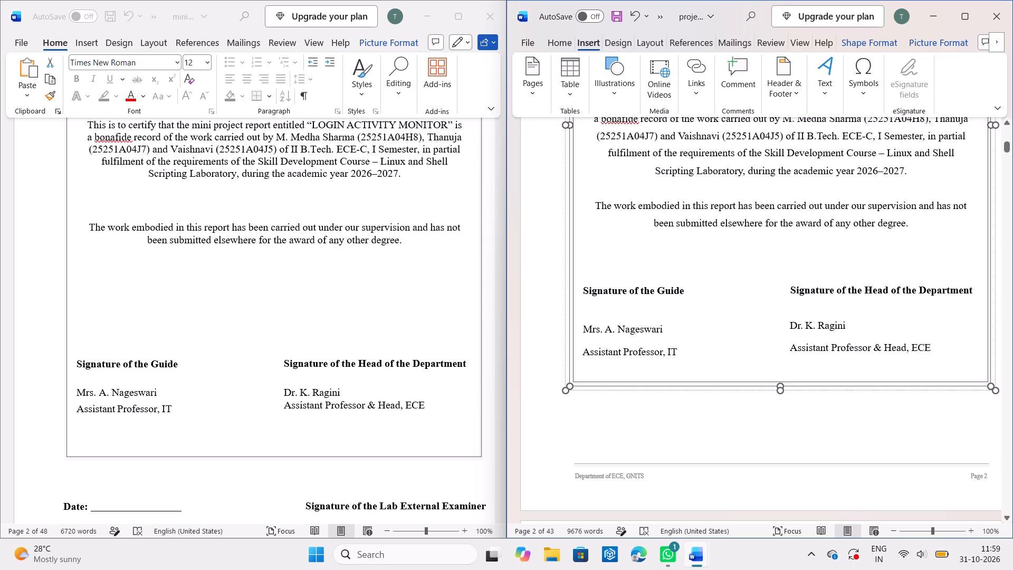
{"action": "double_click", "coordinate": [913, 226]}
{"action": "key", "text": "Delete"}
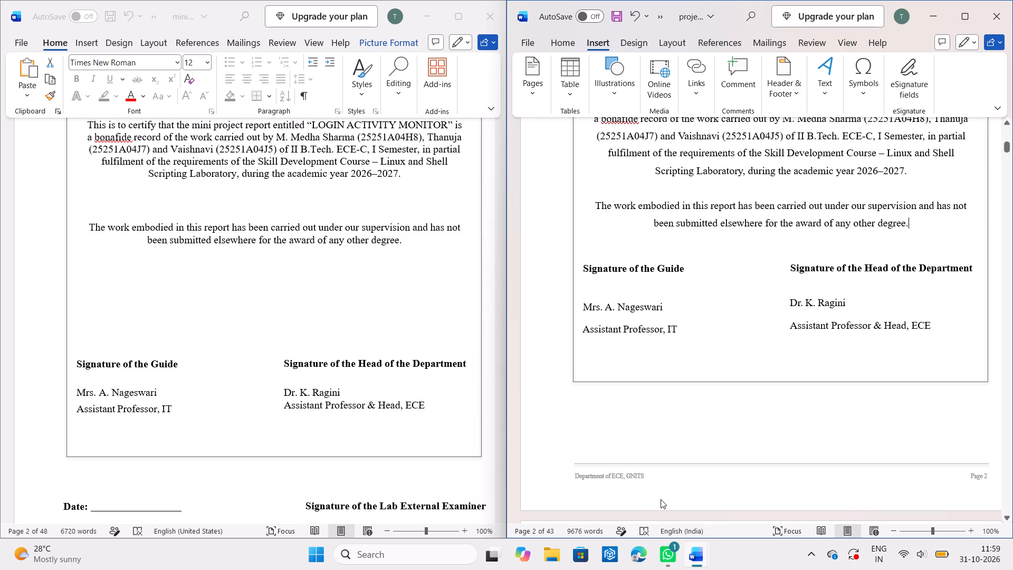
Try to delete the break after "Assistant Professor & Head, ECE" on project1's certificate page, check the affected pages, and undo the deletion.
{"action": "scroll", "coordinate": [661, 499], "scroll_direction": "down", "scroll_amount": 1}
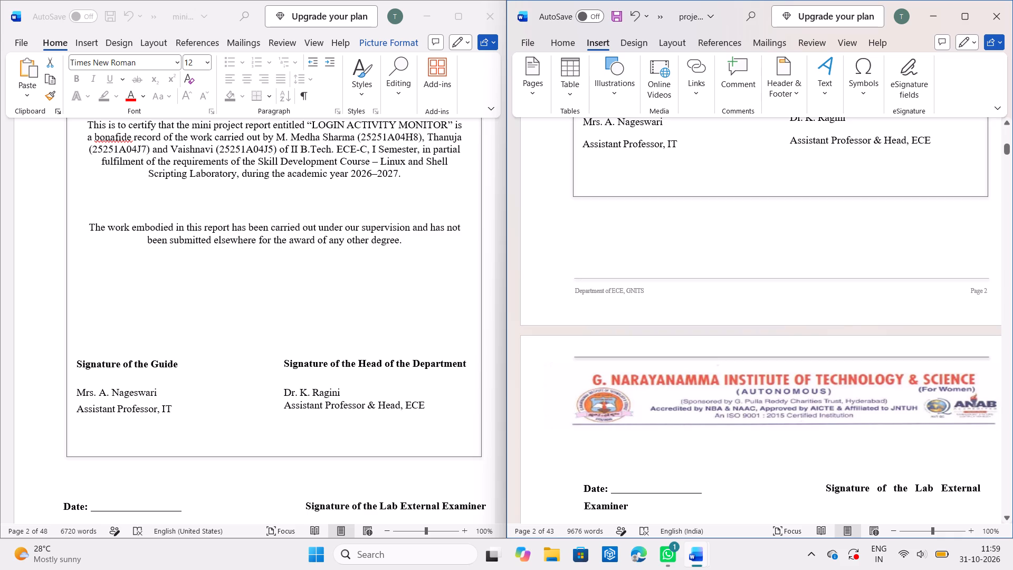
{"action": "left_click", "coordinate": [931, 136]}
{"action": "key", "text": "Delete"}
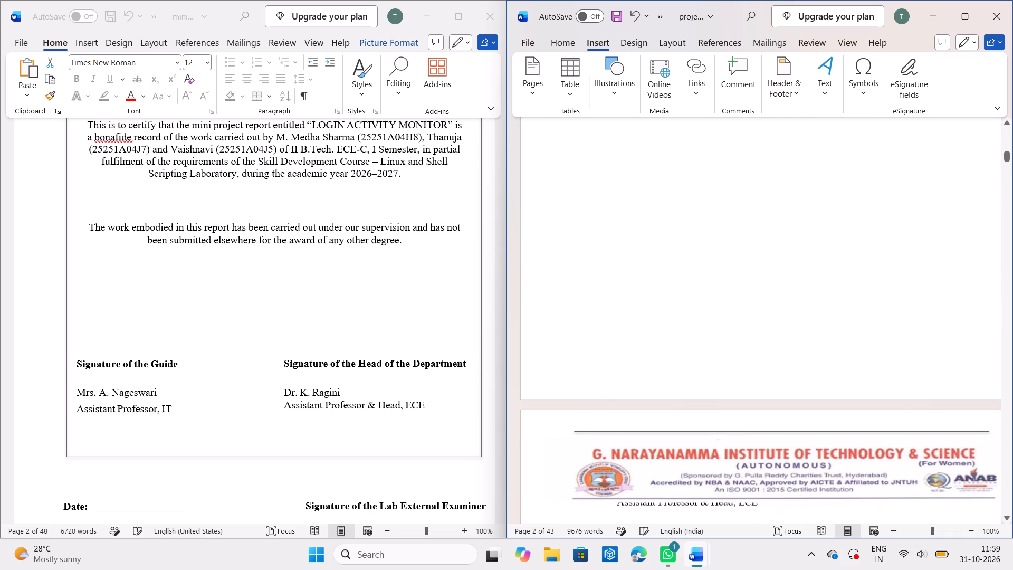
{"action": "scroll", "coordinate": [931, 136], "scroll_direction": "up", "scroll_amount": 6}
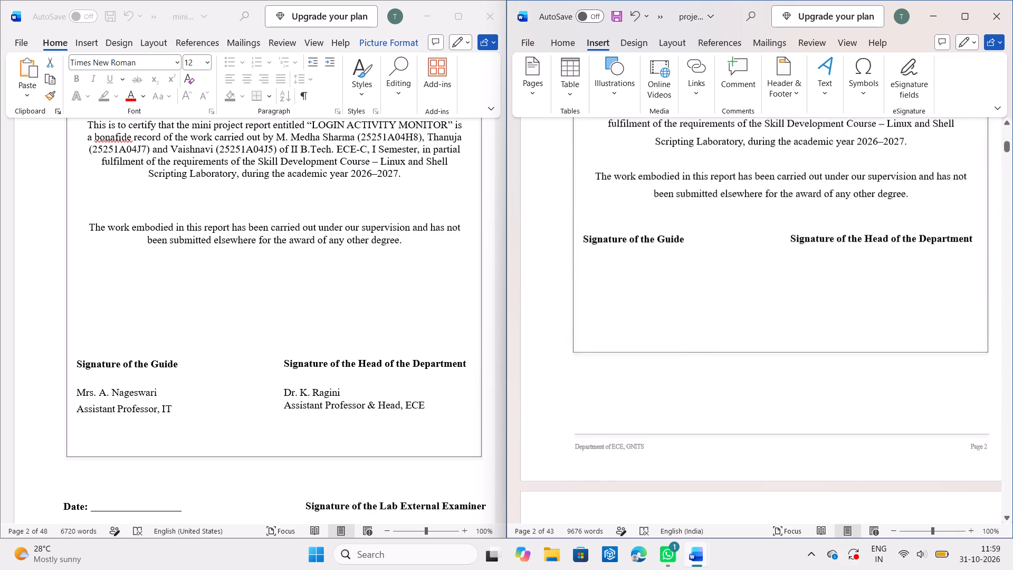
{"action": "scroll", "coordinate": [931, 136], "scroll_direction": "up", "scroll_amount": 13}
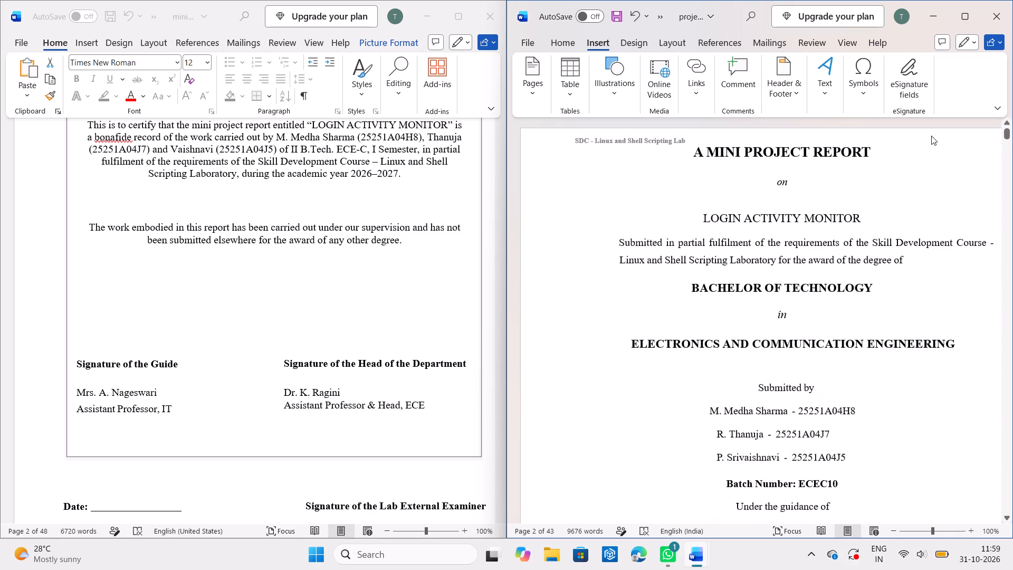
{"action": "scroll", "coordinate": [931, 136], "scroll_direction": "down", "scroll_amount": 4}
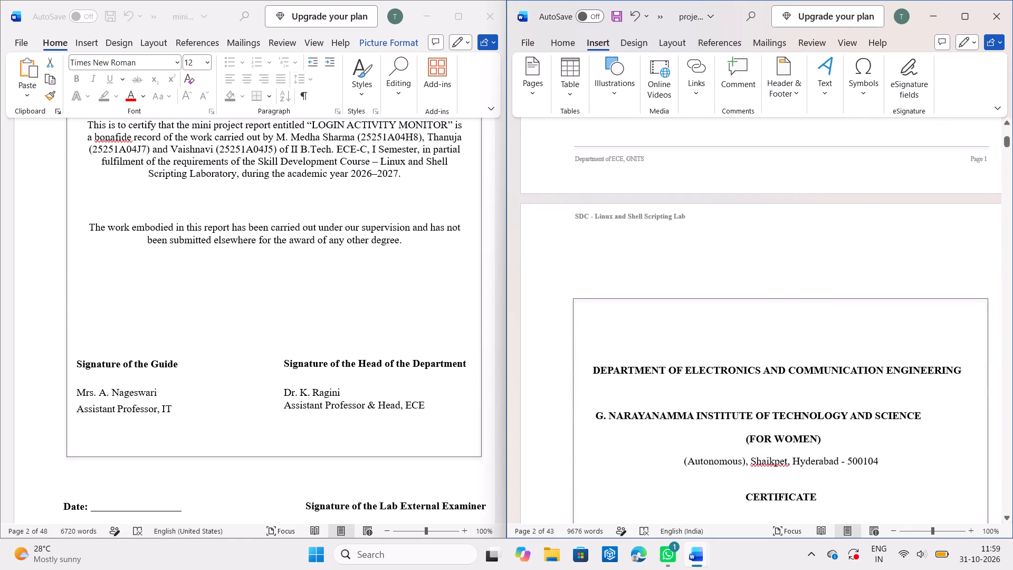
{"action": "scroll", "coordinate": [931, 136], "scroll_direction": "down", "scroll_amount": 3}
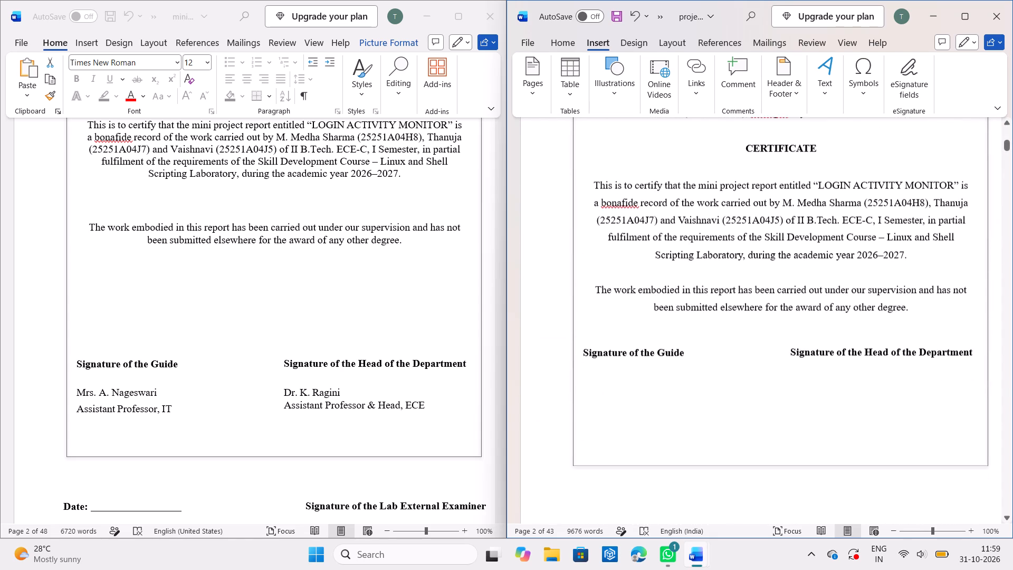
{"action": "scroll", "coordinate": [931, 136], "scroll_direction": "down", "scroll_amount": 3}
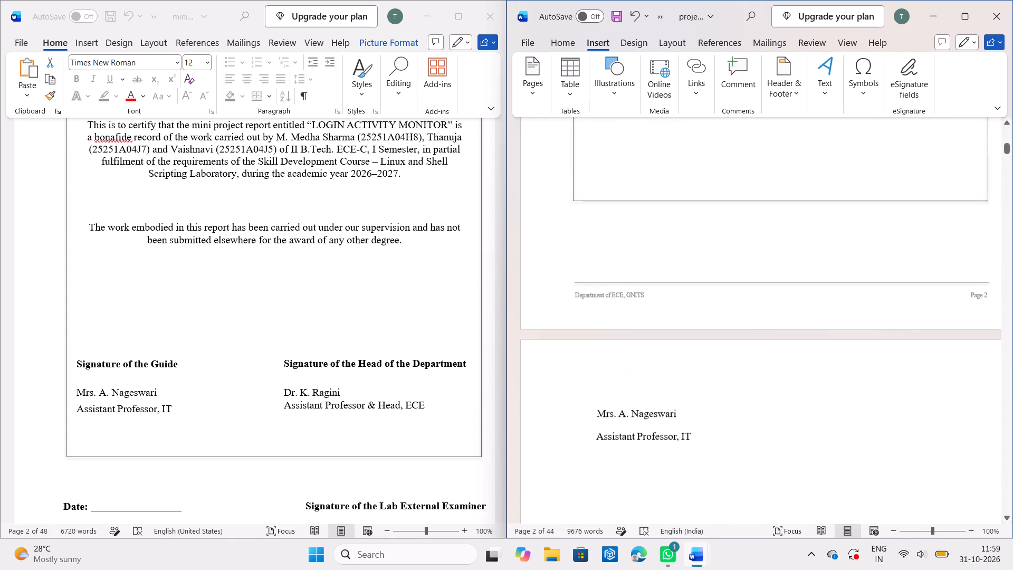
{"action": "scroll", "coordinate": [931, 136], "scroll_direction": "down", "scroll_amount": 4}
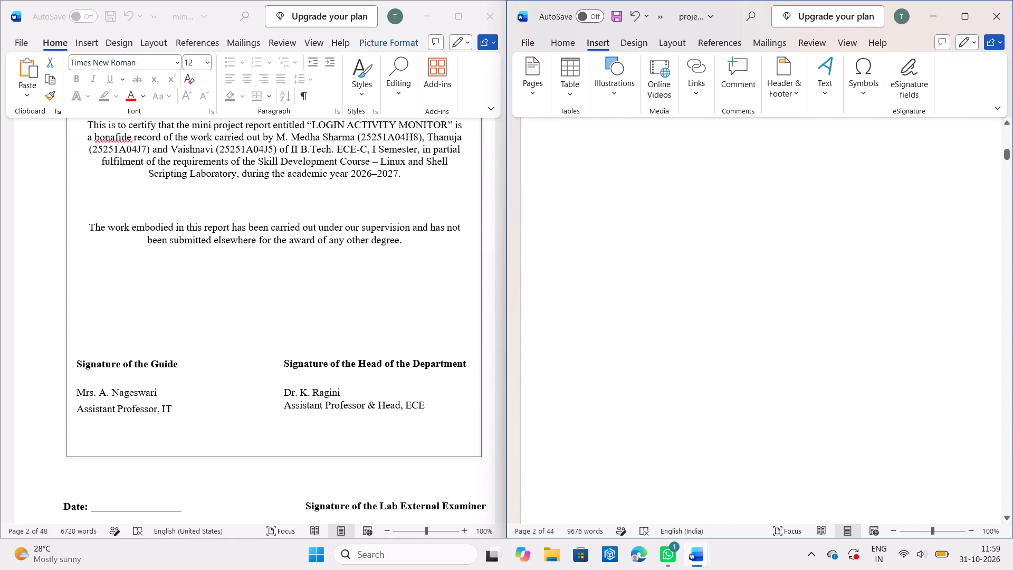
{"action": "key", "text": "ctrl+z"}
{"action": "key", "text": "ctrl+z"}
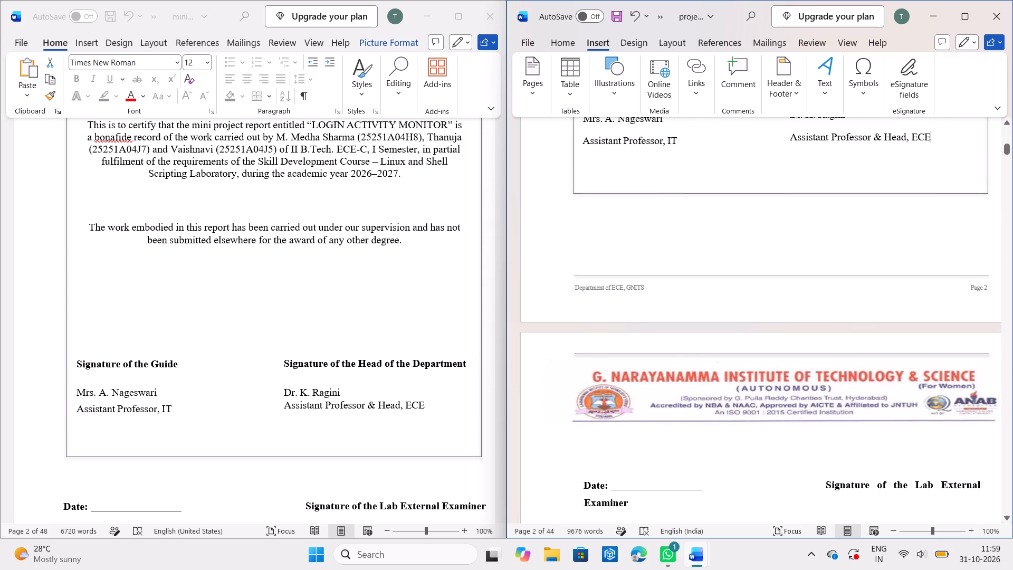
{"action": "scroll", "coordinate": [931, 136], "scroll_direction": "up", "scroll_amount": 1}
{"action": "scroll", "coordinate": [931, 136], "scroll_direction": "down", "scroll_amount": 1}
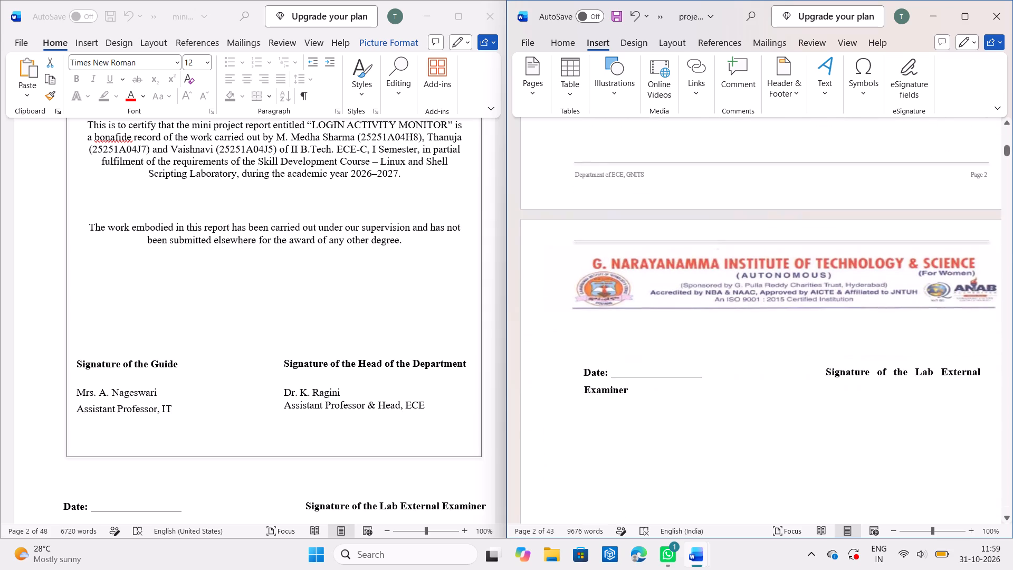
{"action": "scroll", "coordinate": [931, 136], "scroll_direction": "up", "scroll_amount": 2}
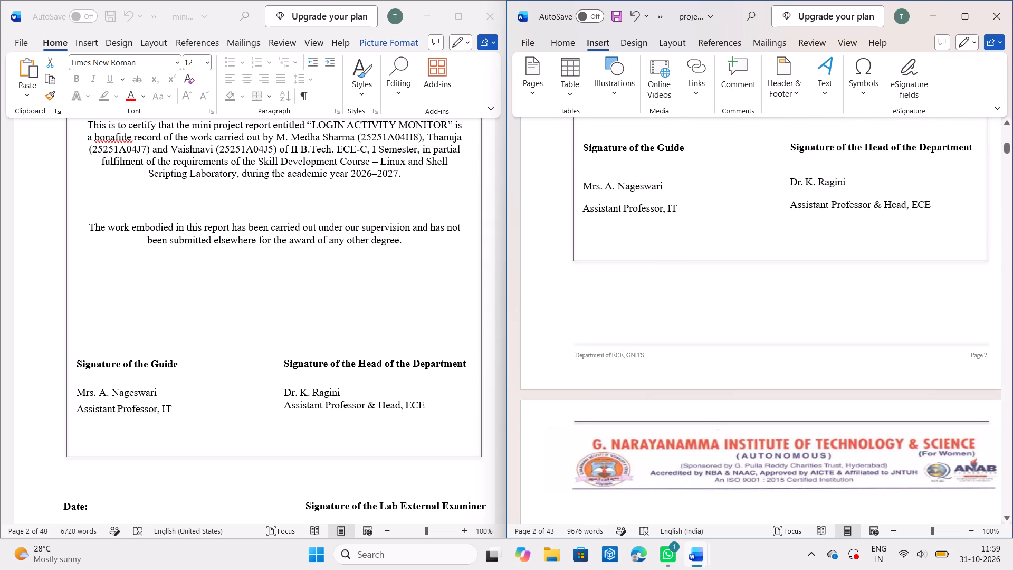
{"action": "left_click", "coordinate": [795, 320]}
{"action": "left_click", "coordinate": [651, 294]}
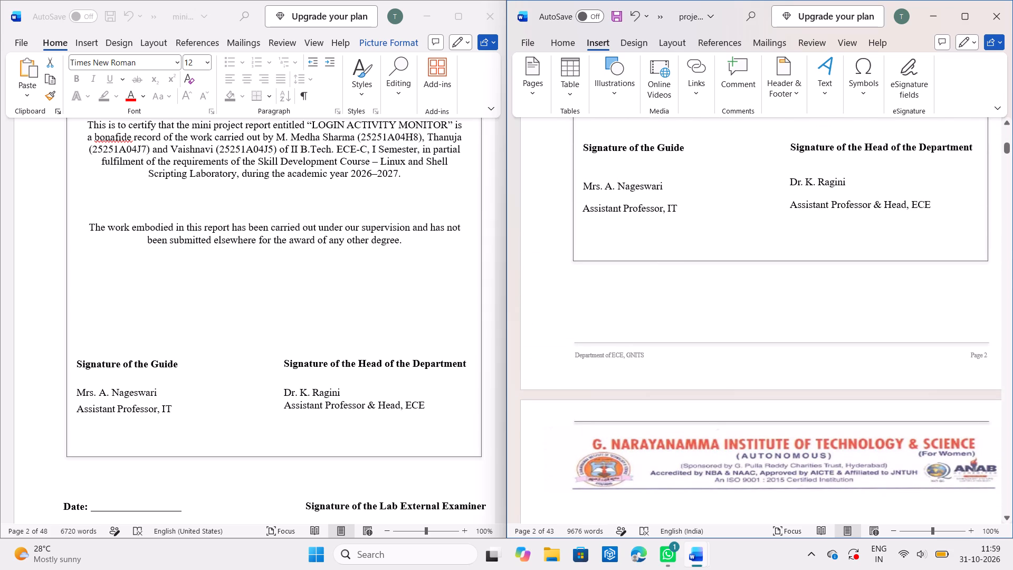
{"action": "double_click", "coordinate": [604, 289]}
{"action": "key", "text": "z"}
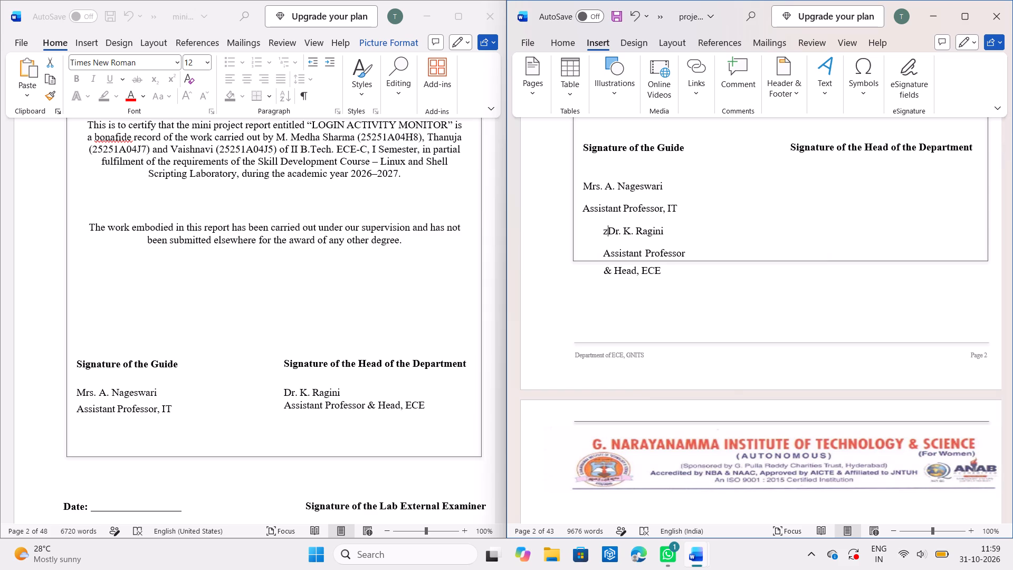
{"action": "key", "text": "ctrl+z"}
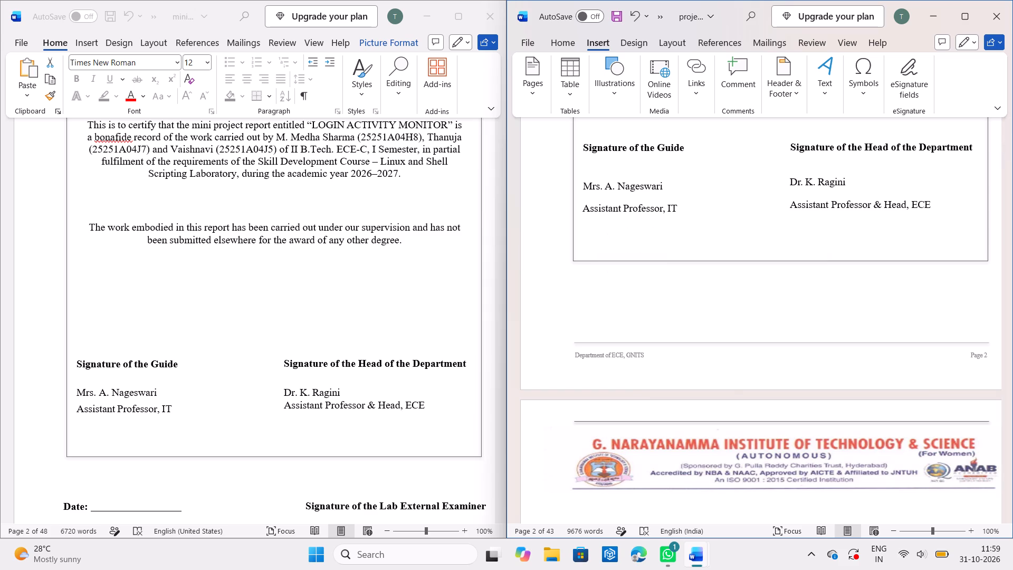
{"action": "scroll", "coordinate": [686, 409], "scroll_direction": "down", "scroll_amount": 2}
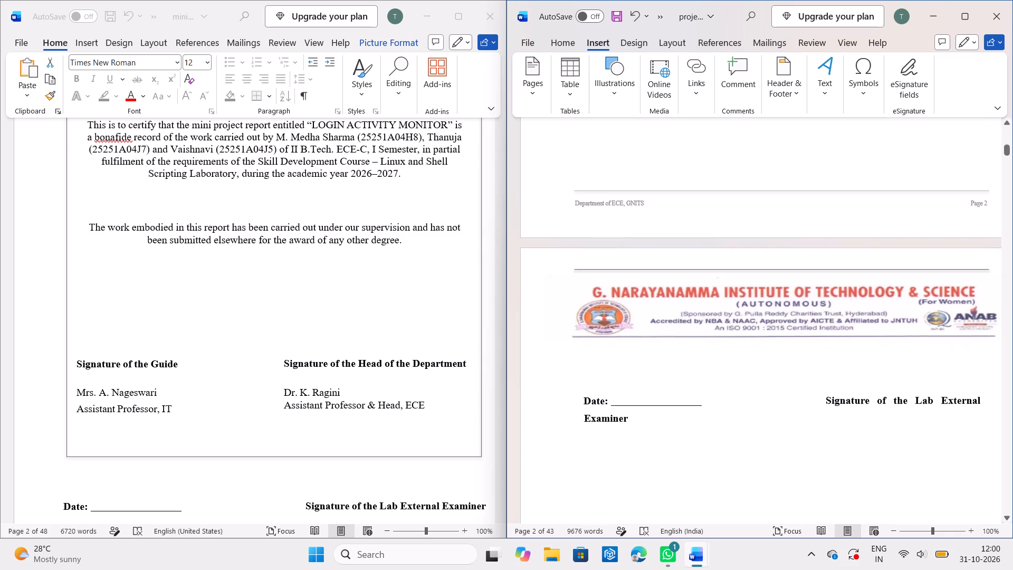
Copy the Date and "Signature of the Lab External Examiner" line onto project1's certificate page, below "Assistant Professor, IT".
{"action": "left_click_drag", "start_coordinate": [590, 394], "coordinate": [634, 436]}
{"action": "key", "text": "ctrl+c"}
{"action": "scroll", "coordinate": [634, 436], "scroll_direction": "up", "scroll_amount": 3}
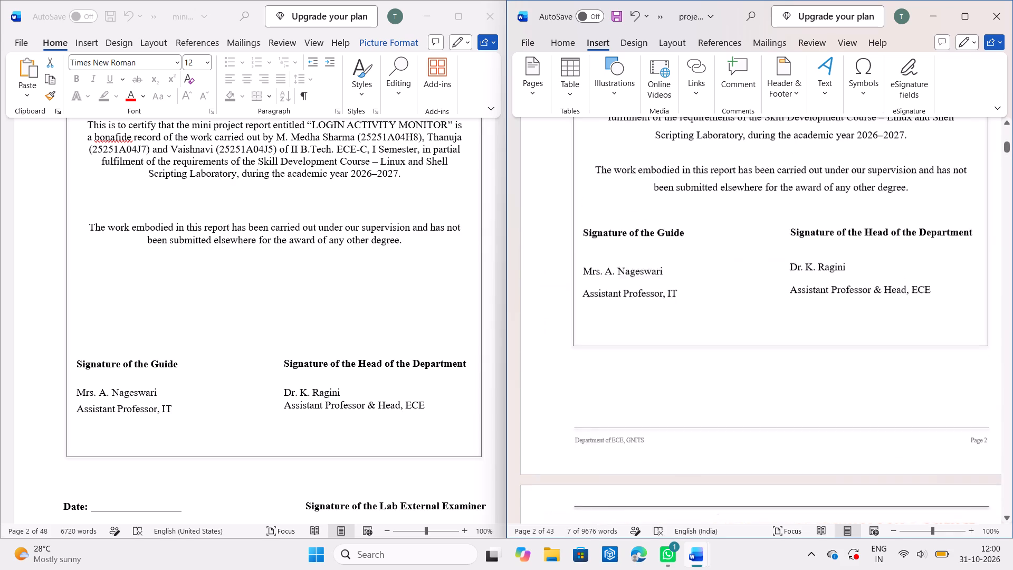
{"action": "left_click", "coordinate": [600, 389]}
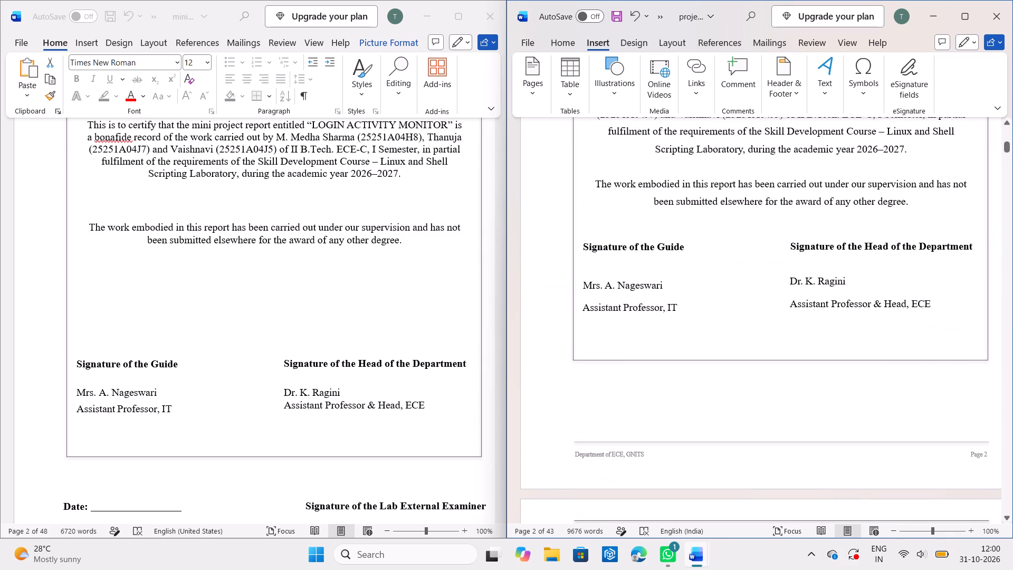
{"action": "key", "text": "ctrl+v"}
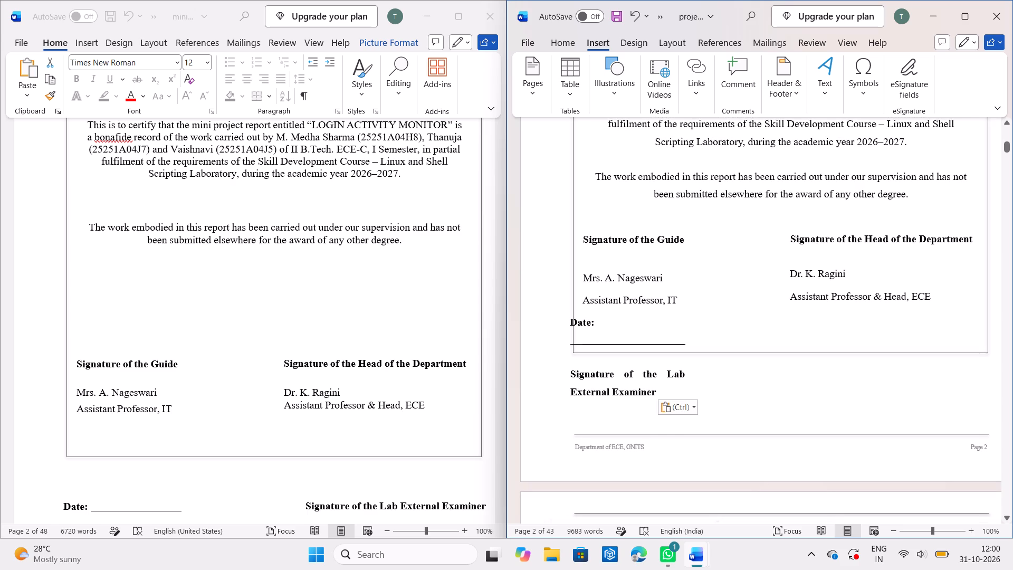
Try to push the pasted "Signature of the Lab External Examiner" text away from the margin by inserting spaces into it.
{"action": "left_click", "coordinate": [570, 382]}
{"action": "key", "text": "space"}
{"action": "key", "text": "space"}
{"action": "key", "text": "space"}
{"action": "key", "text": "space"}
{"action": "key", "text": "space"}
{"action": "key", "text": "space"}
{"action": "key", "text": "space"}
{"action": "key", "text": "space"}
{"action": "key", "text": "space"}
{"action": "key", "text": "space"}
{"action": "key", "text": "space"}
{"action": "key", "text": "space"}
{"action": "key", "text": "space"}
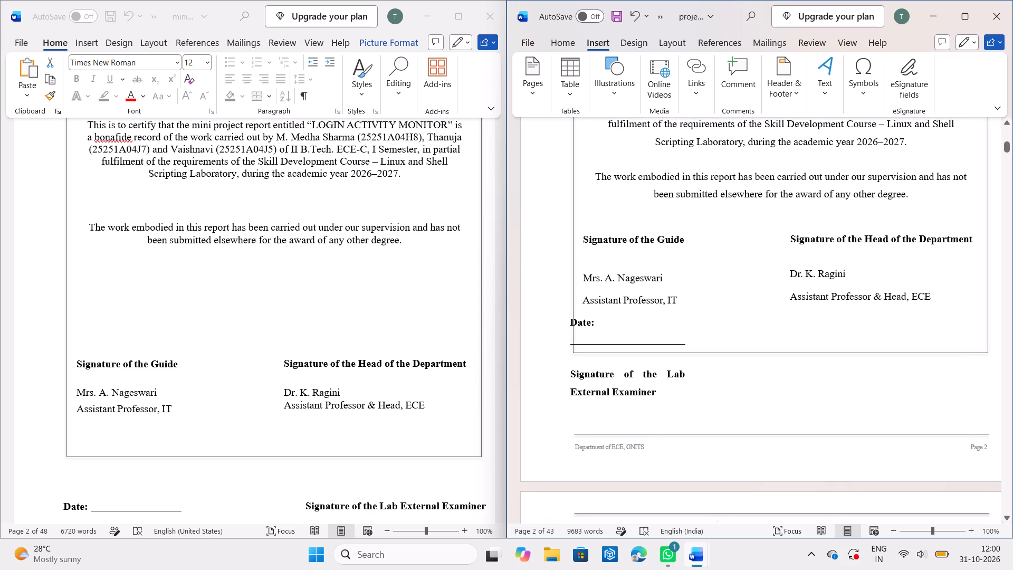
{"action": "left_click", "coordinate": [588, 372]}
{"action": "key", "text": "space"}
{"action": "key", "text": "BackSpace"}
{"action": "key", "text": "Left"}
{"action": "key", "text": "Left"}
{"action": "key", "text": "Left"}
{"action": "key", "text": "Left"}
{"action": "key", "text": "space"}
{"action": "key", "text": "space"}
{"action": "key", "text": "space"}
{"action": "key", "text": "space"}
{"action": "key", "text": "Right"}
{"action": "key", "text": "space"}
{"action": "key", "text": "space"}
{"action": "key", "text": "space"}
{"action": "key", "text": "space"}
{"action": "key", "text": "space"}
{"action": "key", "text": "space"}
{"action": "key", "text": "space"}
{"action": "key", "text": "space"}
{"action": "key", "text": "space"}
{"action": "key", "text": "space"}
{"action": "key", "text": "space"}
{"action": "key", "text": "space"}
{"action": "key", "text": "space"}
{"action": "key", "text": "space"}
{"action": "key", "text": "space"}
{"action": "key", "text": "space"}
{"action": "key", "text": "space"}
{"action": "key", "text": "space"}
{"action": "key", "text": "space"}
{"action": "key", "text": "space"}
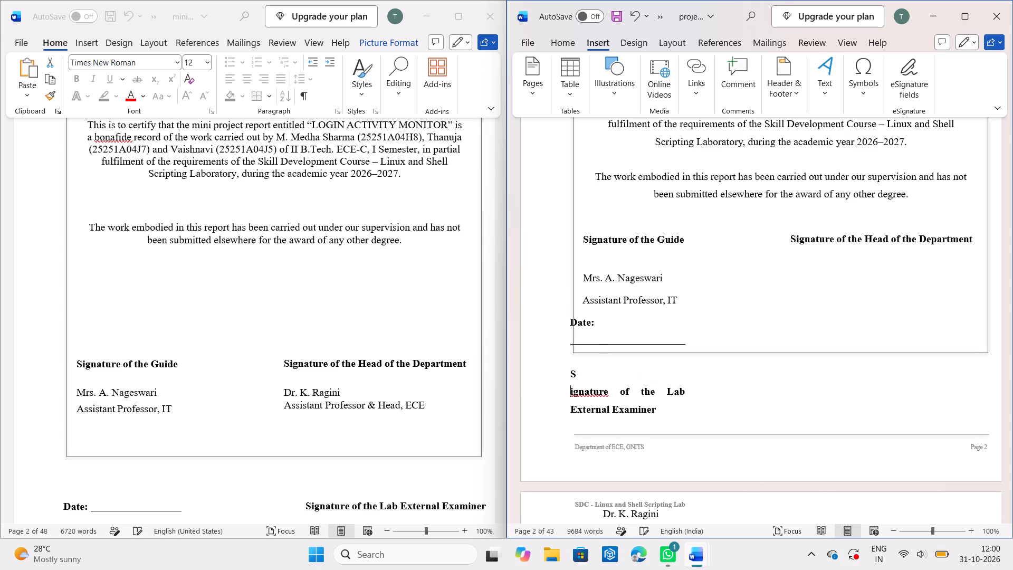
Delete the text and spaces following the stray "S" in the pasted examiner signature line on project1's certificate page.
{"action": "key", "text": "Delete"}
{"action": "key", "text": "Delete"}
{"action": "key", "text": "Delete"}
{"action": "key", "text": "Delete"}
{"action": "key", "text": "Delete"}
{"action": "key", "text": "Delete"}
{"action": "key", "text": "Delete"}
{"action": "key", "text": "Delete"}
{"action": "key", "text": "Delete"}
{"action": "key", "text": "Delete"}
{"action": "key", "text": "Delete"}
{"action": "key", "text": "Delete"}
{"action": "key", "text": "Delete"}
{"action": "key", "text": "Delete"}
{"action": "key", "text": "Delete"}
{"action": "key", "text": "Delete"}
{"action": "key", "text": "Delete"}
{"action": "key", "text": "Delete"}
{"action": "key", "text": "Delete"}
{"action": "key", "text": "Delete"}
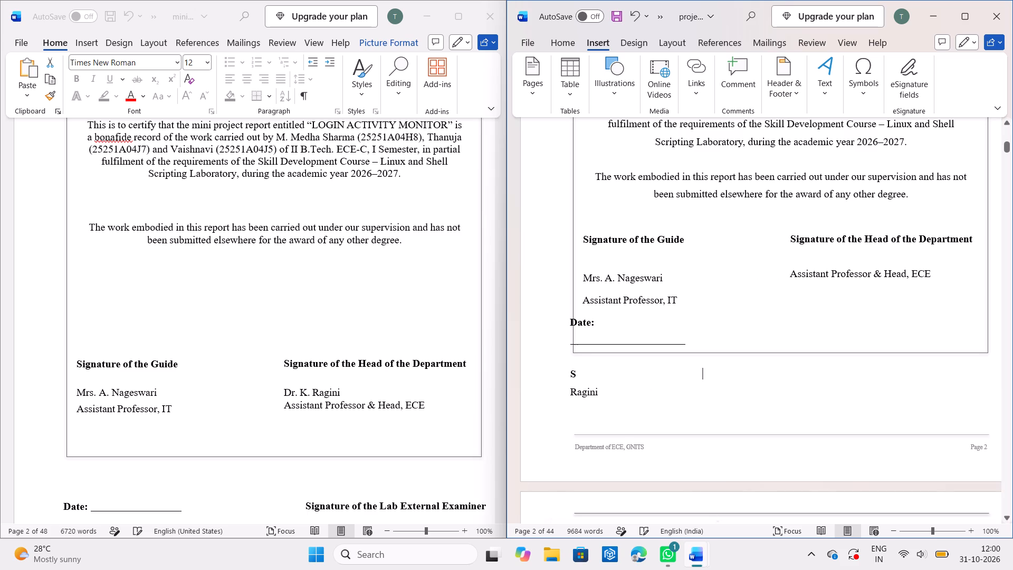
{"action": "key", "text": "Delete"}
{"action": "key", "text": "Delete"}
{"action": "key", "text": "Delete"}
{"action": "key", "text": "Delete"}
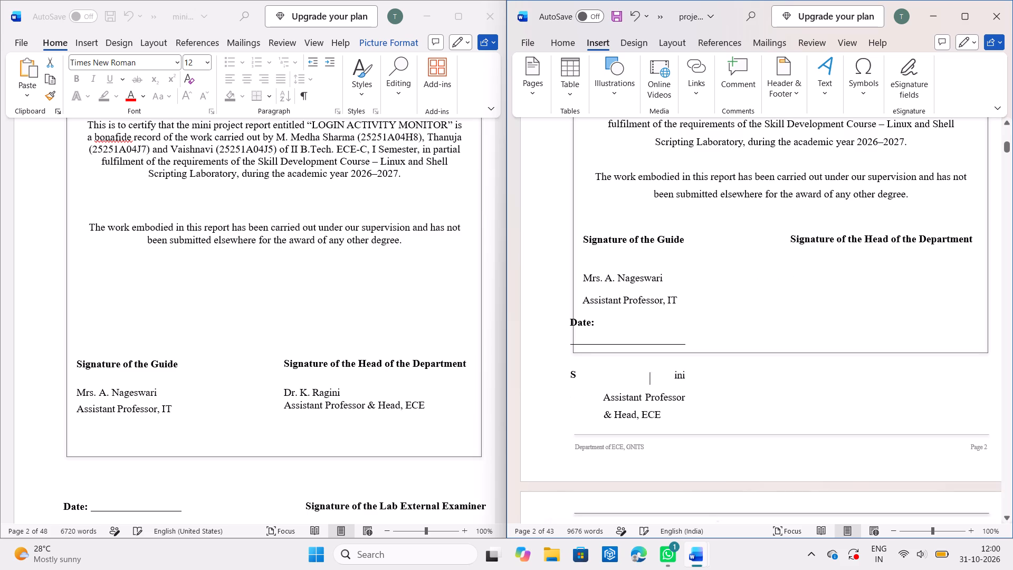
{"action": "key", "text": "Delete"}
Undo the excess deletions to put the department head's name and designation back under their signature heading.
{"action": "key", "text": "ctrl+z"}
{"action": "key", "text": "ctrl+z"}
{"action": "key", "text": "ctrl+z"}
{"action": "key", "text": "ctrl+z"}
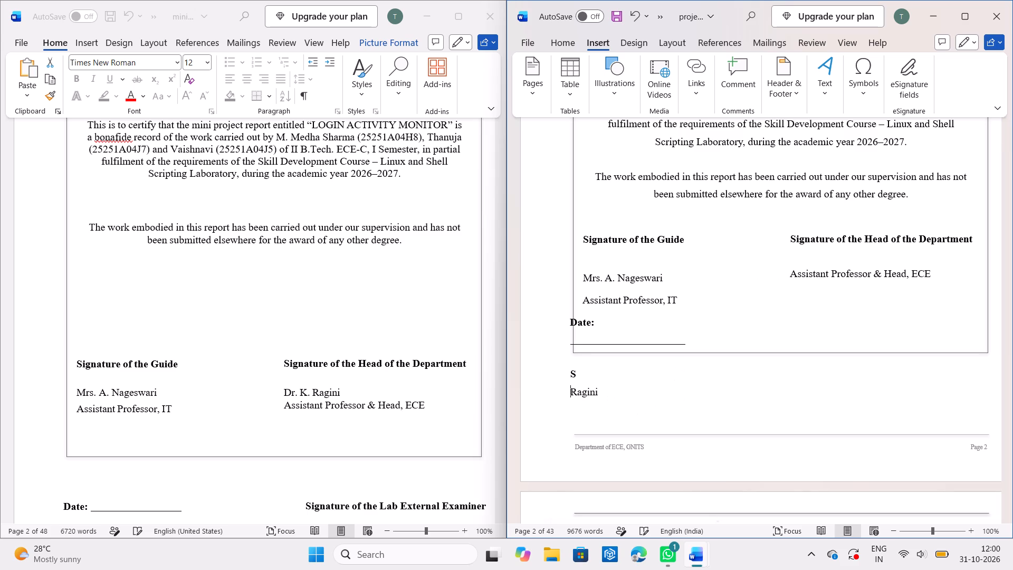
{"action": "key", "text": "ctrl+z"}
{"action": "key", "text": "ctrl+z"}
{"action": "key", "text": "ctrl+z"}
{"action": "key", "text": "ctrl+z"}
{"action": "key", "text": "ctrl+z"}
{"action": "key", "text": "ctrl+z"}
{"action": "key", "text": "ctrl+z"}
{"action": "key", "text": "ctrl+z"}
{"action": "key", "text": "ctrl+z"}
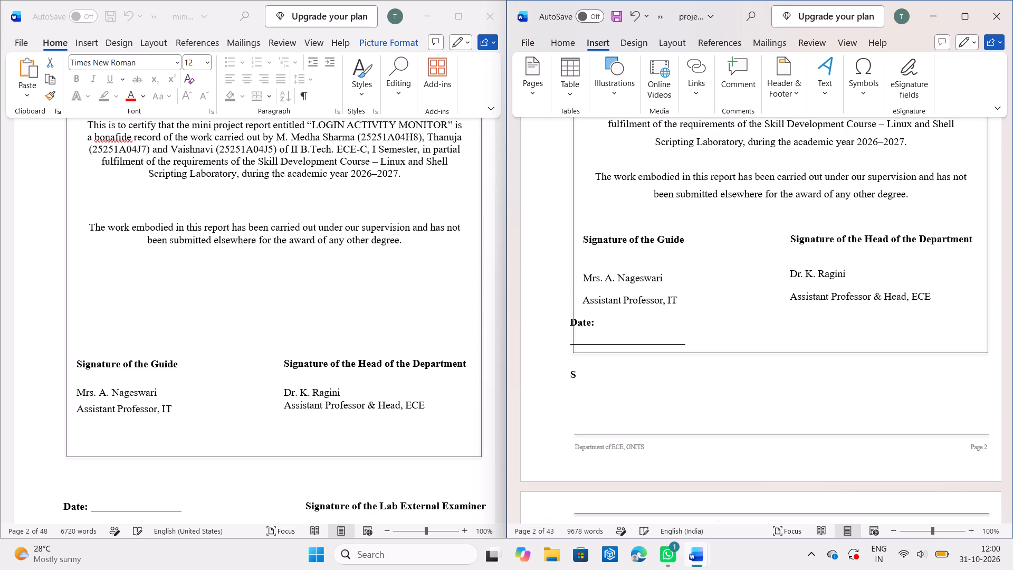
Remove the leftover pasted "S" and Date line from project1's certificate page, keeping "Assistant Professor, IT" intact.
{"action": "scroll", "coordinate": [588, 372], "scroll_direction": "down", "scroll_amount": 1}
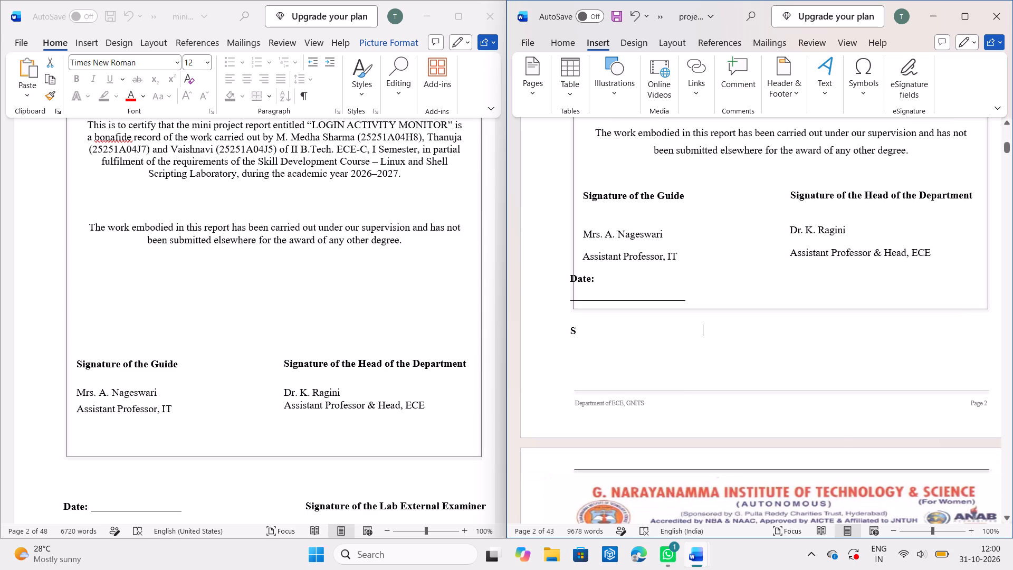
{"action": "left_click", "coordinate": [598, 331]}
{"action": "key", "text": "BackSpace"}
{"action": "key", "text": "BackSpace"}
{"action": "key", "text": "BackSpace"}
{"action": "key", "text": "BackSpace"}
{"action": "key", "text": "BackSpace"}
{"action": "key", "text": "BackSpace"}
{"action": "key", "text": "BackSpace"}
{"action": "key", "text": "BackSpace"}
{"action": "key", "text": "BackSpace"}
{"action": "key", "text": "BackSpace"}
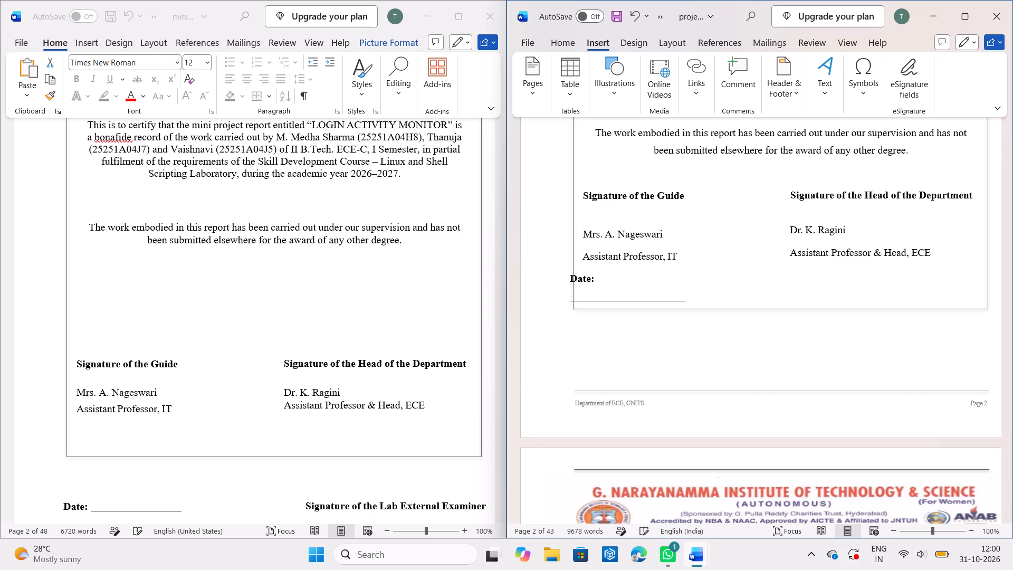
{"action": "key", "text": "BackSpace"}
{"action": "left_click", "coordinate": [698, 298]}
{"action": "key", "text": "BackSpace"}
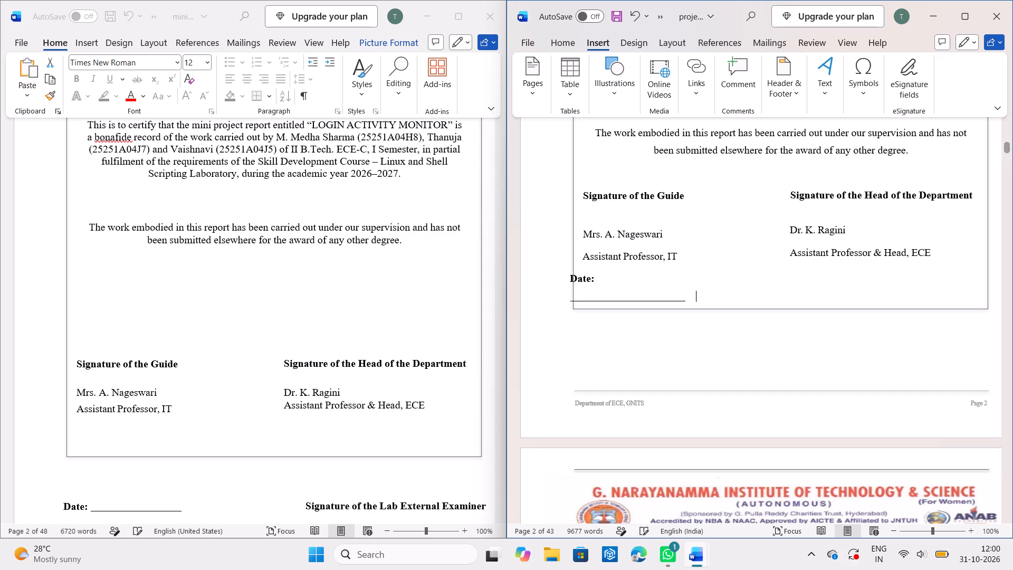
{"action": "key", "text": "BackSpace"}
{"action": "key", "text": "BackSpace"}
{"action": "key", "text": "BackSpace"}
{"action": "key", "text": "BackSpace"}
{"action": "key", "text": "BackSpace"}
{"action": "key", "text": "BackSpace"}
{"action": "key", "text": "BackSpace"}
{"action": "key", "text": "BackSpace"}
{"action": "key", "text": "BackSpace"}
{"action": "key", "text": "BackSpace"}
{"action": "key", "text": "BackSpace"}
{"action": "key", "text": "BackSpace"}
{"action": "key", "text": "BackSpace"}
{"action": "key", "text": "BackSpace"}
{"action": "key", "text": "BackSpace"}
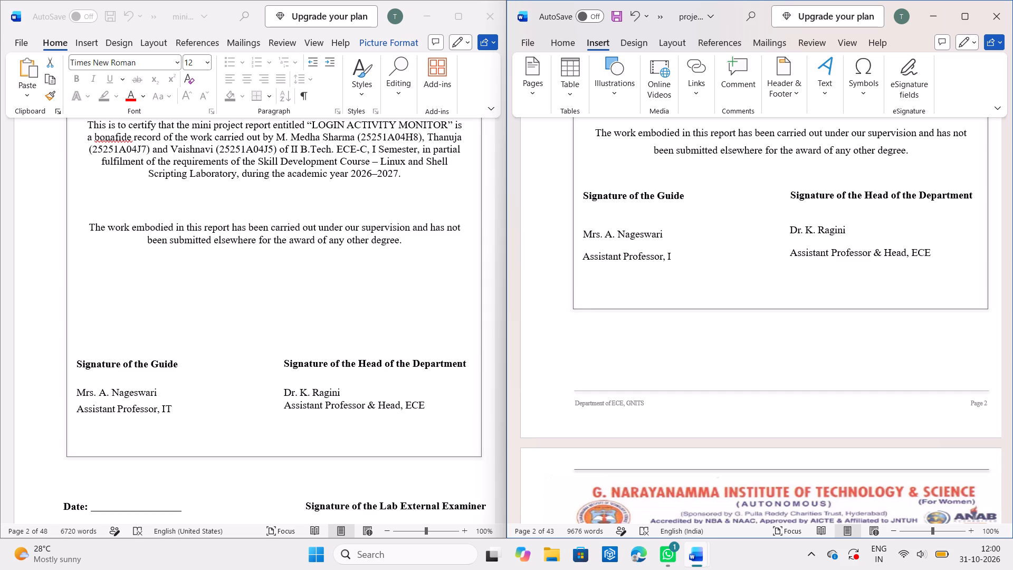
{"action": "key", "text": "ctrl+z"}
Compare the title and certificate page layouts in project1 with those in the original miniproject report.
{"action": "scroll", "coordinate": [698, 298], "scroll_direction": "down", "scroll_amount": 2}
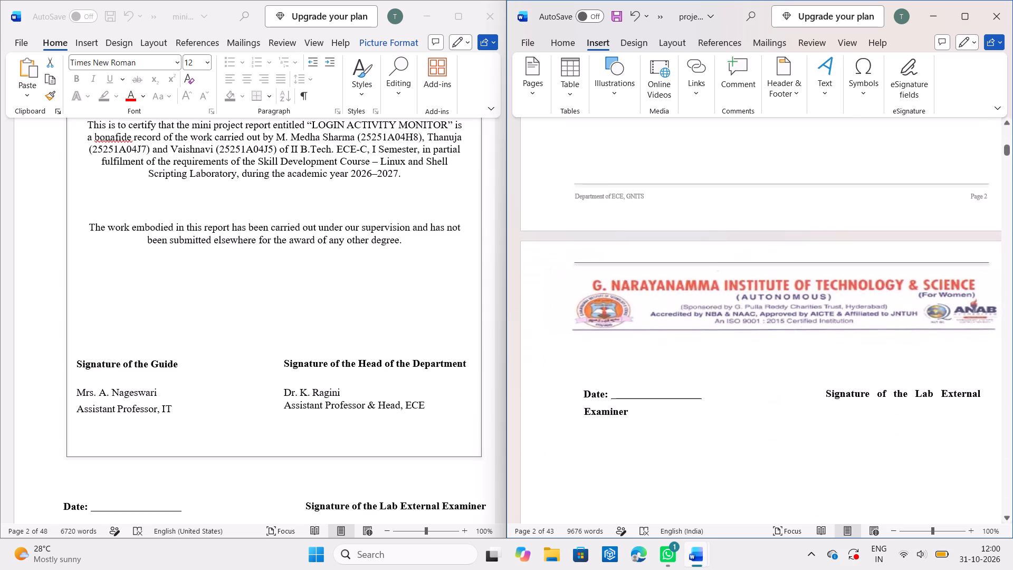
{"action": "scroll", "coordinate": [698, 298], "scroll_direction": "down", "scroll_amount": 1}
{"action": "scroll", "coordinate": [698, 298], "scroll_direction": "up", "scroll_amount": 4}
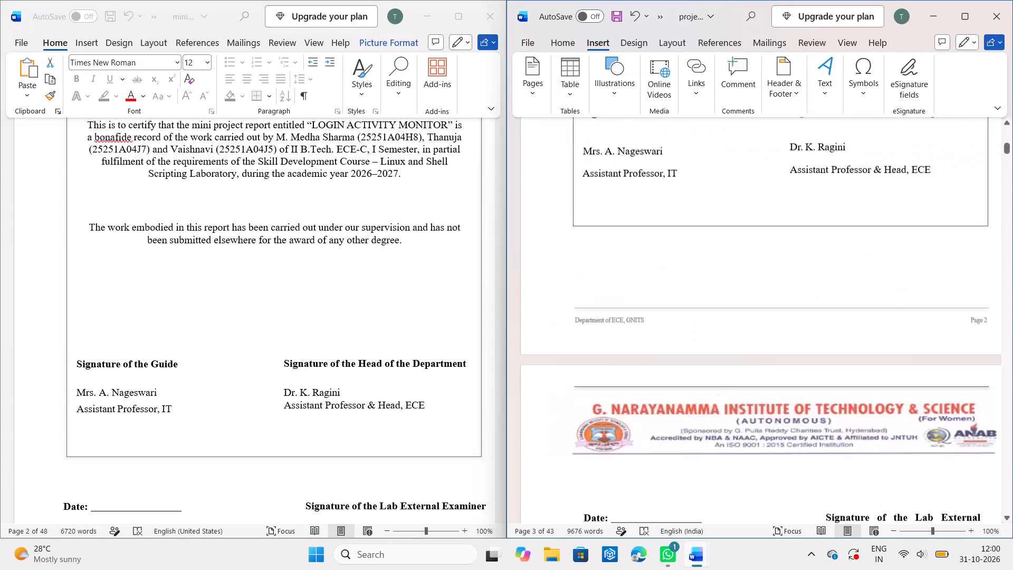
{"action": "scroll", "coordinate": [698, 298], "scroll_direction": "up", "scroll_amount": 5}
{"action": "scroll", "coordinate": [698, 298], "scroll_direction": "down", "scroll_amount": 1}
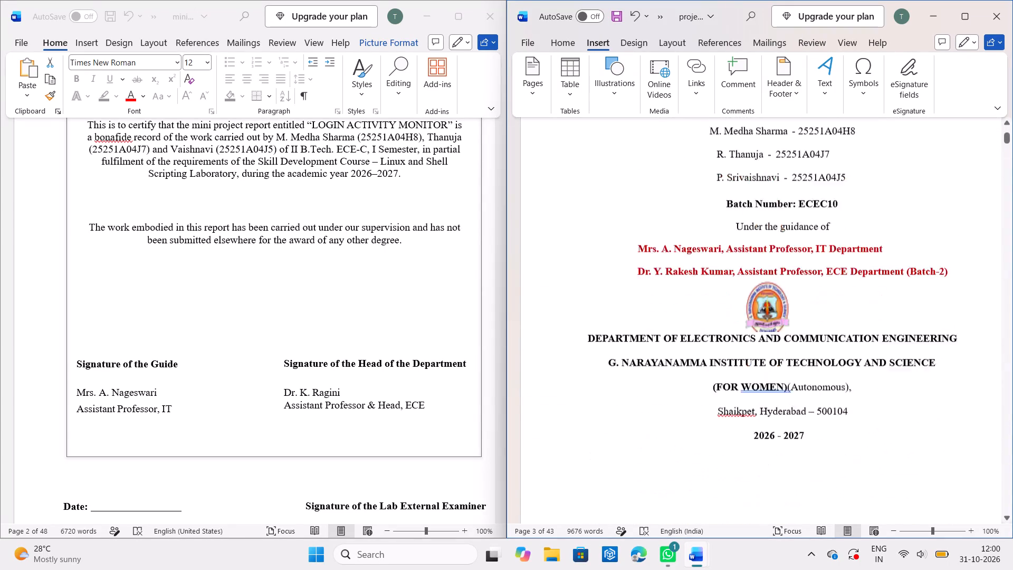
{"action": "scroll", "coordinate": [698, 298], "scroll_direction": "down", "scroll_amount": 2}
{"action": "scroll", "coordinate": [309, 357], "scroll_direction": "up", "scroll_amount": 2}
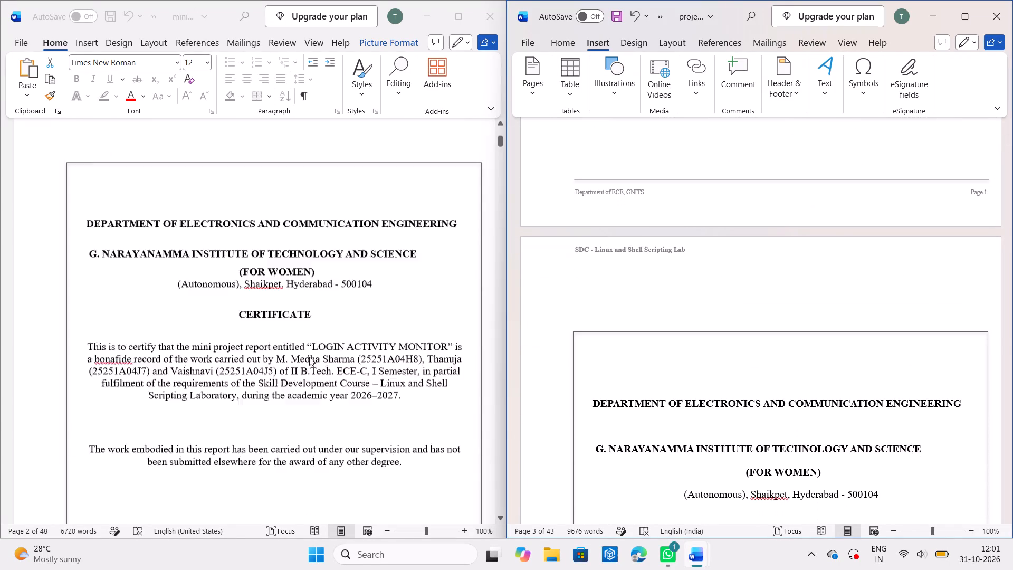
{"action": "scroll", "coordinate": [309, 357], "scroll_direction": "up", "scroll_amount": 7}
{"action": "scroll", "coordinate": [309, 357], "scroll_direction": "down", "scroll_amount": 1}
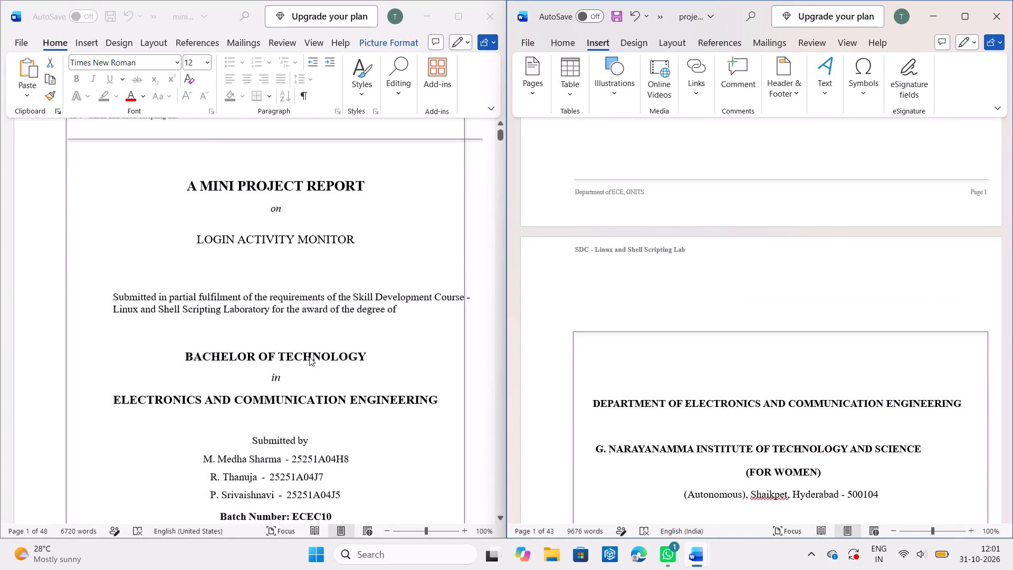
{"action": "scroll", "coordinate": [309, 357], "scroll_direction": "down", "scroll_amount": 3}
{"action": "scroll", "coordinate": [309, 357], "scroll_direction": "up", "scroll_amount": 2}
{"action": "scroll", "coordinate": [309, 357], "scroll_direction": "down", "scroll_amount": 1}
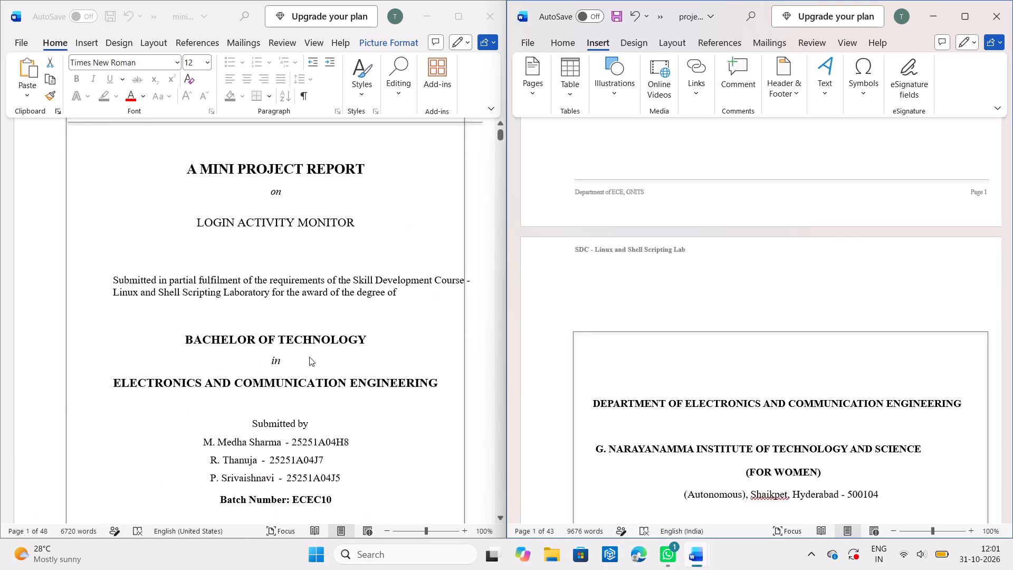
{"action": "scroll", "coordinate": [309, 357], "scroll_direction": "down", "scroll_amount": 2}
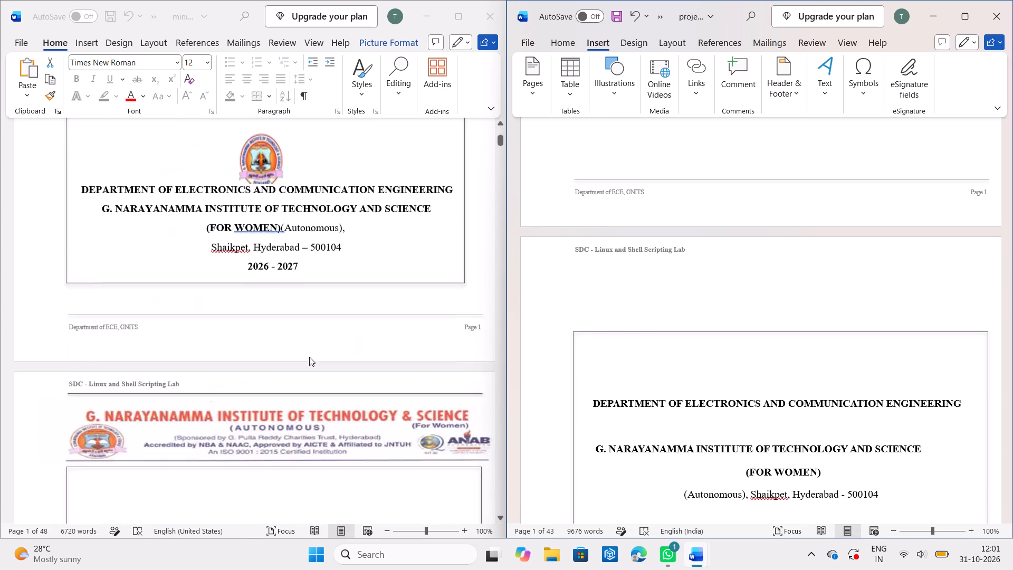
{"action": "scroll", "coordinate": [309, 357], "scroll_direction": "down", "scroll_amount": 2}
Delete the rectangular border around the certificate on project1's second page.
{"action": "left_click", "coordinate": [605, 378]}
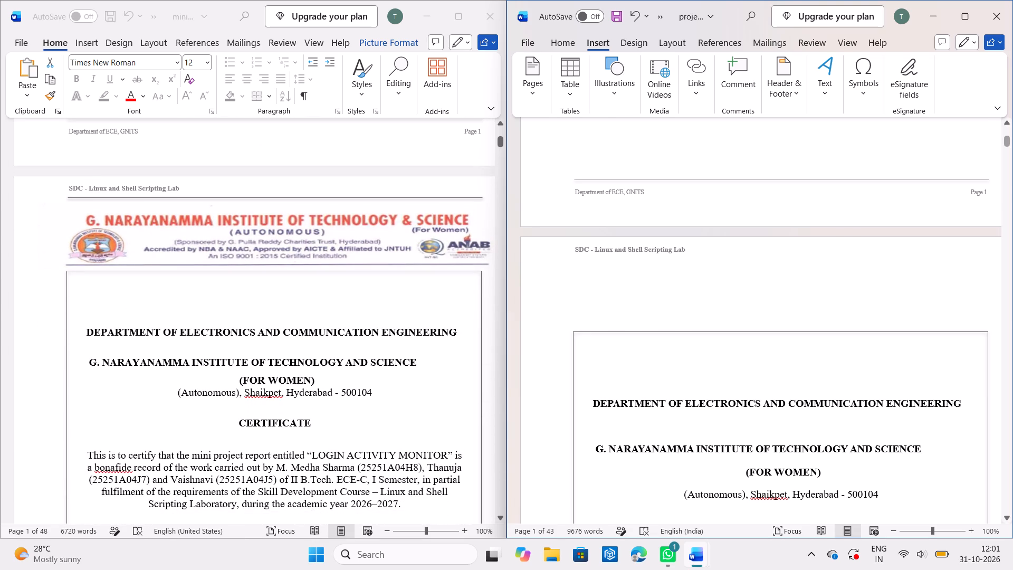
{"action": "key", "text": "Delete"}
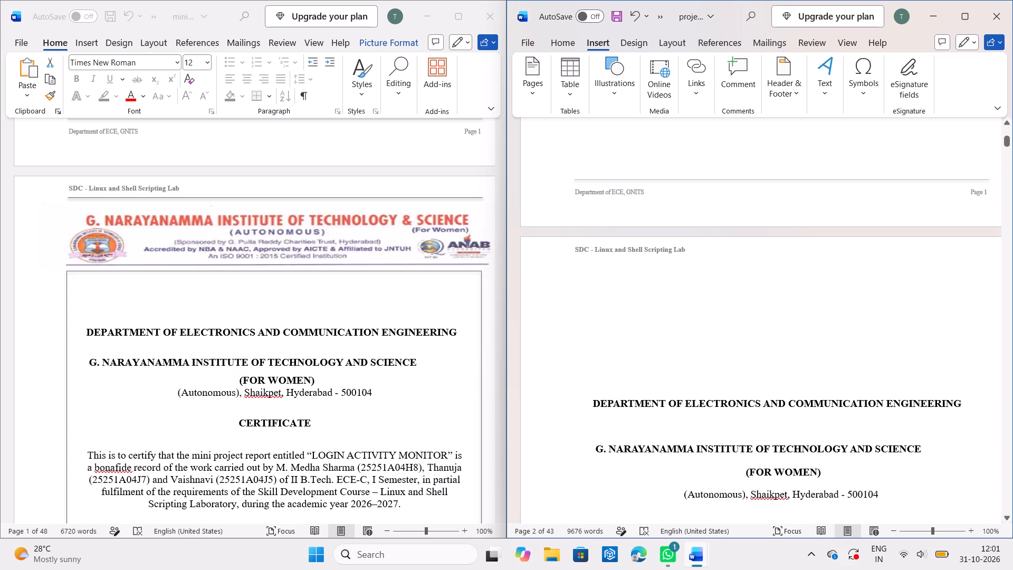
Delete project1's certificate content from the department heading through the Lab External Examiner signature line, including the institute banner, and check the pages.
{"action": "left_click_drag", "start_coordinate": [608, 405], "coordinate": [655, 569]}
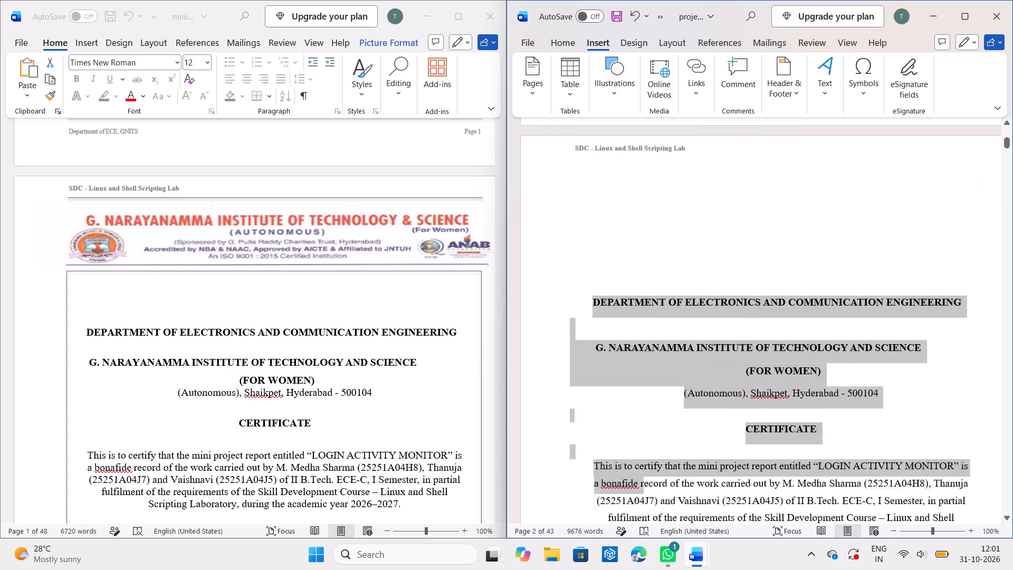
{"action": "left_click_drag", "start_coordinate": [655, 569], "coordinate": [725, 468]}
{"action": "key", "text": "BackSpace"}
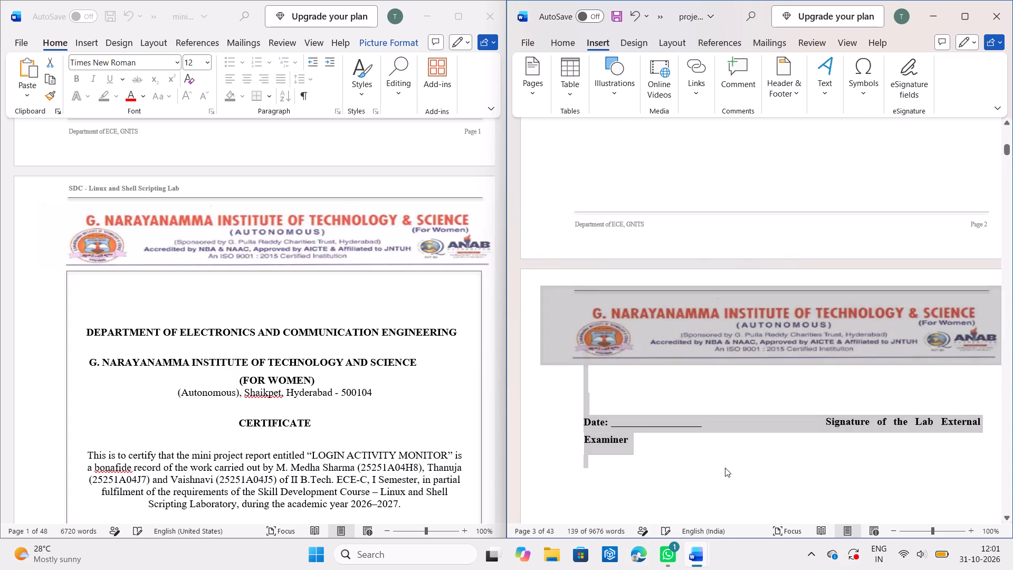
{"action": "scroll", "coordinate": [725, 468], "scroll_direction": "up", "scroll_amount": 12}
{"action": "scroll", "coordinate": [725, 468], "scroll_direction": "down", "scroll_amount": 1}
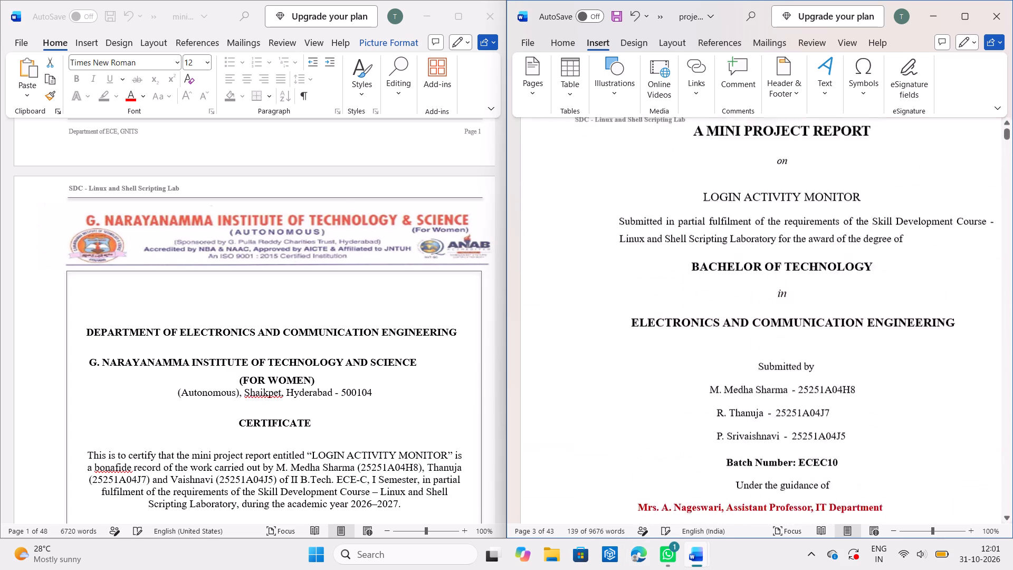
{"action": "scroll", "coordinate": [725, 468], "scroll_direction": "down", "scroll_amount": 9}
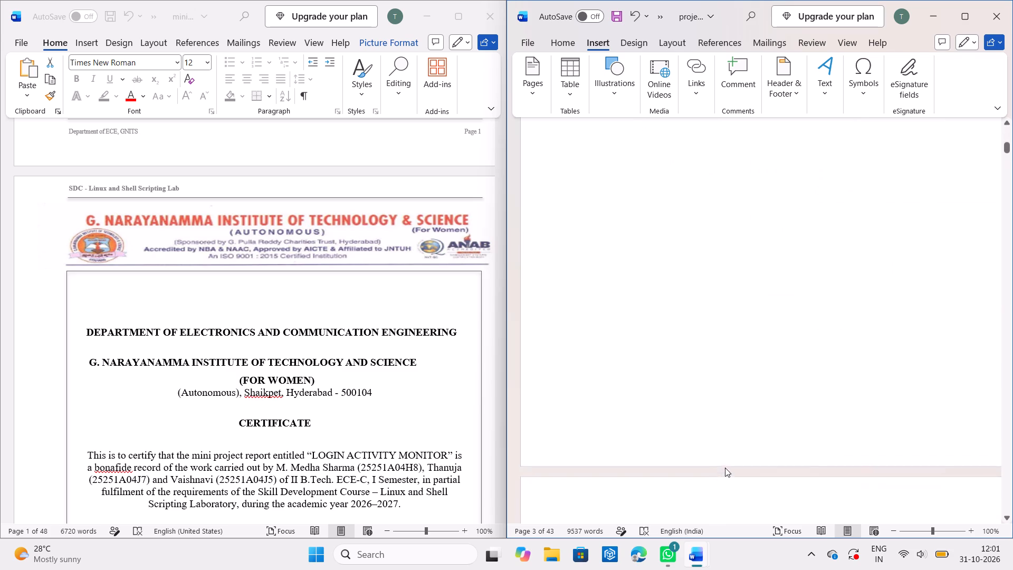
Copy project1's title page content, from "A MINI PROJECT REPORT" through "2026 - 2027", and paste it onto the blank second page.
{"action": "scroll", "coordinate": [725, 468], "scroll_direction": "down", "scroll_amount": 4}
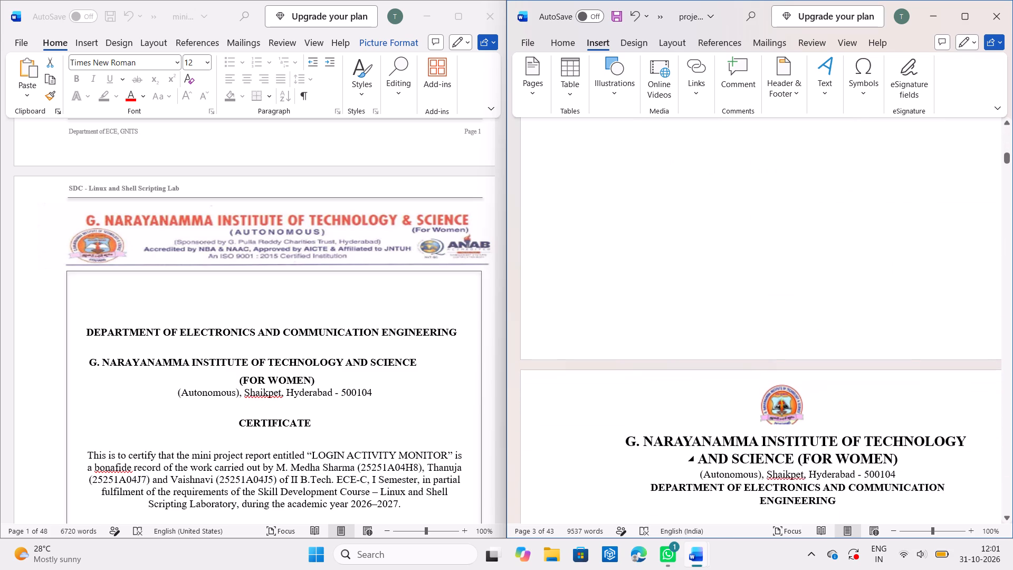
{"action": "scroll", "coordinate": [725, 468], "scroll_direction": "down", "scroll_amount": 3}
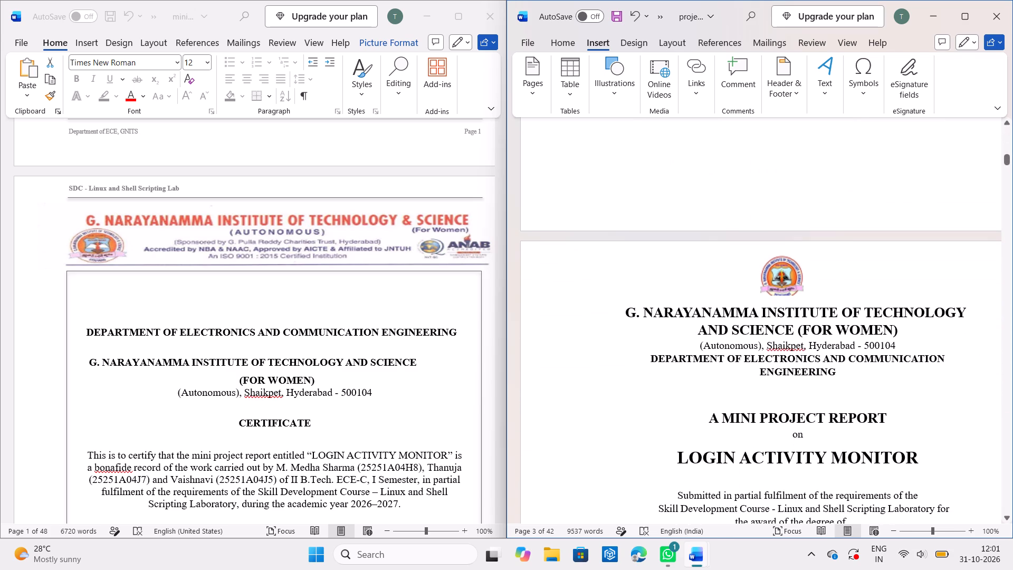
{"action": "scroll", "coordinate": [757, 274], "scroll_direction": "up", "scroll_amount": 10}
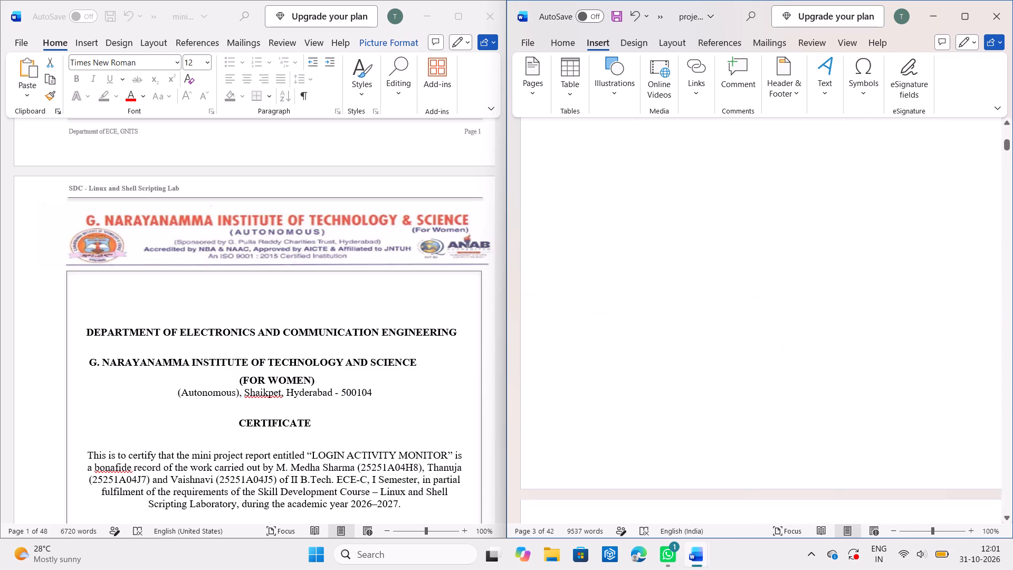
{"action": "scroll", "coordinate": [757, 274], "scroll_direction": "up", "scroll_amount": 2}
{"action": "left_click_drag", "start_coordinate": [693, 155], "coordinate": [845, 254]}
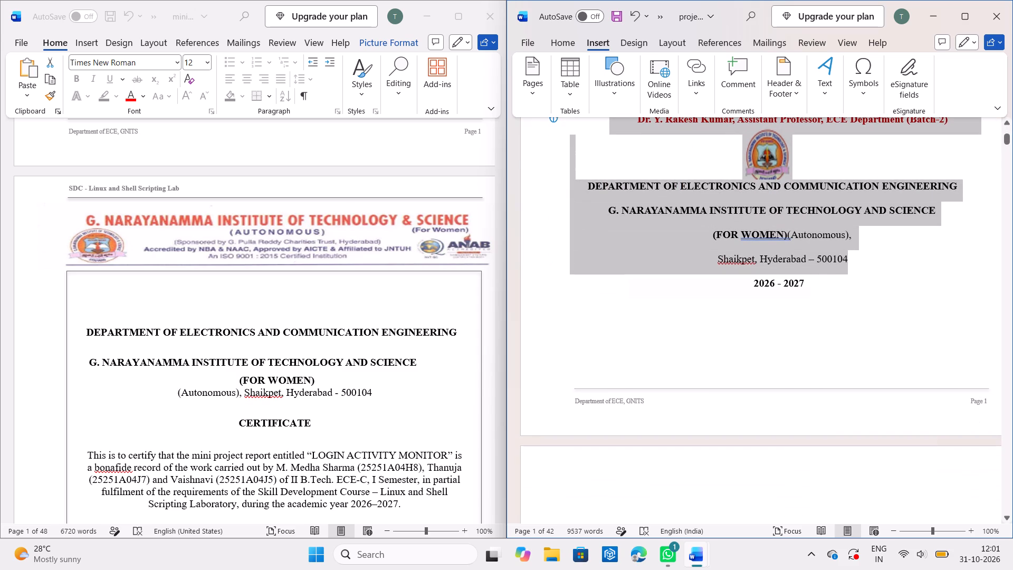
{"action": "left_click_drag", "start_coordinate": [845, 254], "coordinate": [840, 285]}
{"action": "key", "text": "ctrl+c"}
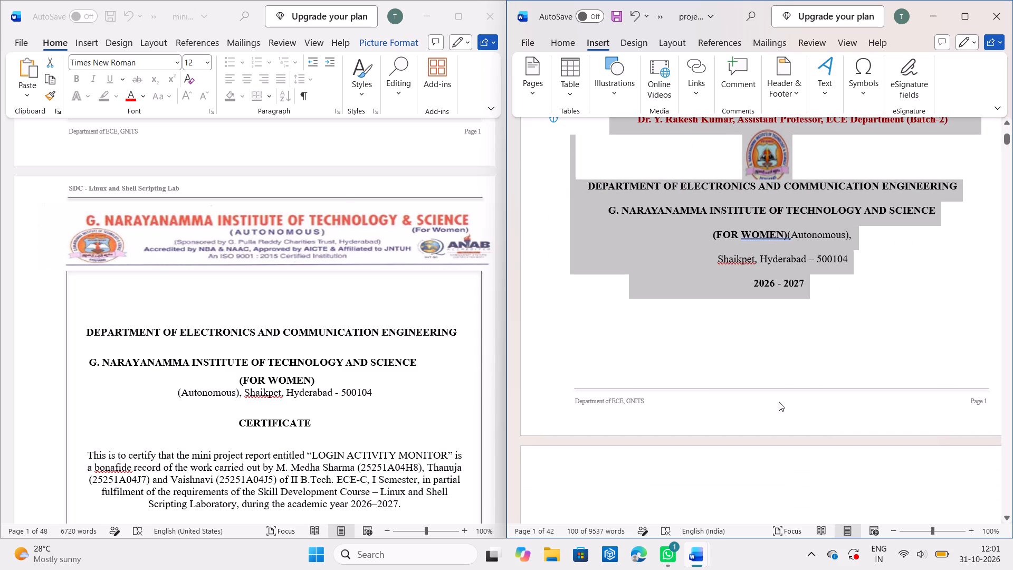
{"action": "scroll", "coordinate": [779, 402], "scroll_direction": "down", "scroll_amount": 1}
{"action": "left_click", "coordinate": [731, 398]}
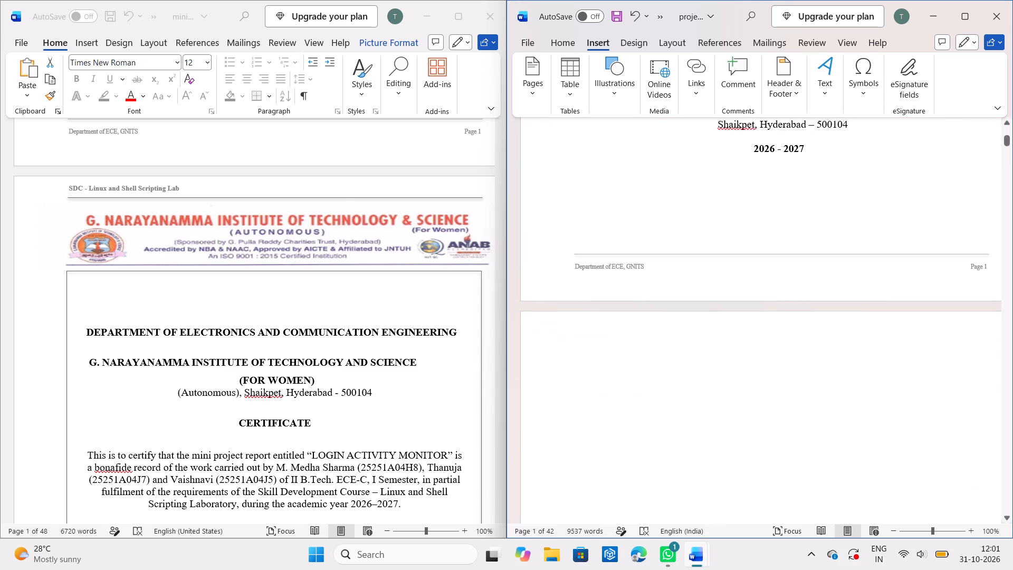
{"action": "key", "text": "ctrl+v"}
Compare the pasted title page copy with project1's first page and the original miniproject title page.
{"action": "scroll", "coordinate": [731, 398], "scroll_direction": "down", "scroll_amount": 1}
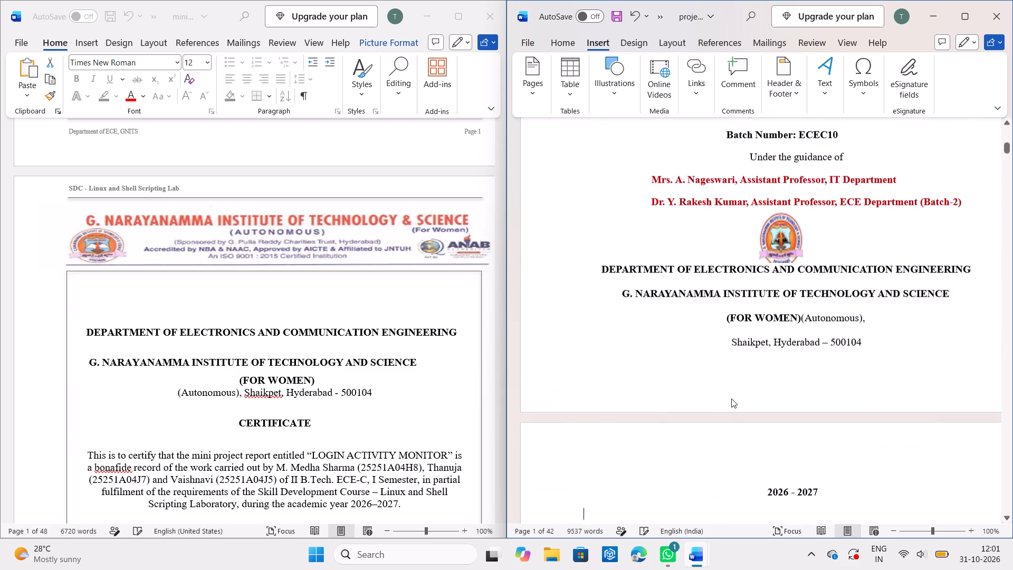
{"action": "scroll", "coordinate": [731, 398], "scroll_direction": "down", "scroll_amount": 2}
{"action": "scroll", "coordinate": [762, 347], "scroll_direction": "up", "scroll_amount": 4}
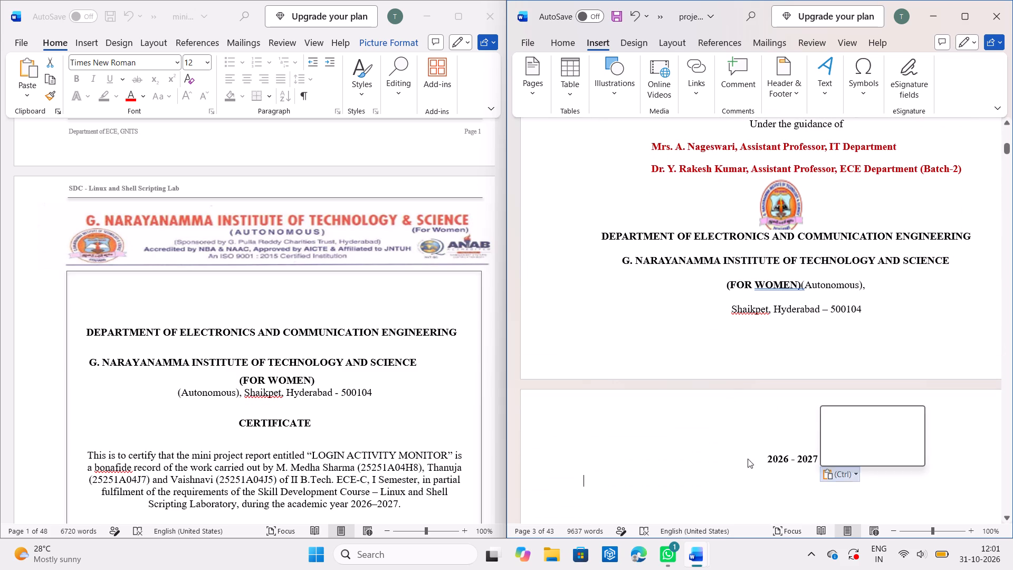
{"action": "left_click", "coordinate": [746, 331]}
{"action": "scroll", "coordinate": [746, 331], "scroll_direction": "up", "scroll_amount": 2}
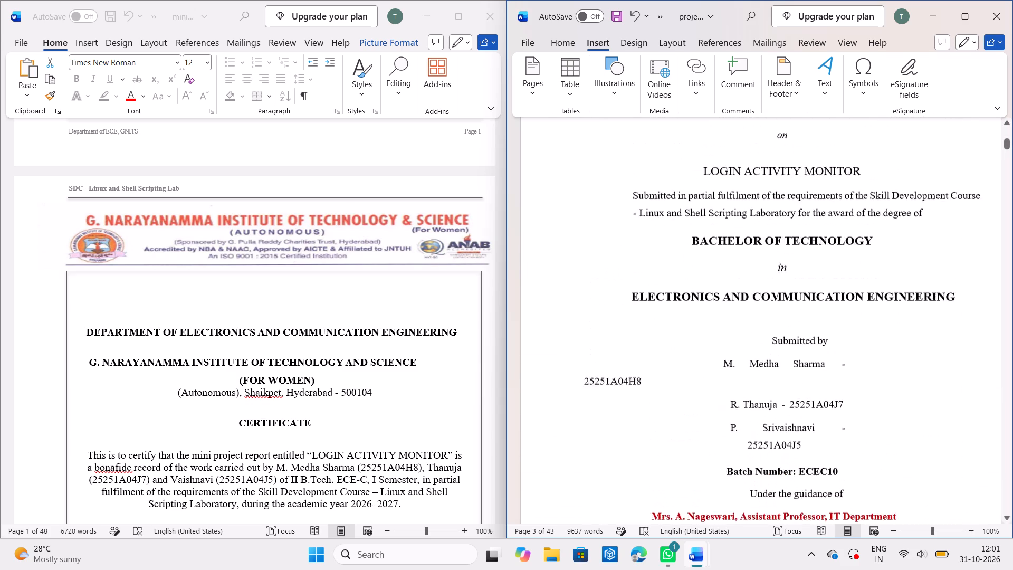
{"action": "scroll", "coordinate": [746, 331], "scroll_direction": "up", "scroll_amount": 2}
{"action": "scroll", "coordinate": [746, 331], "scroll_direction": "down", "scroll_amount": 1}
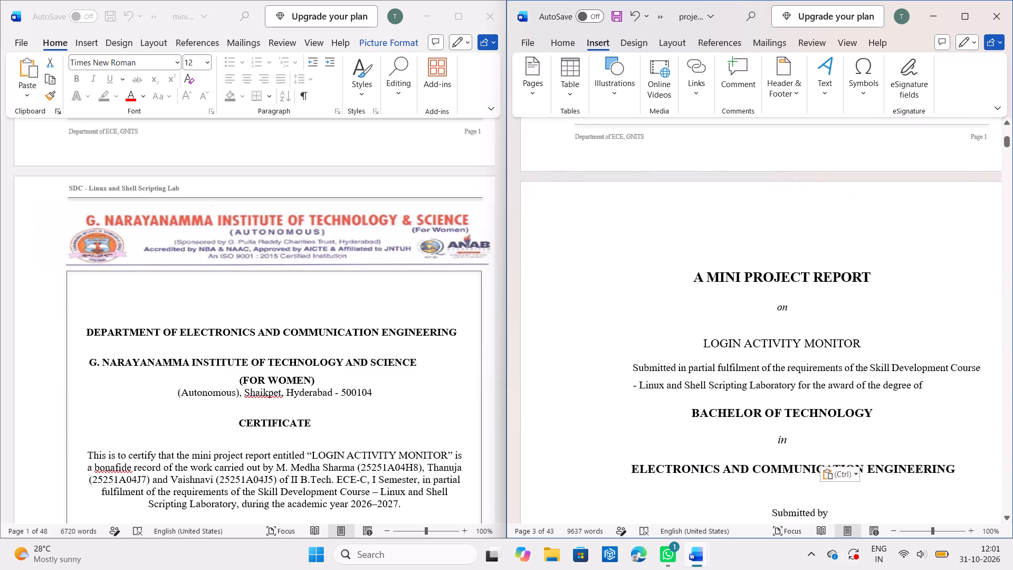
{"action": "scroll", "coordinate": [813, 301], "scroll_direction": "down", "scroll_amount": 1}
{"action": "scroll", "coordinate": [838, 250], "scroll_direction": "down", "scroll_amount": 1}
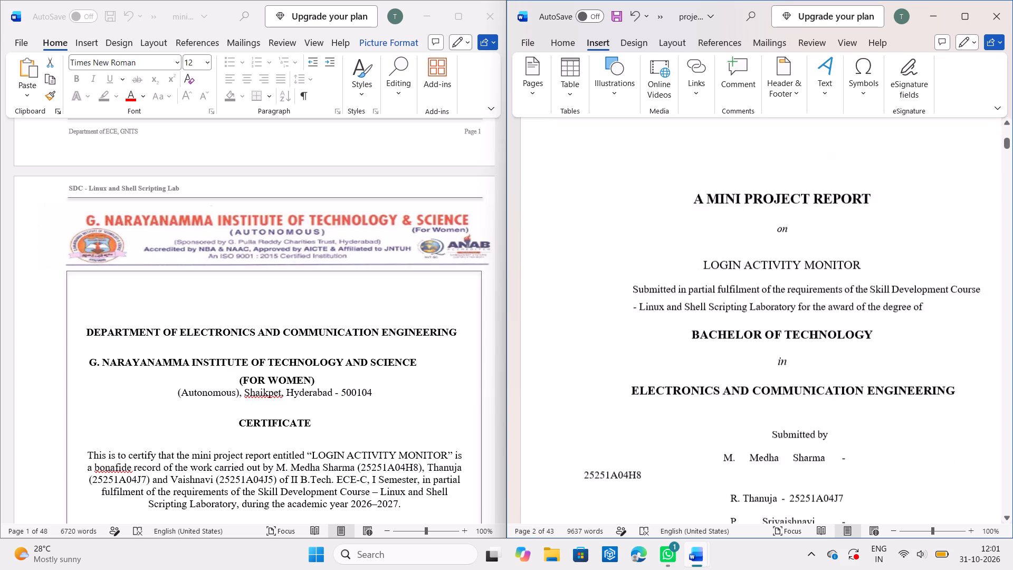
{"action": "scroll", "coordinate": [838, 250], "scroll_direction": "down", "scroll_amount": 1}
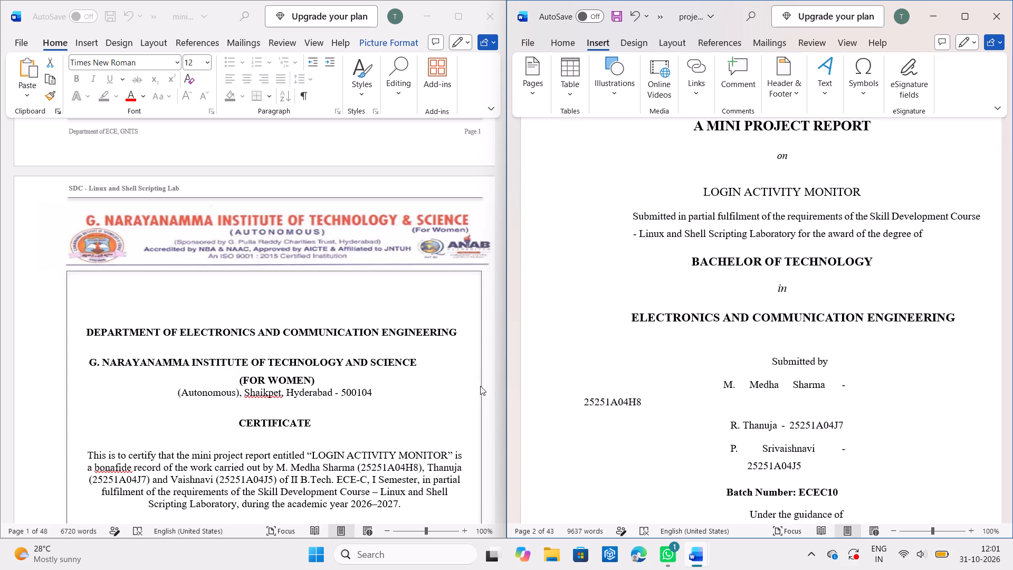
{"action": "scroll", "coordinate": [402, 362], "scroll_direction": "up", "scroll_amount": 4}
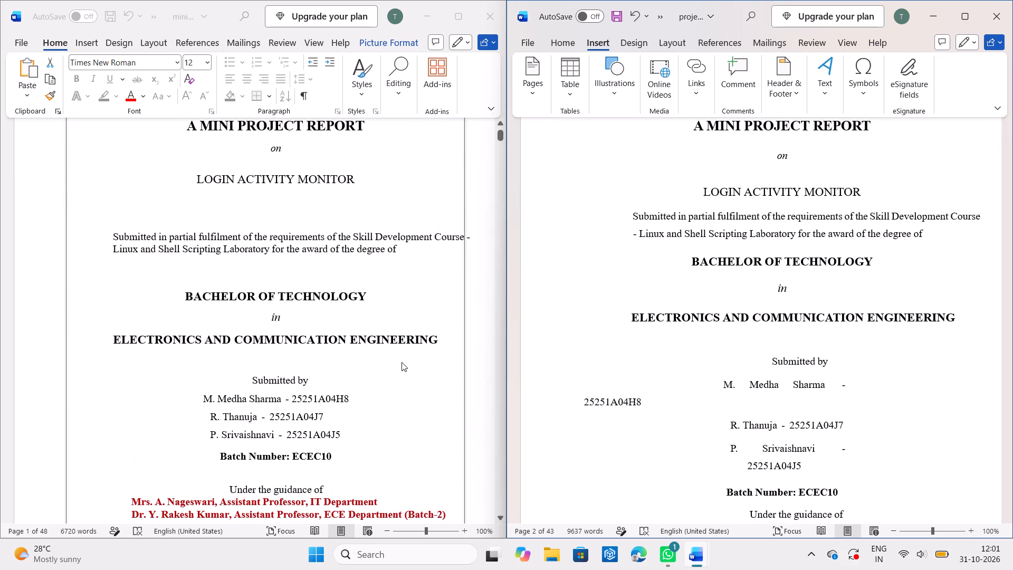
{"action": "scroll", "coordinate": [402, 362], "scroll_direction": "down", "scroll_amount": 2}
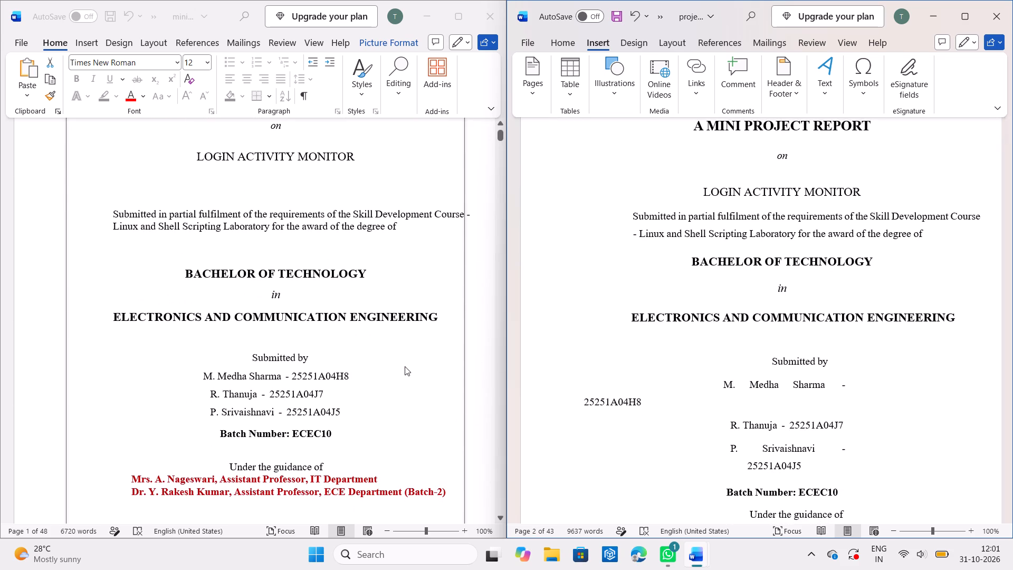
{"action": "left_click", "coordinate": [887, 384]}
{"action": "scroll", "coordinate": [887, 384], "scroll_direction": "up", "scroll_amount": 12}
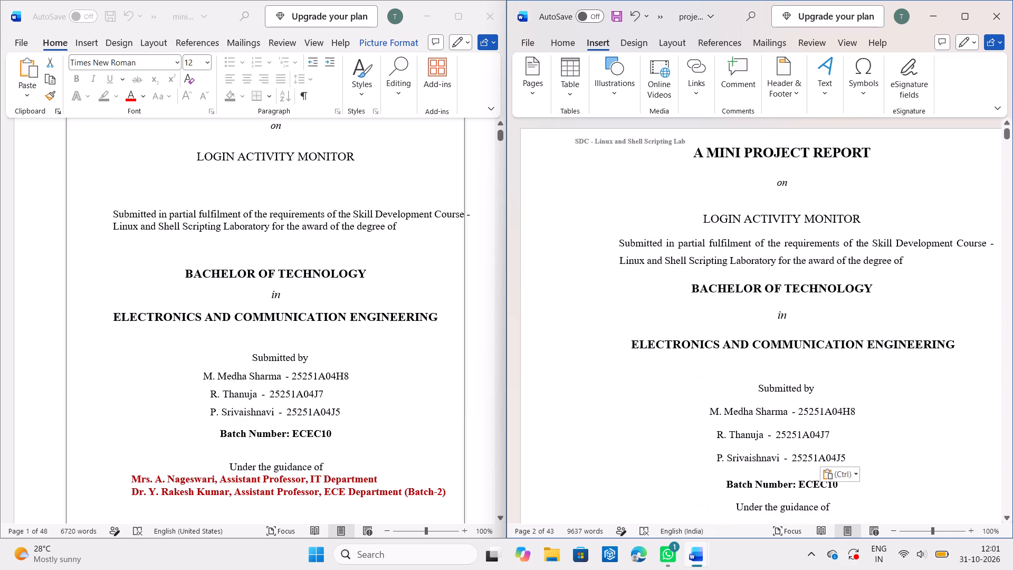
{"action": "scroll", "coordinate": [887, 384], "scroll_direction": "down", "scroll_amount": 3}
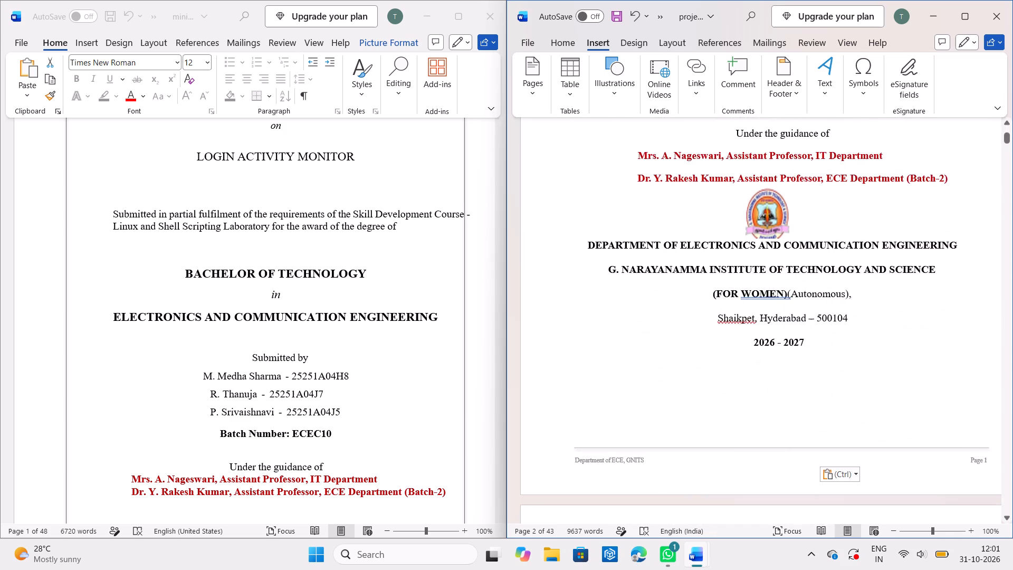
{"action": "scroll", "coordinate": [887, 384], "scroll_direction": "down", "scroll_amount": 1}
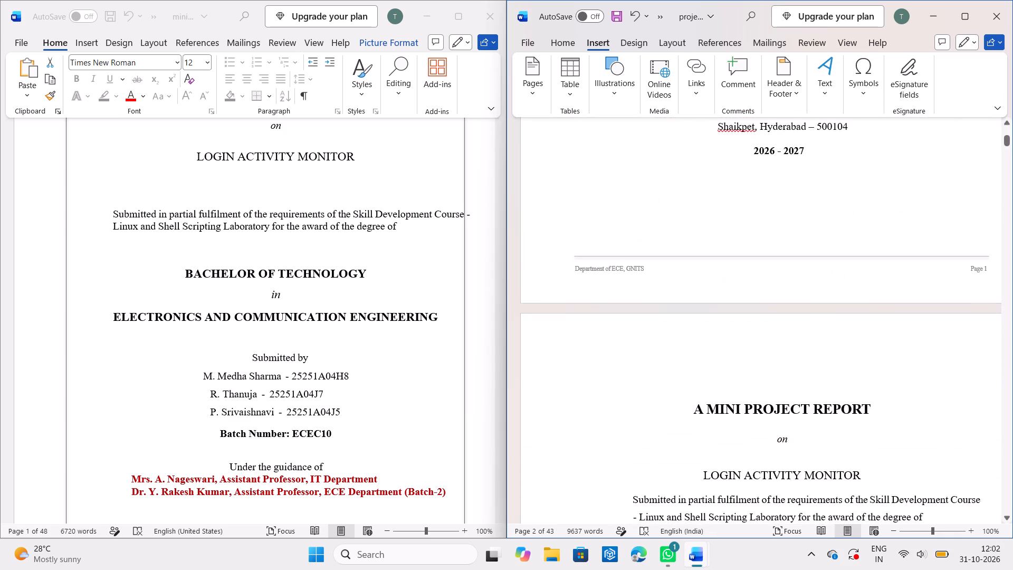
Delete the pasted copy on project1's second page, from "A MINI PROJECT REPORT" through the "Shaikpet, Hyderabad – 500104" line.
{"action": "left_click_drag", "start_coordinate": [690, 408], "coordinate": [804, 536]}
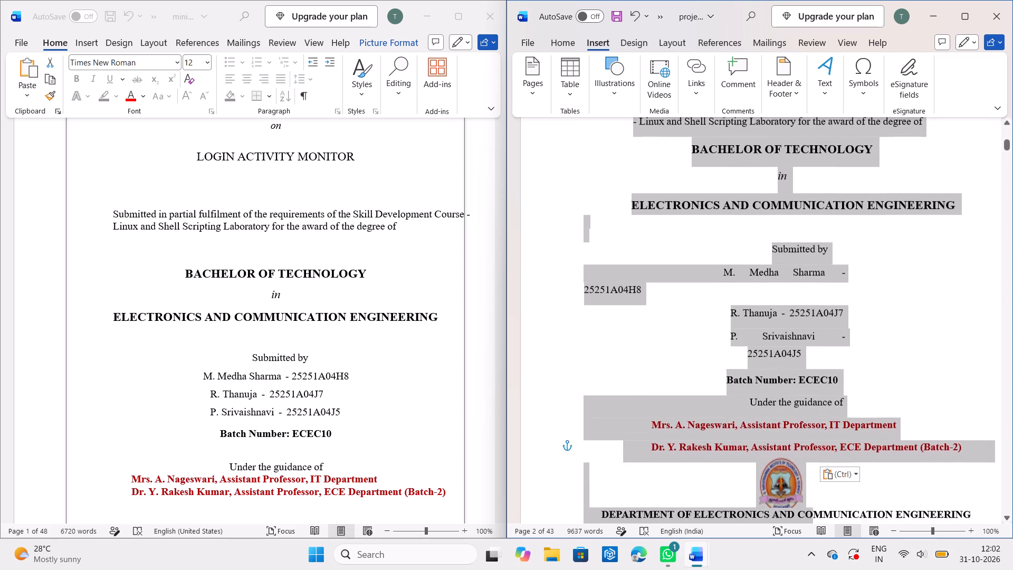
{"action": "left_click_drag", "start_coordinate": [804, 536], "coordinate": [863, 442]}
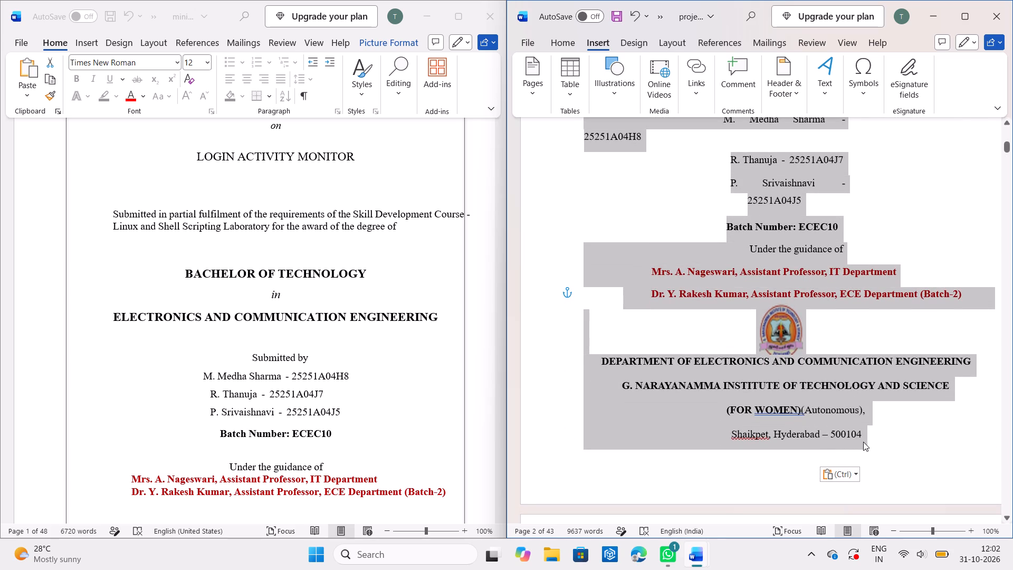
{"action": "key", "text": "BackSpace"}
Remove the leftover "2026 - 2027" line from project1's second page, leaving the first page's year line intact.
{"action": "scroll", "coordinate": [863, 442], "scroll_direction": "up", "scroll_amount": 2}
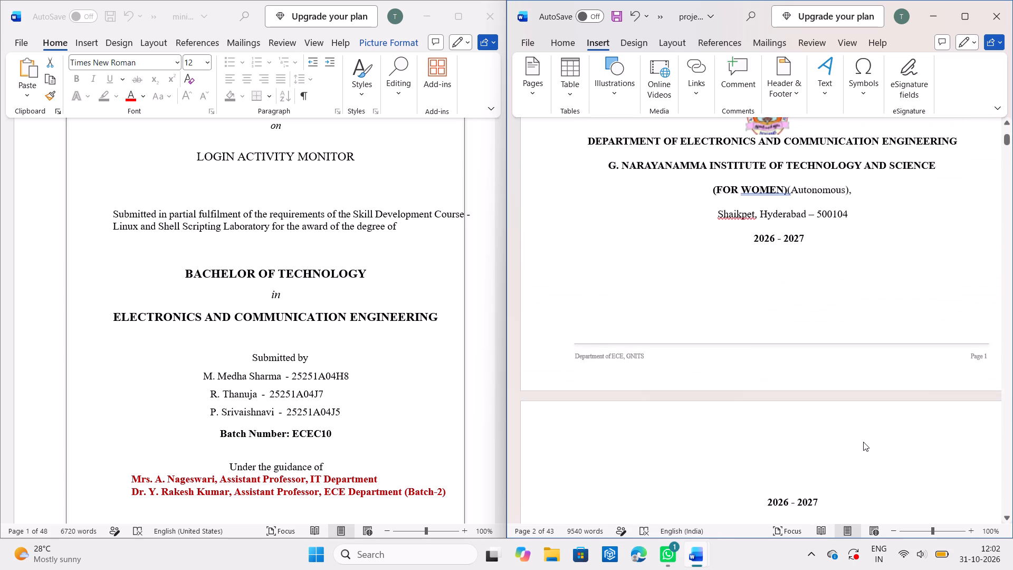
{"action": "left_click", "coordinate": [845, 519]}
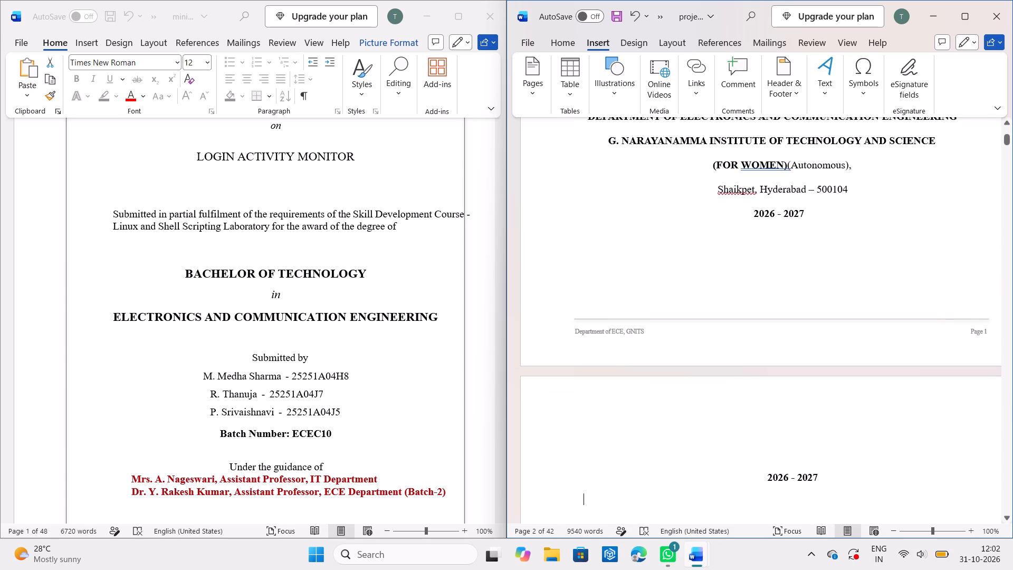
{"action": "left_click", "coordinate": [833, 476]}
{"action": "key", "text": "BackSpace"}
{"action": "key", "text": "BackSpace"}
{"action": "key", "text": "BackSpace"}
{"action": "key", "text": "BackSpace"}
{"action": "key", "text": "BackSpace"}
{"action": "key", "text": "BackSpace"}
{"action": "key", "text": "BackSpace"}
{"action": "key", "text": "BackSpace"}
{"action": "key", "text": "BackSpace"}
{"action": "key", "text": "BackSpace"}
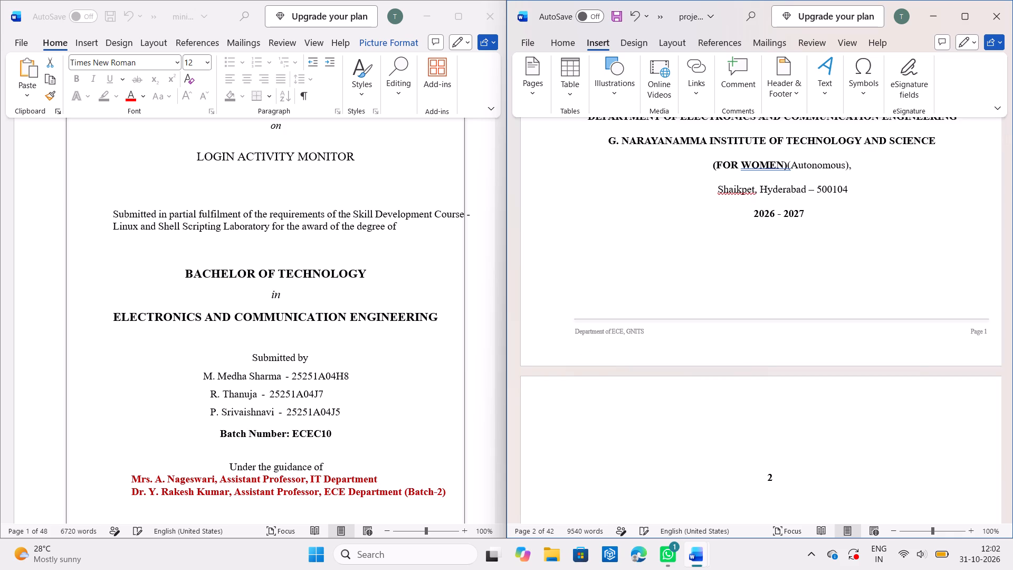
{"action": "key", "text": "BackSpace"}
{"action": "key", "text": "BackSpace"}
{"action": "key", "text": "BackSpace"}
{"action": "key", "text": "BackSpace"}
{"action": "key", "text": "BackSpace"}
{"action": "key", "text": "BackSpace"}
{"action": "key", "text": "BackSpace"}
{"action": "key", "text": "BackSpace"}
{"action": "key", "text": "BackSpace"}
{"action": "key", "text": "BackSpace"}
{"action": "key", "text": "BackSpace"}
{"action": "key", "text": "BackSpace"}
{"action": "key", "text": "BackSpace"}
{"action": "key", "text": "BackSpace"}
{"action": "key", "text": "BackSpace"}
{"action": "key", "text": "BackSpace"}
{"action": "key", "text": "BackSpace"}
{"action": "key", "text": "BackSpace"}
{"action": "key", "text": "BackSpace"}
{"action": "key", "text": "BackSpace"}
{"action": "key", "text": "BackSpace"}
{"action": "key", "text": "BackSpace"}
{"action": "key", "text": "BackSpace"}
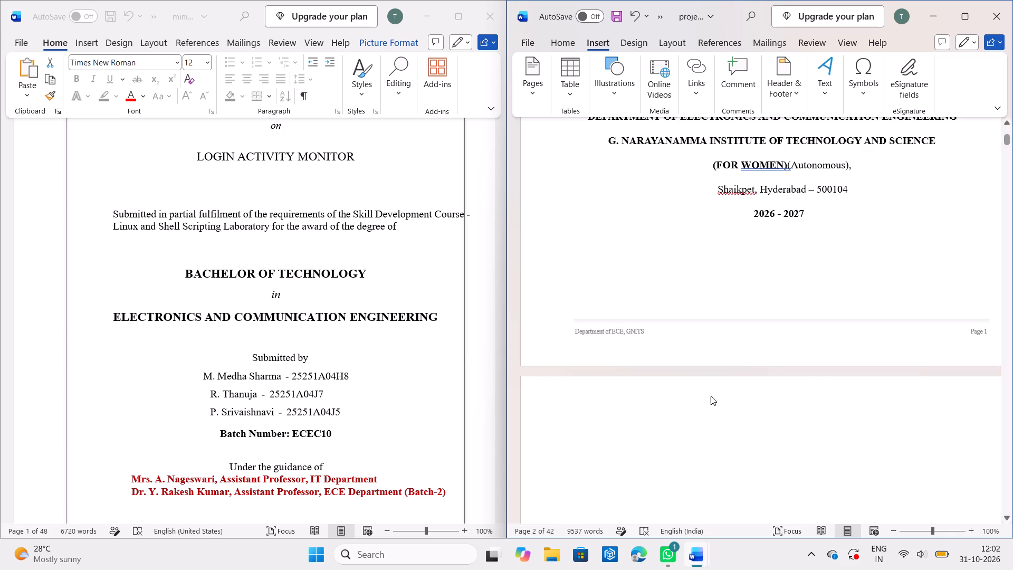
Copy the institute banner image from the miniproject report's certificate page and paste it onto project1's blank second page.
{"action": "scroll", "coordinate": [425, 273], "scroll_direction": "down", "scroll_amount": 4}
{"action": "scroll", "coordinate": [425, 273], "scroll_direction": "left", "scroll_amount": 1}
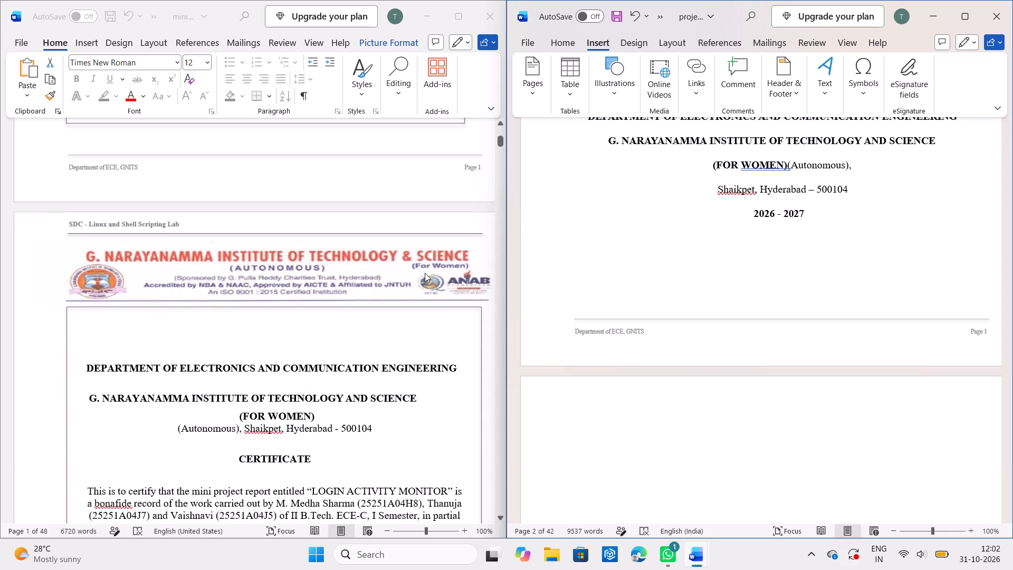
{"action": "scroll", "coordinate": [425, 273], "scroll_direction": "left", "scroll_amount": 1}
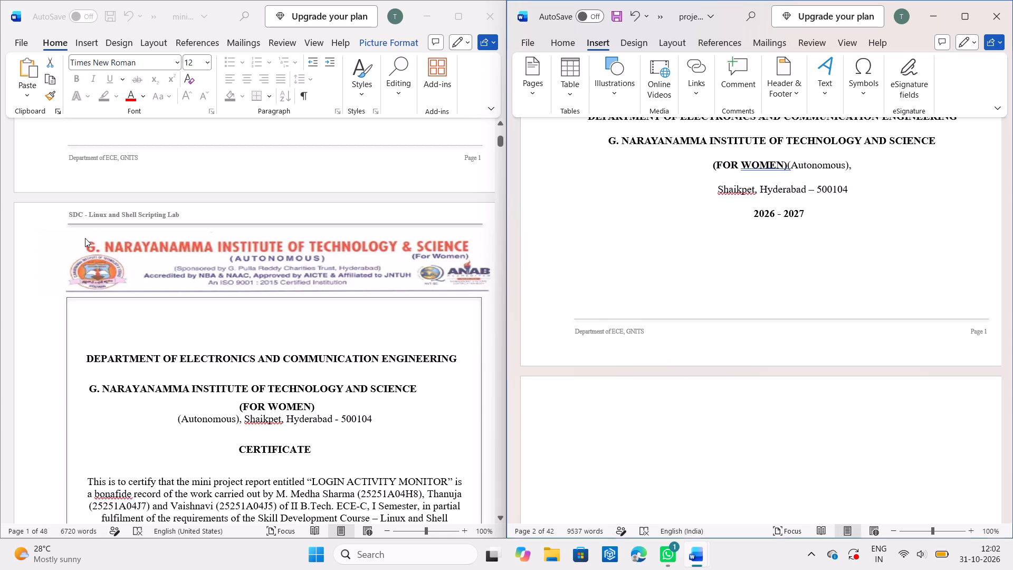
{"action": "left_click", "coordinate": [85, 238]}
{"action": "left_click_drag", "start_coordinate": [85, 238], "coordinate": [88, 243]}
{"action": "left_click_drag", "start_coordinate": [88, 243], "coordinate": [99, 258]}
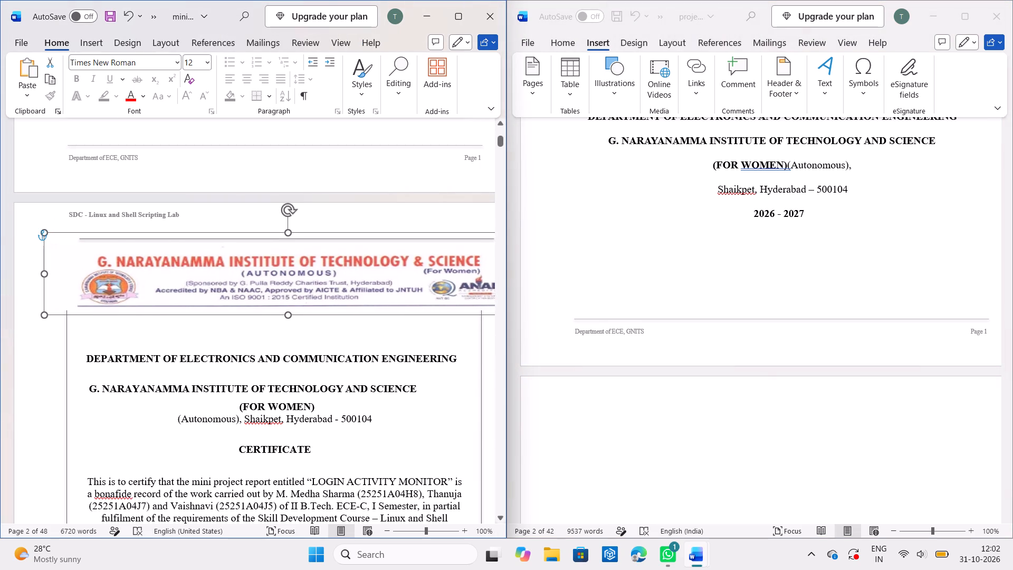
{"action": "left_click_drag", "start_coordinate": [99, 258], "coordinate": [85, 253]}
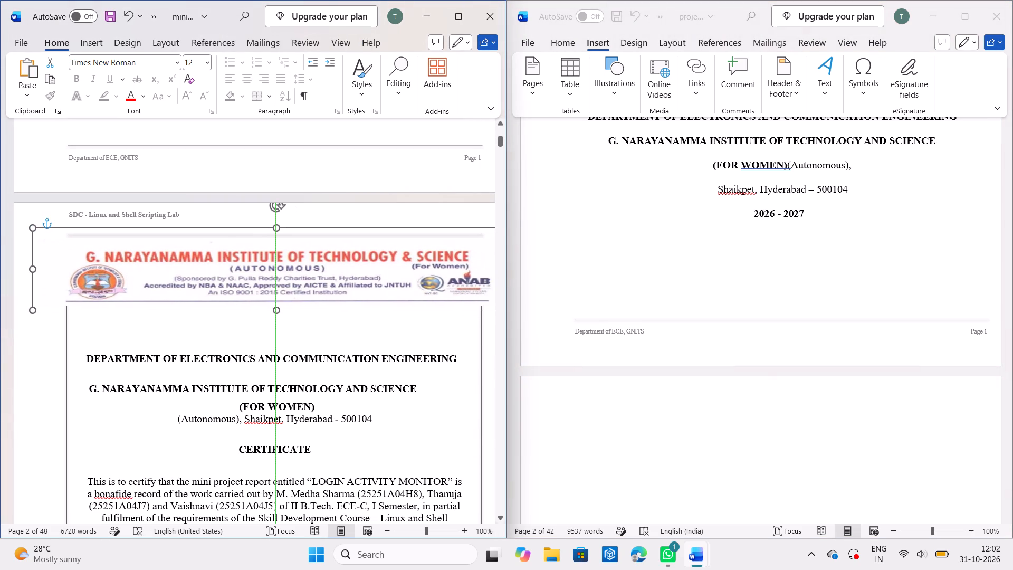
{"action": "left_click_drag", "start_coordinate": [85, 253], "coordinate": [85, 253]}
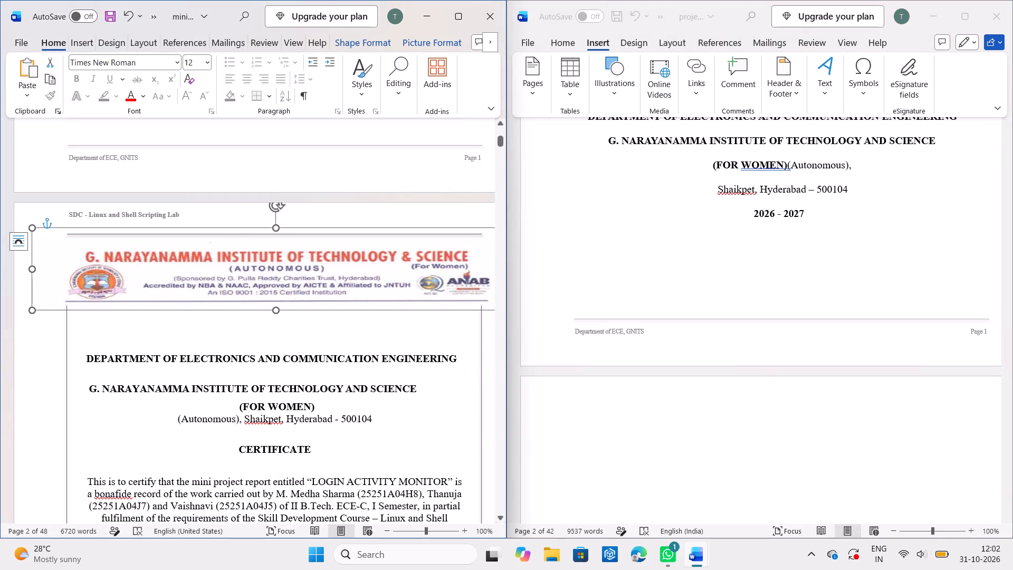
{"action": "key", "text": "ctrl+c"}
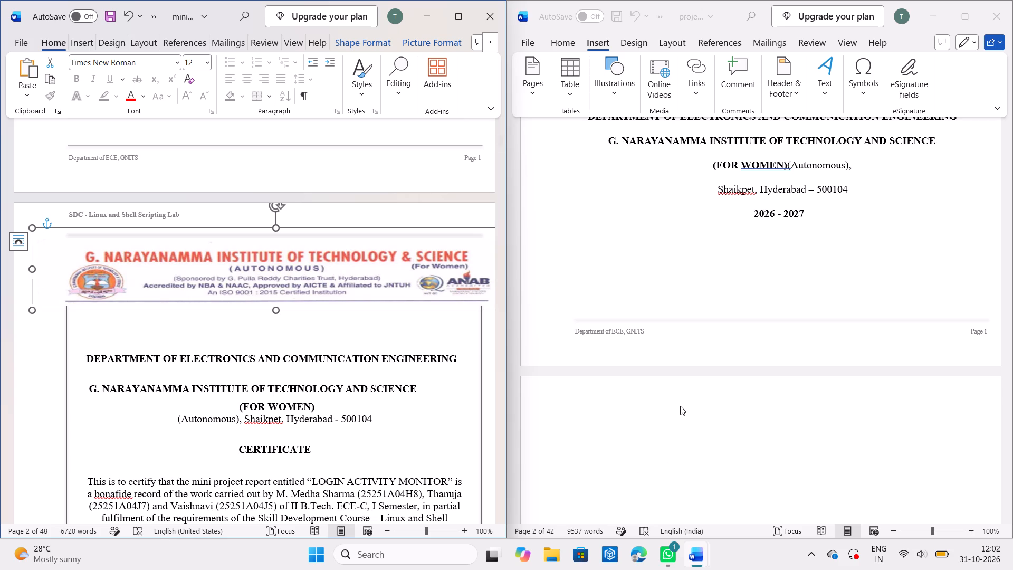
{"action": "left_click", "coordinate": [680, 406]}
{"action": "key", "text": "ctrl+v"}
Move the pasted institute banner slightly higher and toward the page's left margin on project1's second page, then deselect it.
{"action": "scroll", "coordinate": [680, 406], "scroll_direction": "down", "scroll_amount": 1}
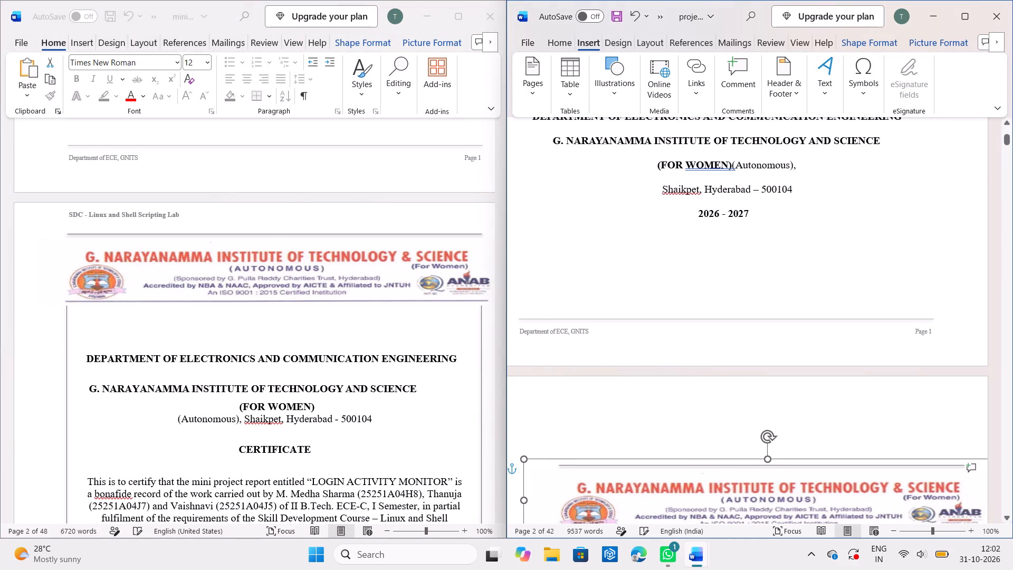
{"action": "scroll", "coordinate": [680, 406], "scroll_direction": "down", "scroll_amount": 1}
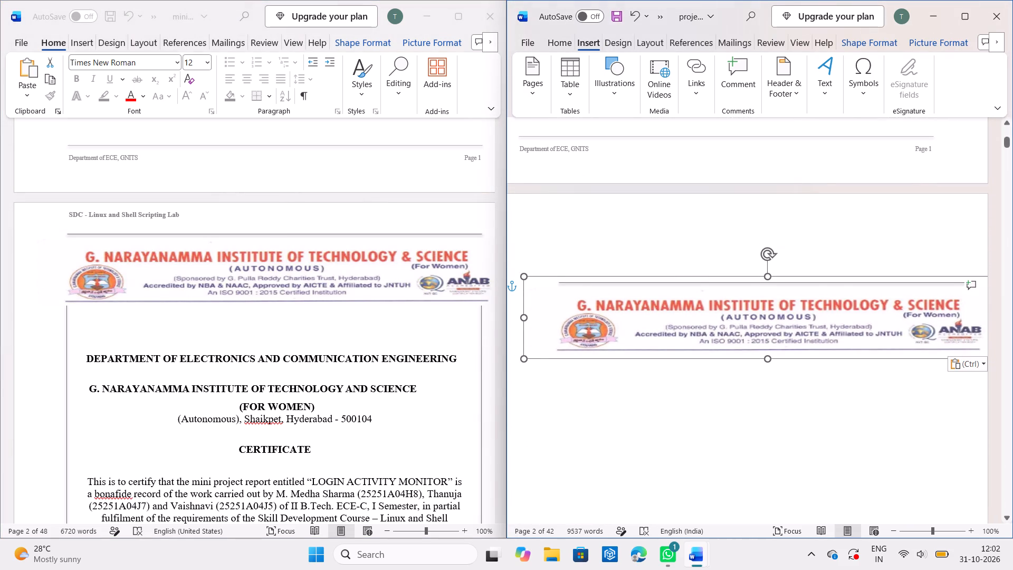
{"action": "left_click_drag", "start_coordinate": [710, 277], "coordinate": [697, 246]}
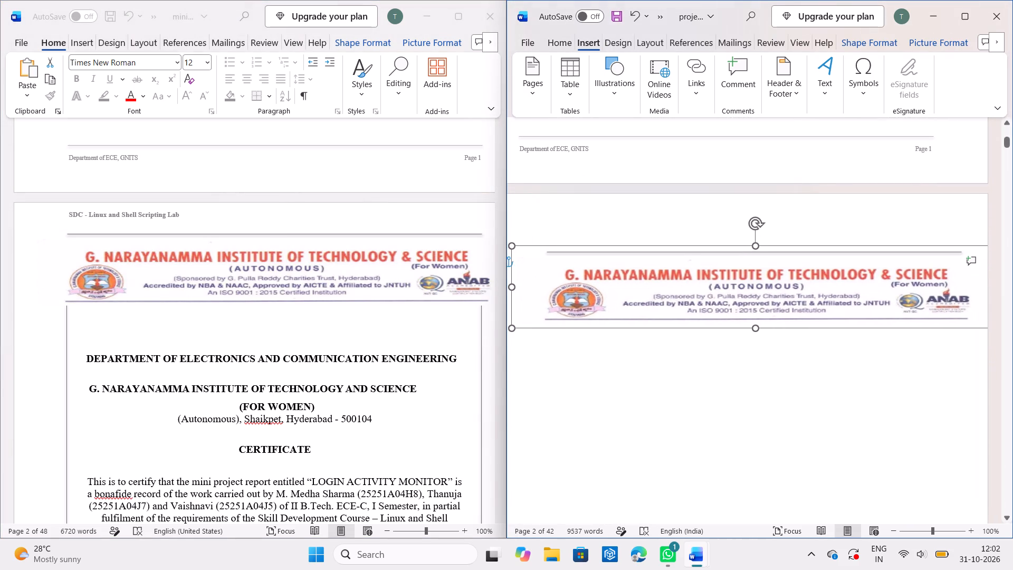
{"action": "left_click_drag", "start_coordinate": [697, 246], "coordinate": [700, 244]}
{"action": "left_click", "coordinate": [696, 375]}
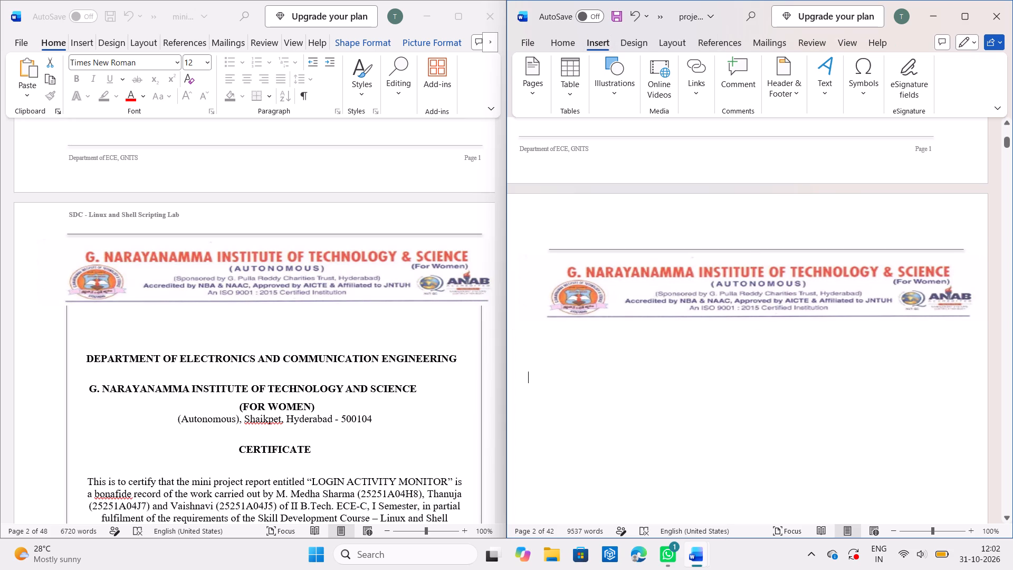
Copy the miniproject certificate text from the department heading through "Signature of the Lab External Examiner" and paste it below project1's second-page banner.
{"action": "scroll", "coordinate": [435, 335], "scroll_direction": "down", "scroll_amount": 1}
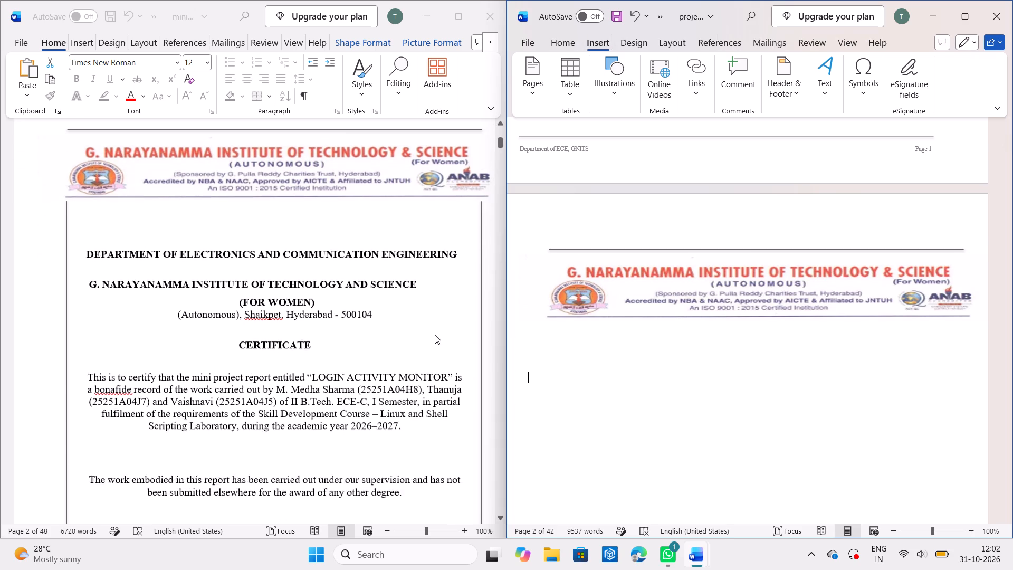
{"action": "scroll", "coordinate": [435, 335], "scroll_direction": "down", "scroll_amount": 1}
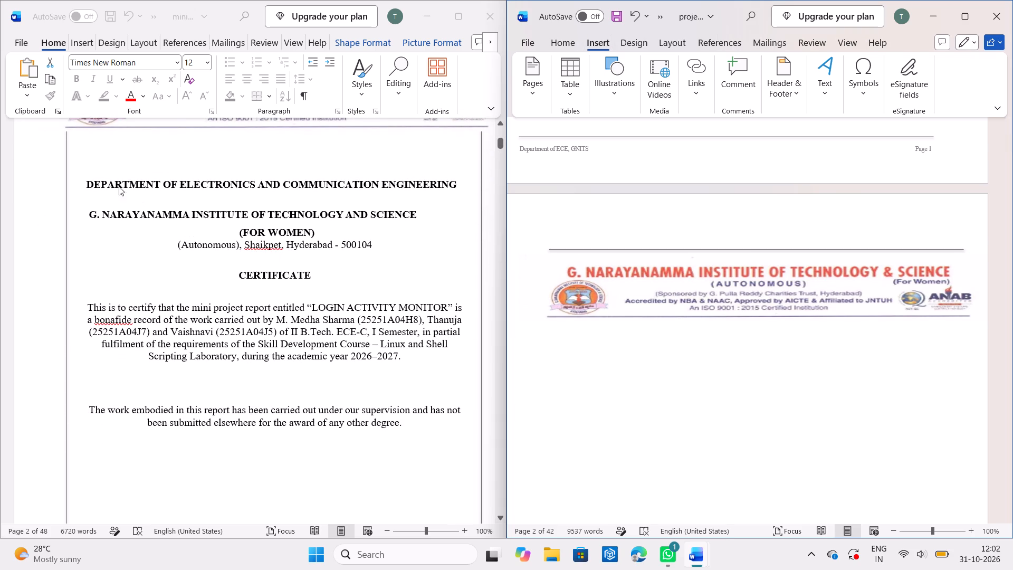
{"action": "left_click", "coordinate": [82, 178]}
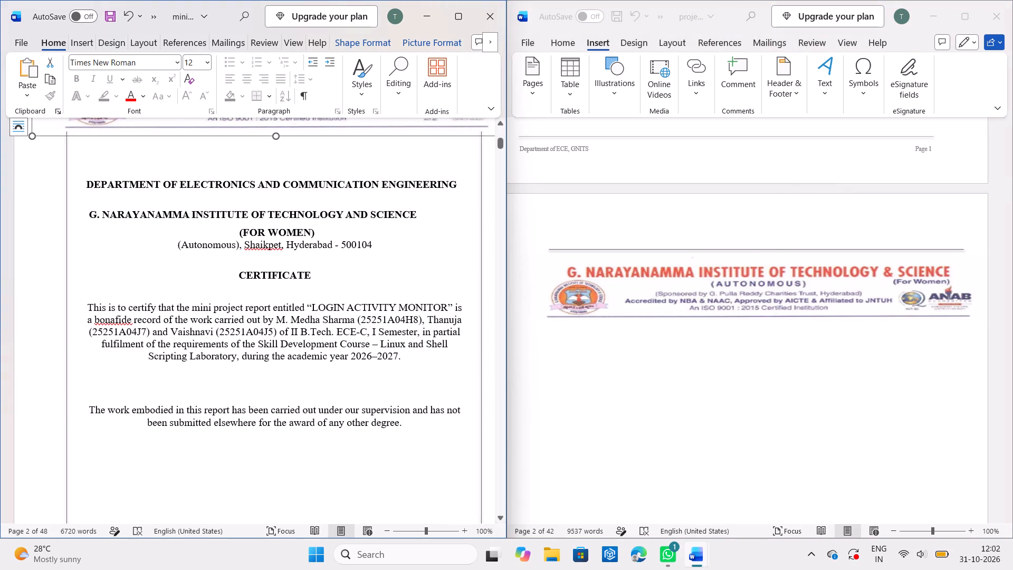
{"action": "left_click_drag", "start_coordinate": [87, 184], "coordinate": [377, 409]}
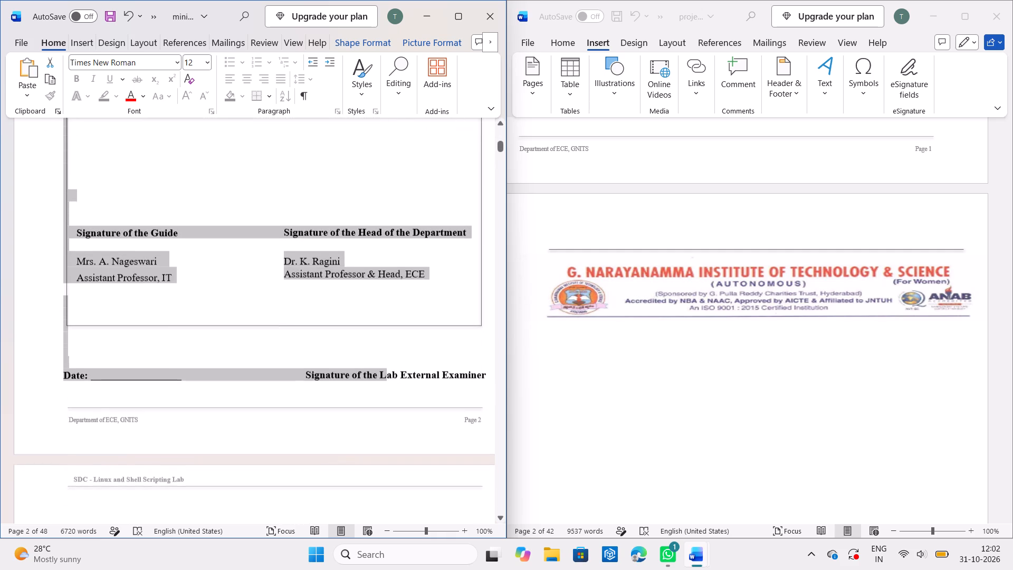
{"action": "left_click_drag", "start_coordinate": [377, 409], "coordinate": [487, 368]}
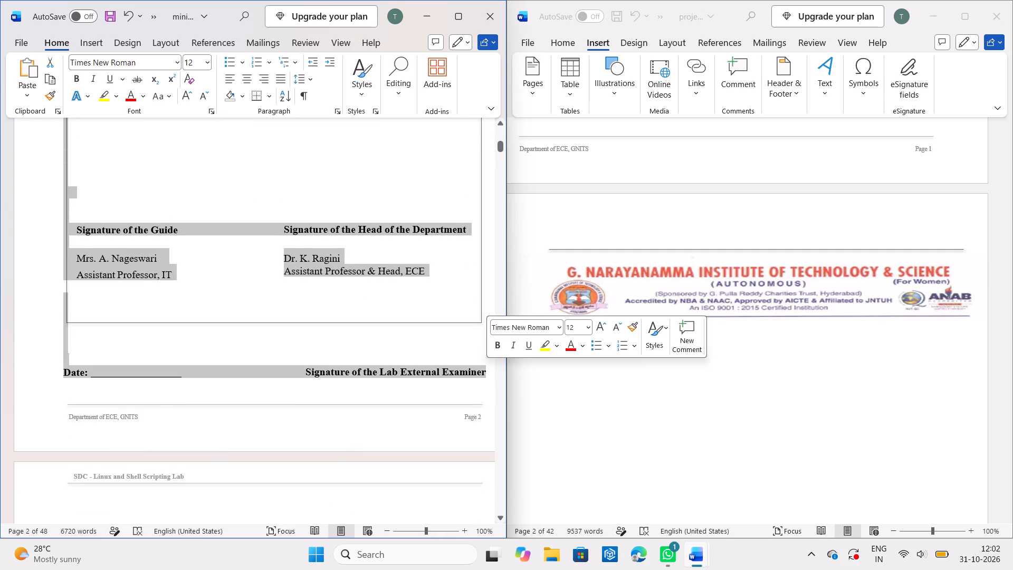
{"action": "key", "text": "ctrl+c"}
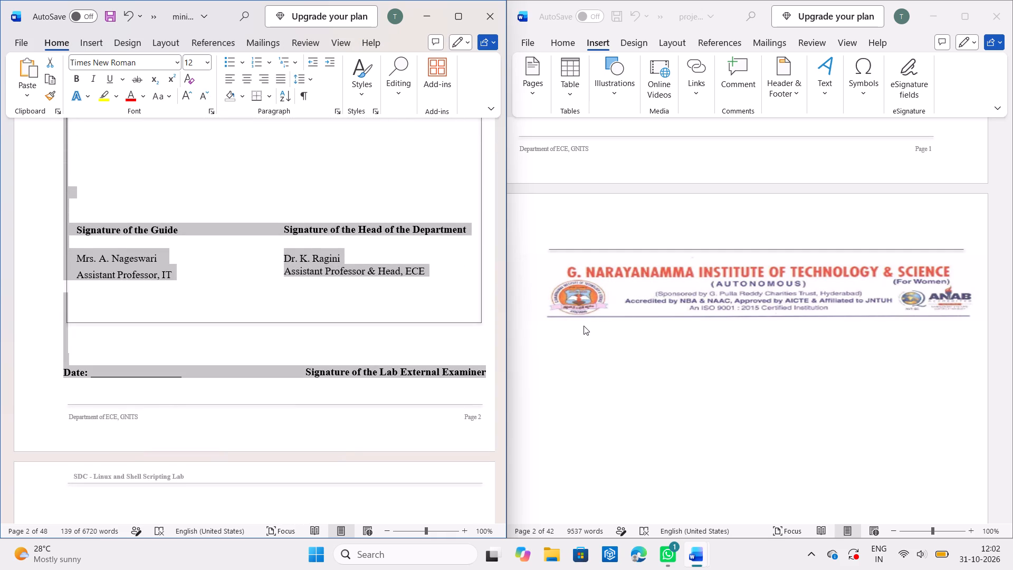
{"action": "left_click", "coordinate": [577, 355]}
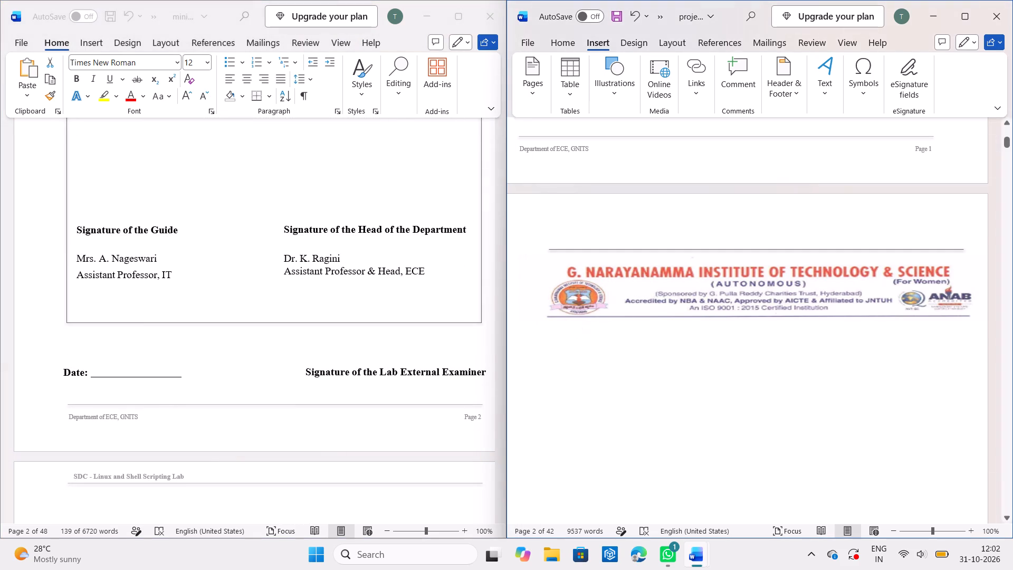
{"action": "key", "text": "ctrl+v"}
Remove surplus blank lines between the "any other degree." paragraph and the signature headings on project1's certificate page.
{"action": "scroll", "coordinate": [577, 355], "scroll_direction": "up", "scroll_amount": 1}
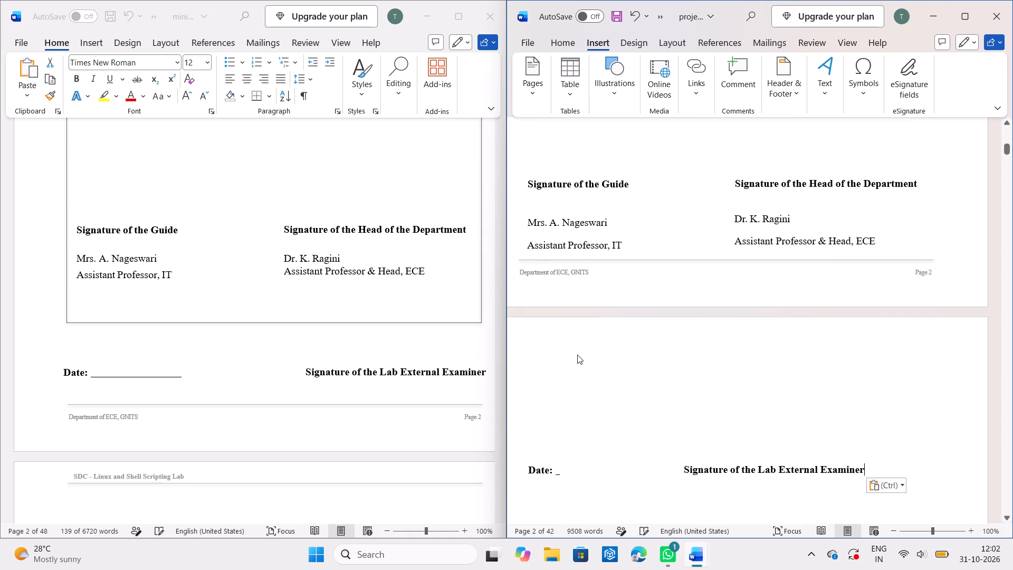
{"action": "scroll", "coordinate": [577, 355], "scroll_direction": "up", "scroll_amount": 1}
{"action": "scroll", "coordinate": [577, 355], "scroll_direction": "right", "scroll_amount": 1}
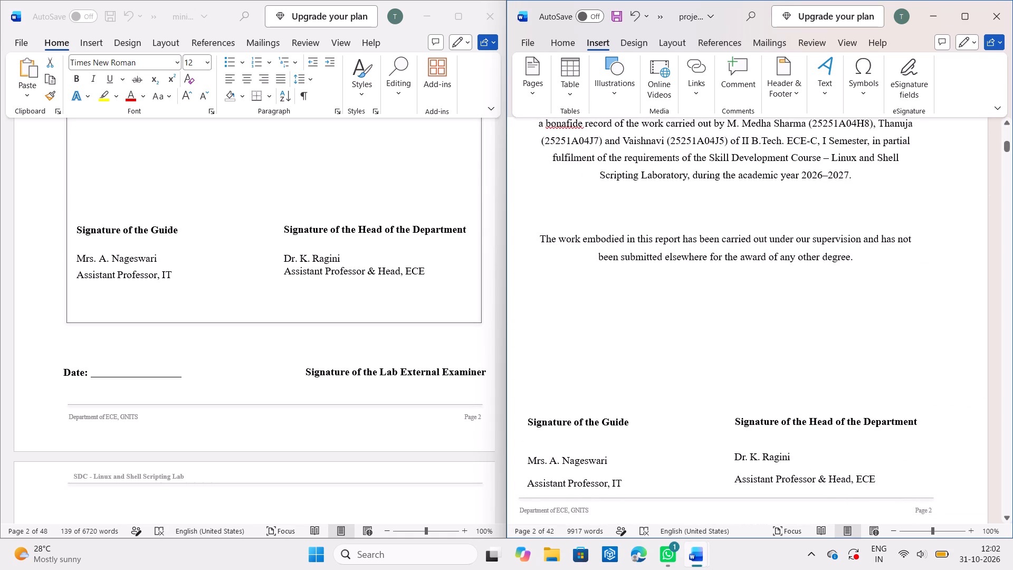
{"action": "scroll", "coordinate": [389, 298], "scroll_direction": "up", "scroll_amount": 1}
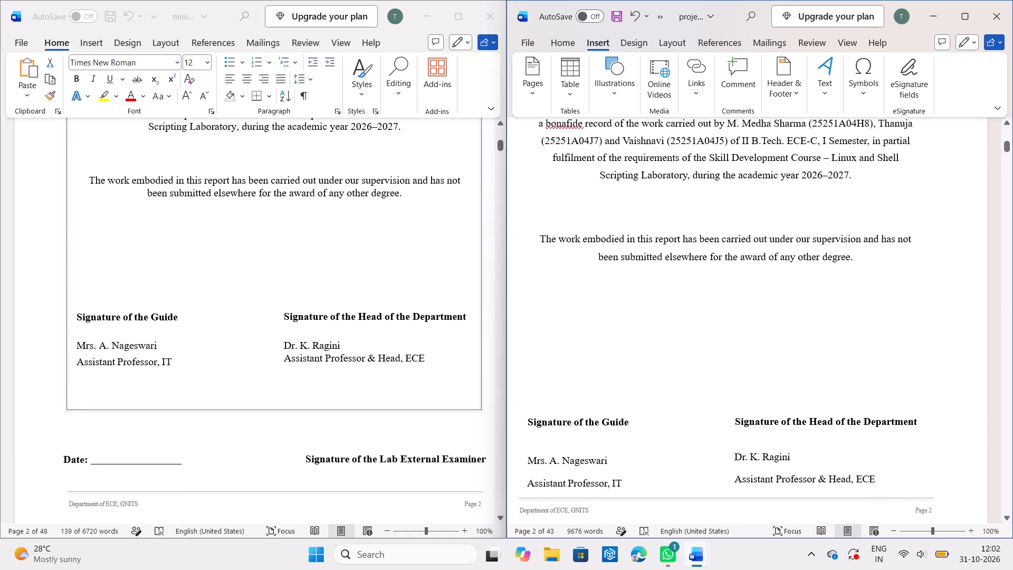
{"action": "left_click", "coordinate": [856, 259]}
{"action": "key", "text": "Delete"}
{"action": "key", "text": "Delete"}
{"action": "key", "text": "Delete"}
{"action": "key", "text": "Delete"}
{"action": "key", "text": "Delete"}
{"action": "key", "text": "Delete"}
{"action": "key", "text": "Delete"}
{"action": "key", "text": "Delete"}
{"action": "key", "text": "Delete"}
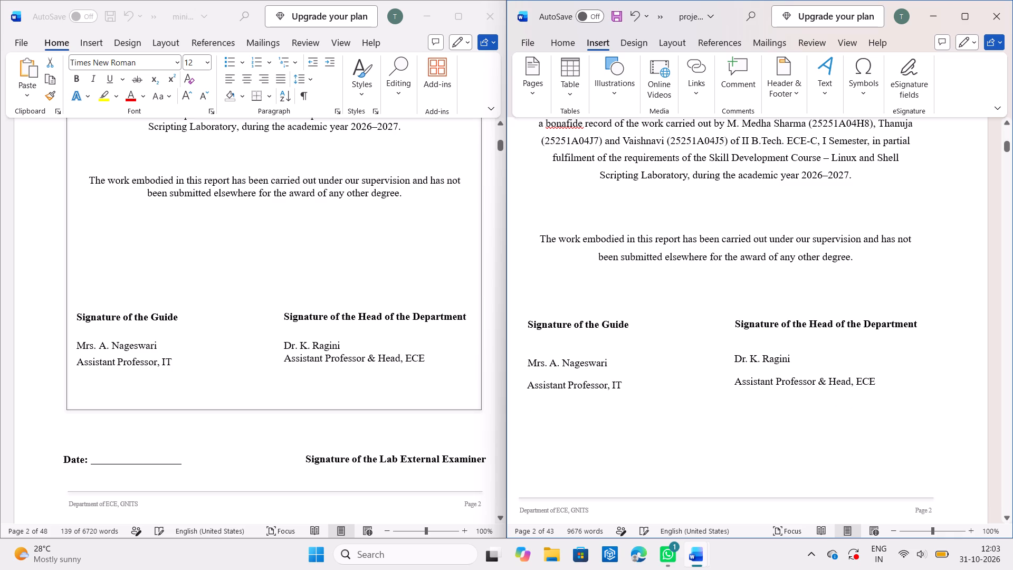
{"action": "key", "text": "Delete"}
{"action": "key", "text": "Delete"}
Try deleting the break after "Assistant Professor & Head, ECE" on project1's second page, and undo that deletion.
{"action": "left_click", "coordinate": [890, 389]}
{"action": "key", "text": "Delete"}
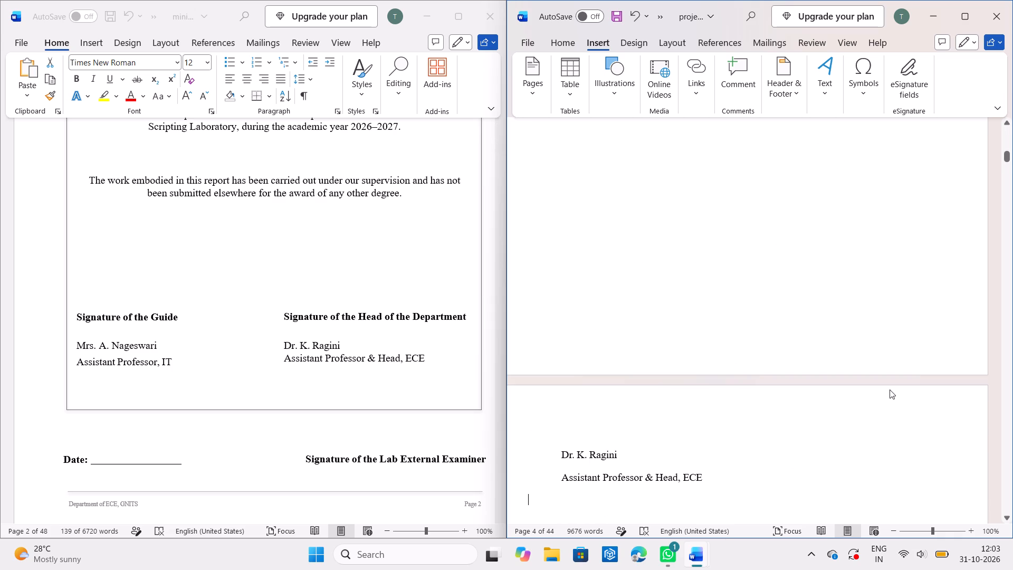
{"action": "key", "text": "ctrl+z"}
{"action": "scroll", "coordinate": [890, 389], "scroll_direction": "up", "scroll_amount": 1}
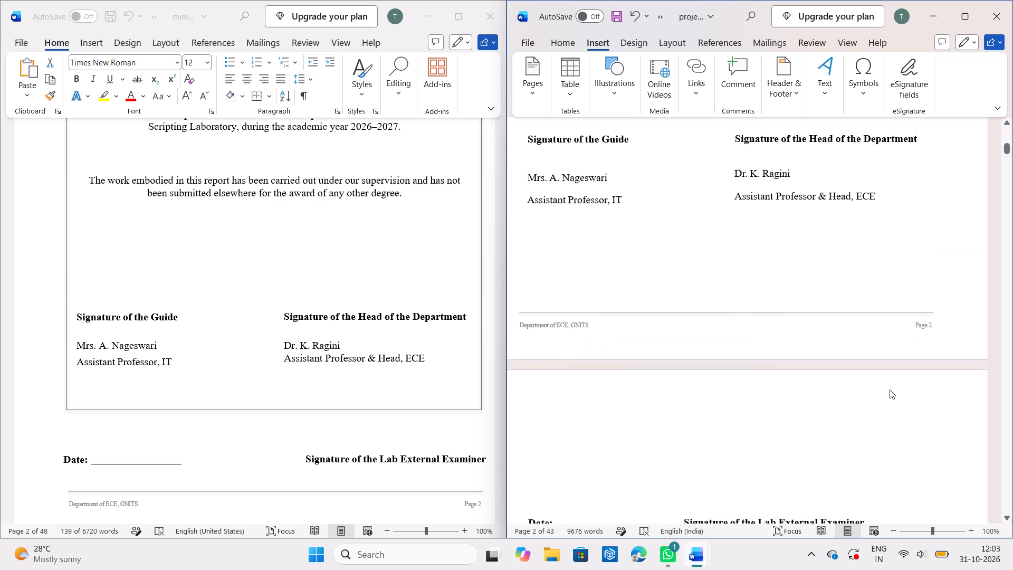
Add a "Date:" line followed by a 12-underscore blank below the signature block on project1's second page.
{"action": "scroll", "coordinate": [890, 389], "scroll_direction": "down", "scroll_amount": 1}
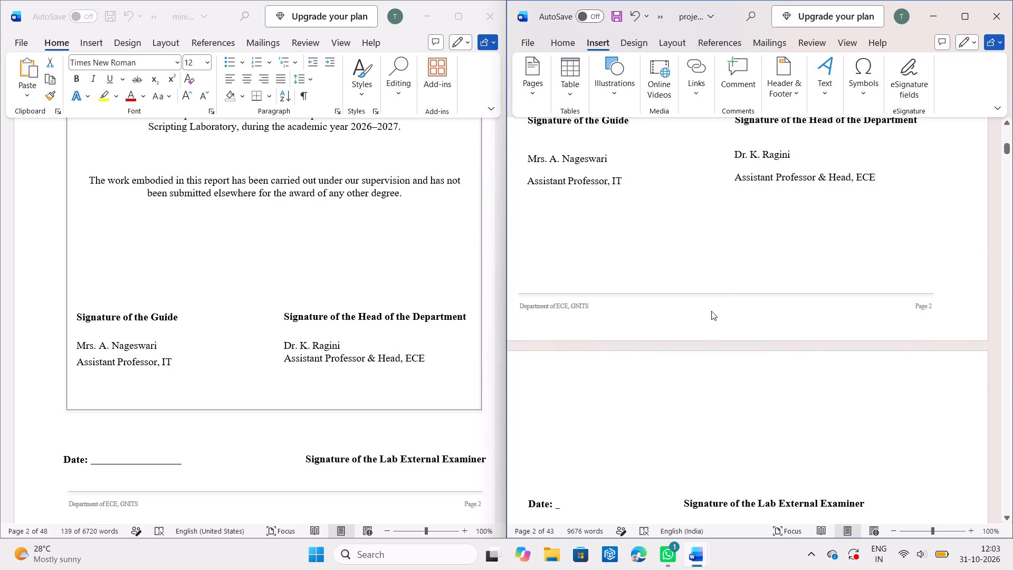
{"action": "left_click", "coordinate": [546, 246]}
{"action": "left_click", "coordinate": [892, 179]}
{"action": "key", "text": "Return"}
{"action": "key", "text": "ctrl+d"}
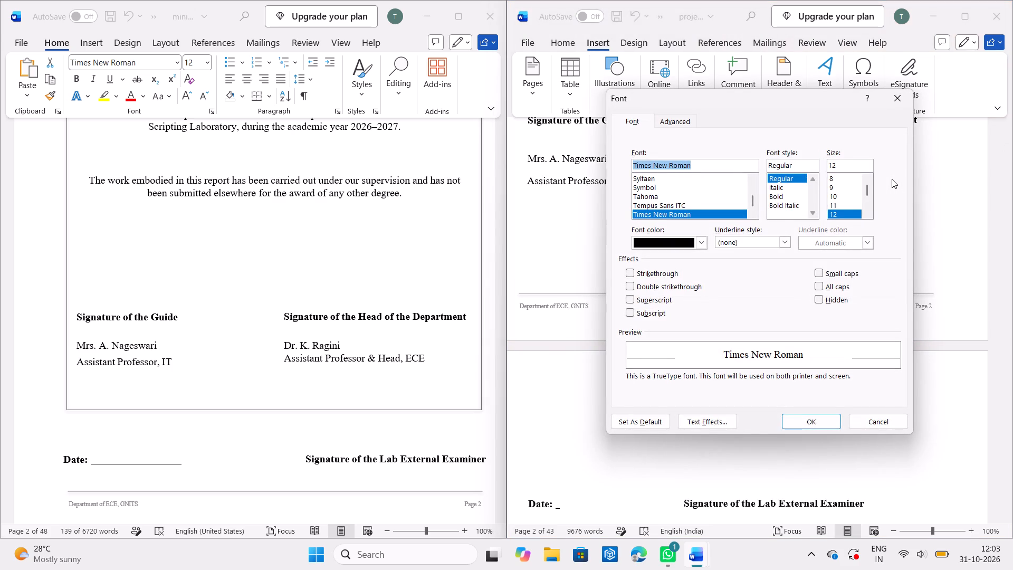
{"action": "left_click", "coordinate": [900, 101]}
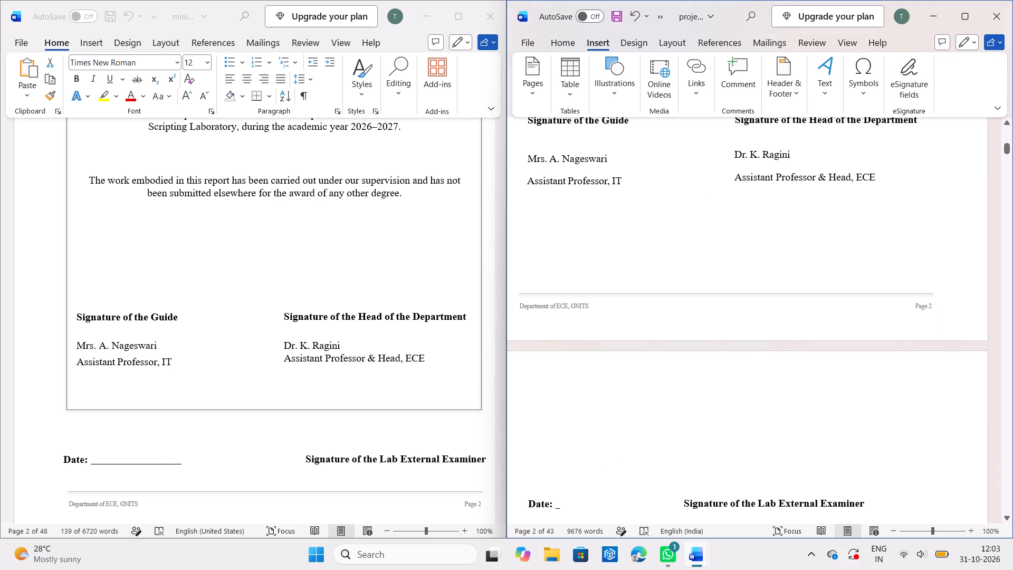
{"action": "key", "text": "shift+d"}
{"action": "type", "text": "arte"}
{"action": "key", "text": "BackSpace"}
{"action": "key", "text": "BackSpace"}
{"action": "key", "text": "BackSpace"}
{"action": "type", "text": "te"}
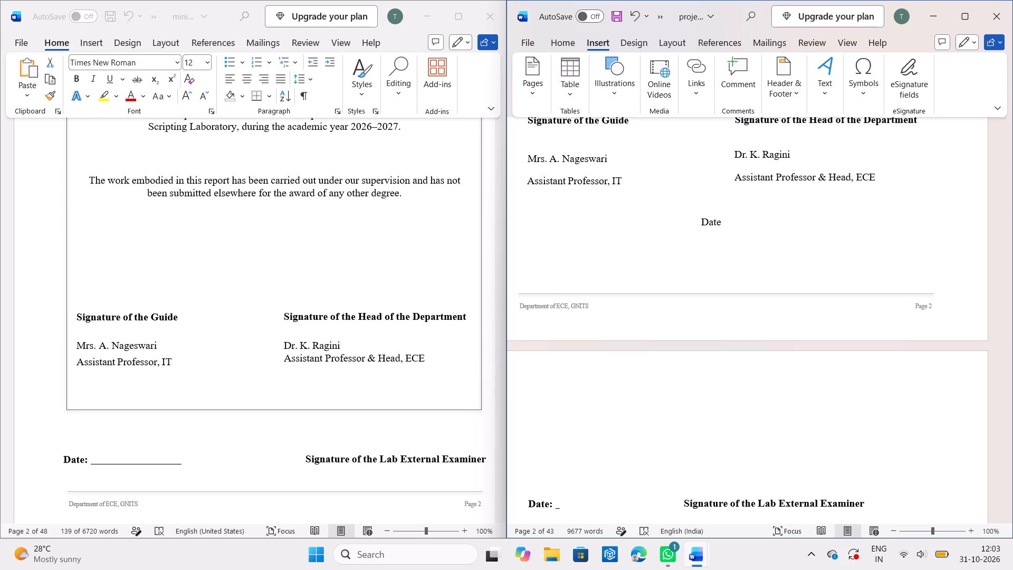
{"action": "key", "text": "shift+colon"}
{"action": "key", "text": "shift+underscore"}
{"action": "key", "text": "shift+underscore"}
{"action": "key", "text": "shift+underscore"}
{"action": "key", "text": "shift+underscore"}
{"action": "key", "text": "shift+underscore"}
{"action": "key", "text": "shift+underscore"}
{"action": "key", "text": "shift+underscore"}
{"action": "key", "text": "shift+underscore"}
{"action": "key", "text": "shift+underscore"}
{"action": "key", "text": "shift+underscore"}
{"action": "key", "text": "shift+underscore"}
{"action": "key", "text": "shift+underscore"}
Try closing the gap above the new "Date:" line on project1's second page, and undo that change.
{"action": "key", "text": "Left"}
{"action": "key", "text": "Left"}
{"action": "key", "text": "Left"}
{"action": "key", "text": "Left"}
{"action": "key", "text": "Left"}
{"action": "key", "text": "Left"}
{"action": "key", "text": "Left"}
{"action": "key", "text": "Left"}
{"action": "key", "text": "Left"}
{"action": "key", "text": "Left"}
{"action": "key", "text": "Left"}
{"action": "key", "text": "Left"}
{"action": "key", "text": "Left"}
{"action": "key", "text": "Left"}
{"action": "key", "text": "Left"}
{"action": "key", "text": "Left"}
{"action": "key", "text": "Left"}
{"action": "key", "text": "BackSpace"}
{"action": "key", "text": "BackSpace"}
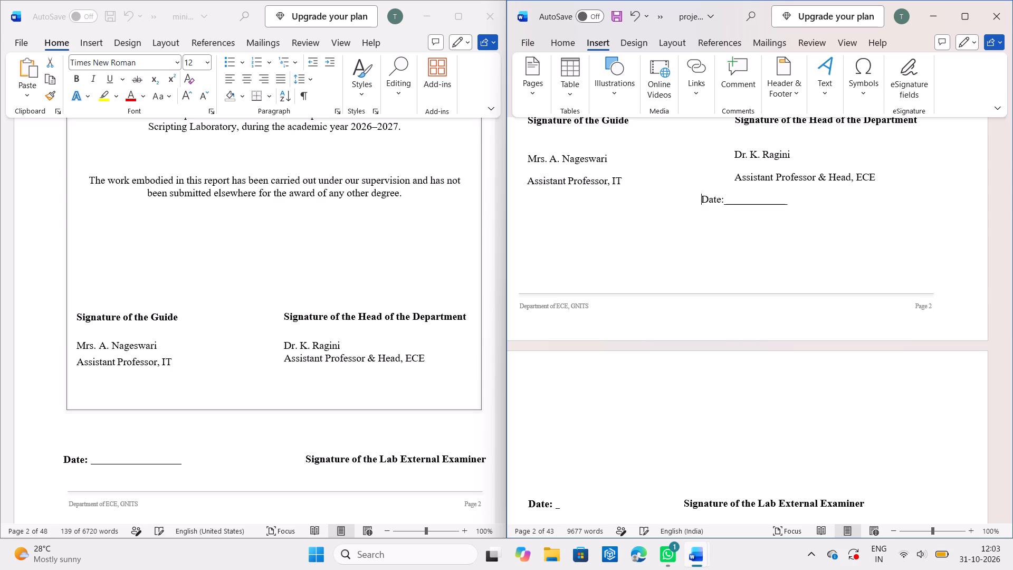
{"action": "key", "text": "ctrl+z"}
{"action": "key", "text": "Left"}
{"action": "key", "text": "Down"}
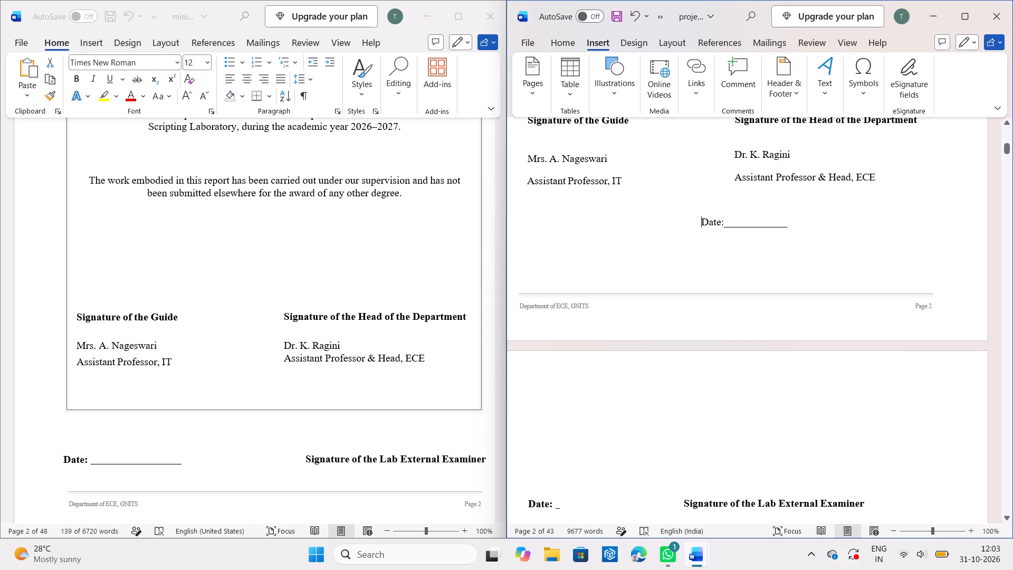
Delete the pasted "Date: _ Signature of the Lab External Examiner" line that spilled onto project1's third page.
{"action": "scroll", "coordinate": [723, 242], "scroll_direction": "down", "scroll_amount": 2}
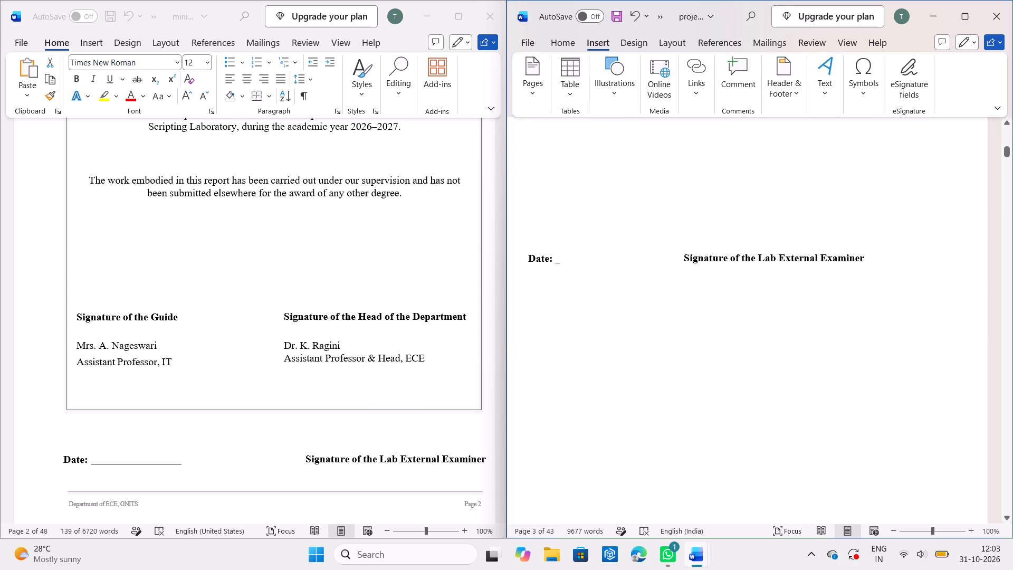
{"action": "double_click", "coordinate": [529, 269]}
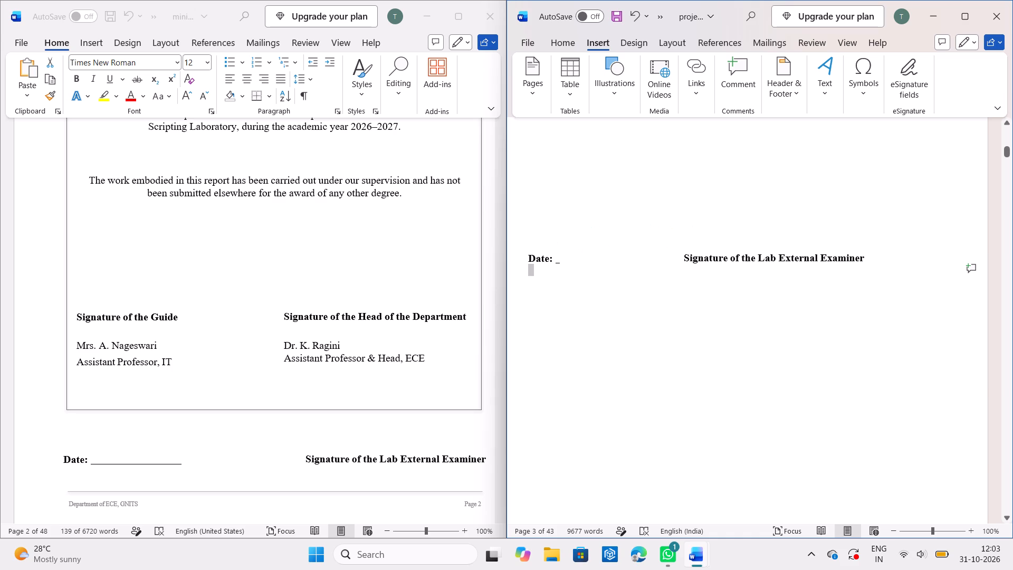
{"action": "left_click", "coordinate": [872, 256]}
{"action": "key", "text": "BackSpace"}
{"action": "key", "text": "BackSpace"}
{"action": "key", "text": "BackSpace"}
{"action": "key", "text": "BackSpace"}
{"action": "key", "text": "BackSpace"}
{"action": "key", "text": "BackSpace"}
{"action": "key", "text": "BackSpace"}
{"action": "key", "text": "BackSpace"}
{"action": "key", "text": "BackSpace"}
{"action": "key", "text": "BackSpace"}
{"action": "key", "text": "BackSpace"}
{"action": "key", "text": "BackSpace"}
{"action": "key", "text": "BackSpace"}
{"action": "key", "text": "BackSpace"}
{"action": "key", "text": "BackSpace"}
{"action": "key", "text": "BackSpace"}
{"action": "key", "text": "BackSpace"}
{"action": "key", "text": "BackSpace"}
{"action": "key", "text": "BackSpace"}
{"action": "key", "text": "BackSpace"}
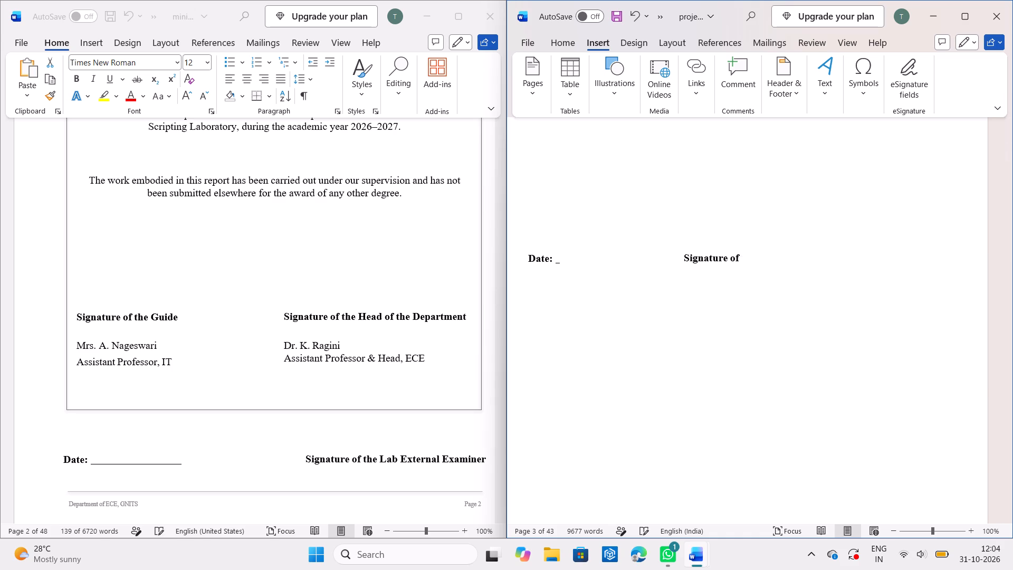
{"action": "key", "text": "BackSpace"}
{"action": "key", "text": "BackSpace"}
{"action": "key", "text": "BackSpace"}
{"action": "key", "text": "BackSpace"}
{"action": "key", "text": "BackSpace"}
{"action": "key", "text": "BackSpace"}
{"action": "key", "text": "BackSpace"}
{"action": "key", "text": "BackSpace"}
{"action": "key", "text": "BackSpace"}
{"action": "key", "text": "BackSpace"}
{"action": "key", "text": "BackSpace"}
{"action": "key", "text": "BackSpace"}
{"action": "key", "text": "BackSpace"}
{"action": "key", "text": "BackSpace"}
{"action": "key", "text": "BackSpace"}
{"action": "key", "text": "BackSpace"}
{"action": "key", "text": "BackSpace"}
{"action": "key", "text": "BackSpace"}
{"action": "key", "text": "BackSpace"}
{"action": "key", "text": "BackSpace"}
{"action": "key", "text": "BackSpace"}
{"action": "key", "text": "BackSpace"}
{"action": "key", "text": "BackSpace"}
{"action": "key", "text": "BackSpace"}
{"action": "key", "text": "BackSpace"}
{"action": "key", "text": "BackSpace"}
{"action": "key", "text": "BackSpace"}
{"action": "key", "text": "BackSpace"}
{"action": "key", "text": "BackSpace"}
{"action": "key", "text": "BackSpace"}
{"action": "key", "text": "BackSpace"}
{"action": "key", "text": "BackSpace"}
{"action": "key", "text": "BackSpace"}
{"action": "key", "text": "BackSpace"}
{"action": "key", "text": "BackSpace"}
{"action": "key", "text": "BackSpace"}
{"action": "key", "text": "BackSpace"}
{"action": "key", "text": "BackSpace"}
{"action": "key", "text": "BackSpace"}
{"action": "key", "text": "BackSpace"}
{"action": "key", "text": "BackSpace"}
{"action": "key", "text": "BackSpace"}
{"action": "key", "text": "BackSpace"}
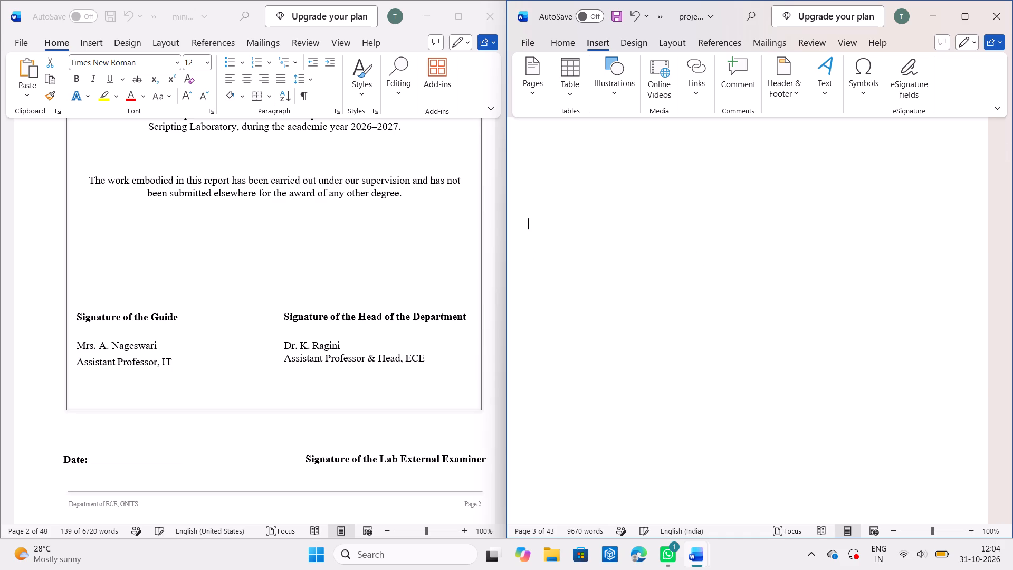
Delete the blank lines at the top of project1's third page, back to the end of the "Date:" line.
{"action": "key", "text": "BackSpace"}
{"action": "key", "text": "BackSpace"}
{"action": "key", "text": "BackSpace"}
{"action": "key", "text": "BackSpace"}
{"action": "key", "text": "BackSpace"}
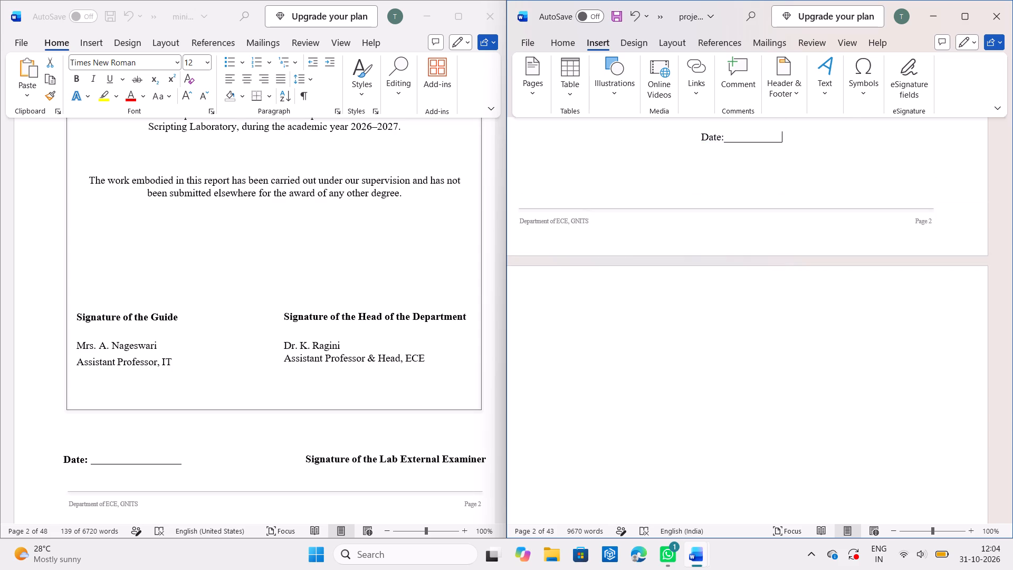
{"action": "scroll", "coordinate": [872, 256], "scroll_direction": "up", "scroll_amount": 1}
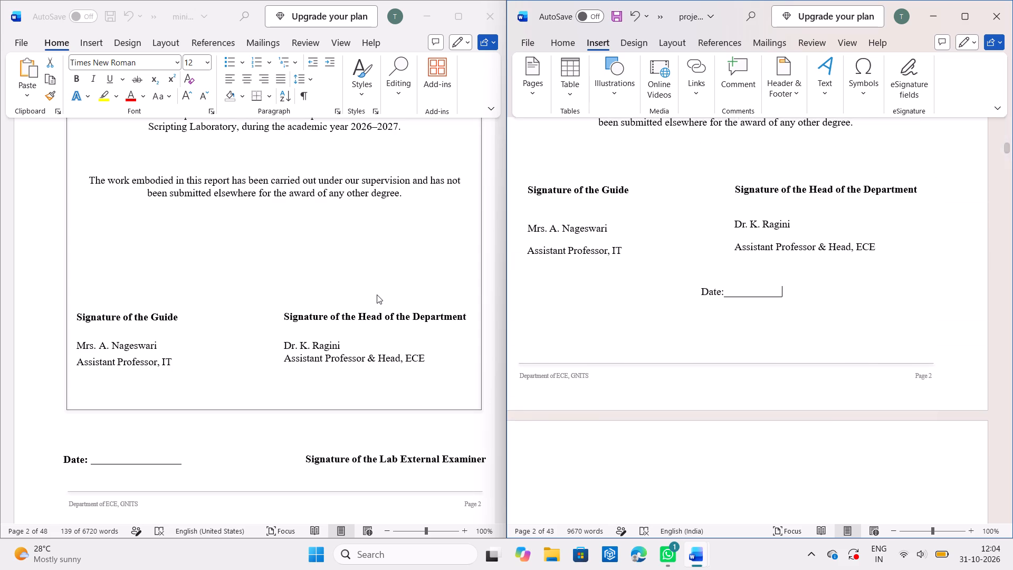
Shift the rectangular border upward on miniproject's certificate page and copy it.
{"action": "left_click", "coordinate": [375, 292]}
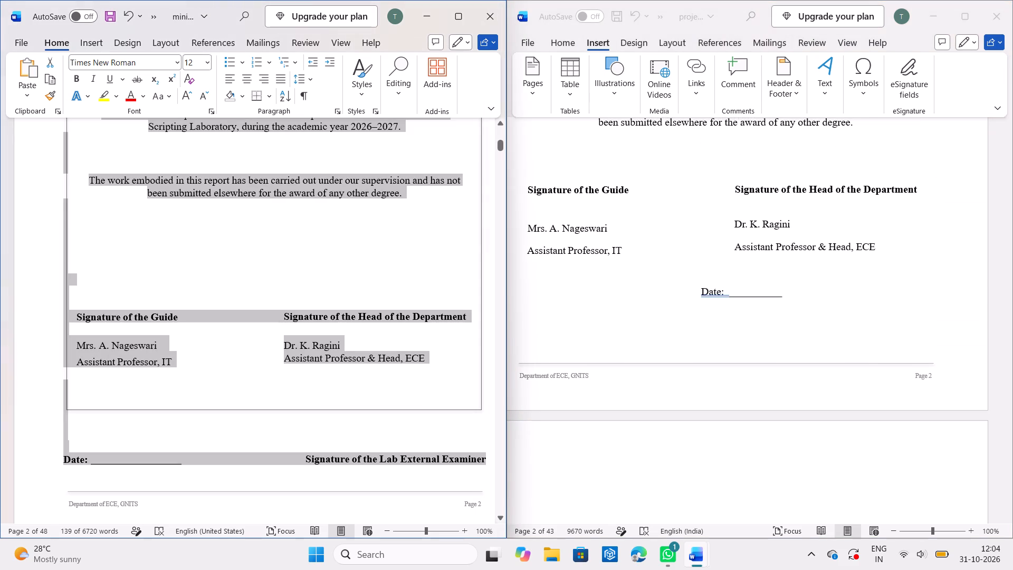
{"action": "scroll", "coordinate": [375, 292], "scroll_direction": "up", "scroll_amount": 5}
{"action": "right_click", "coordinate": [375, 292]}
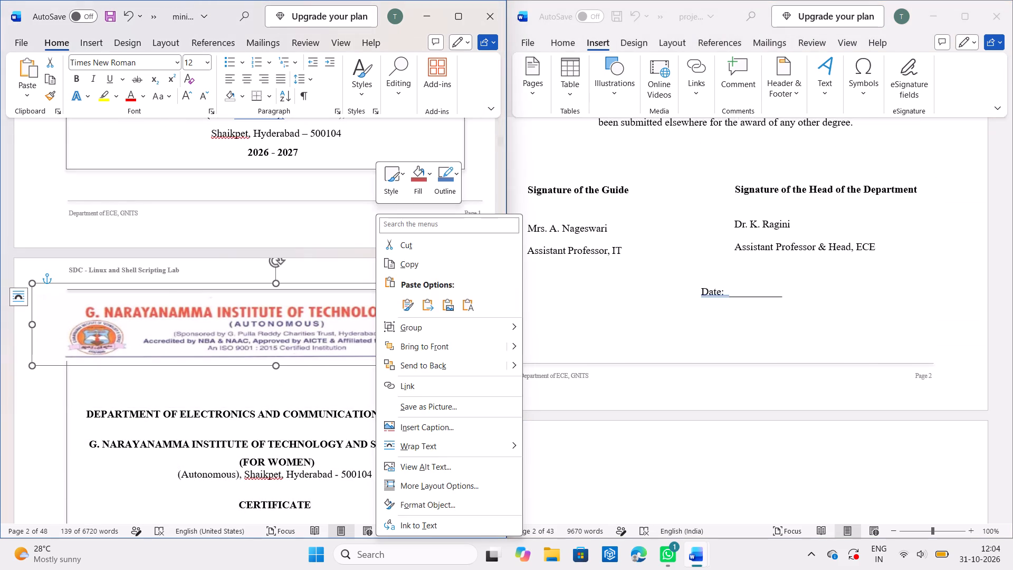
{"action": "left_click", "coordinate": [330, 420]}
{"action": "double_click", "coordinate": [92, 399]}
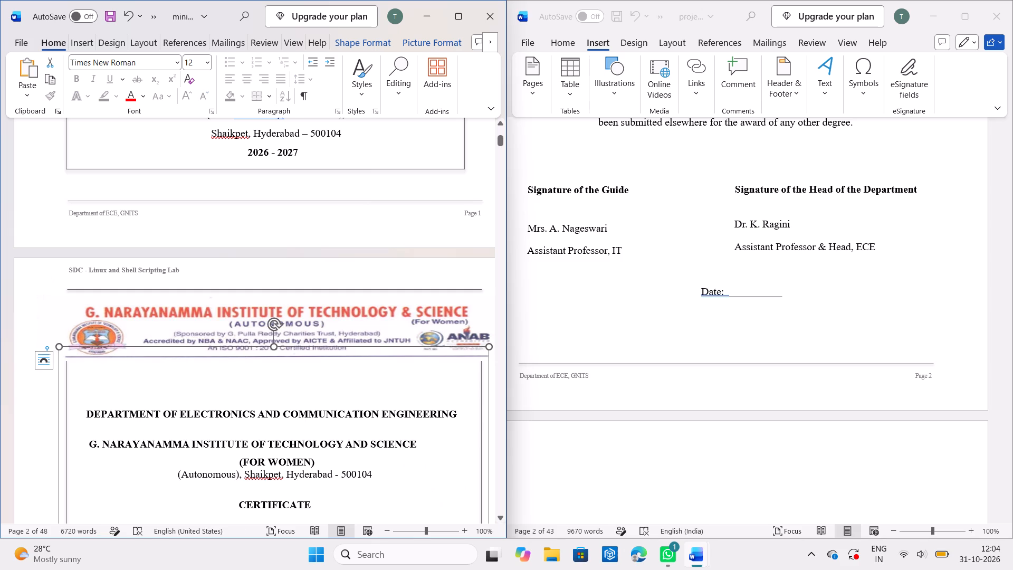
{"action": "triple_click", "coordinate": [98, 365]}
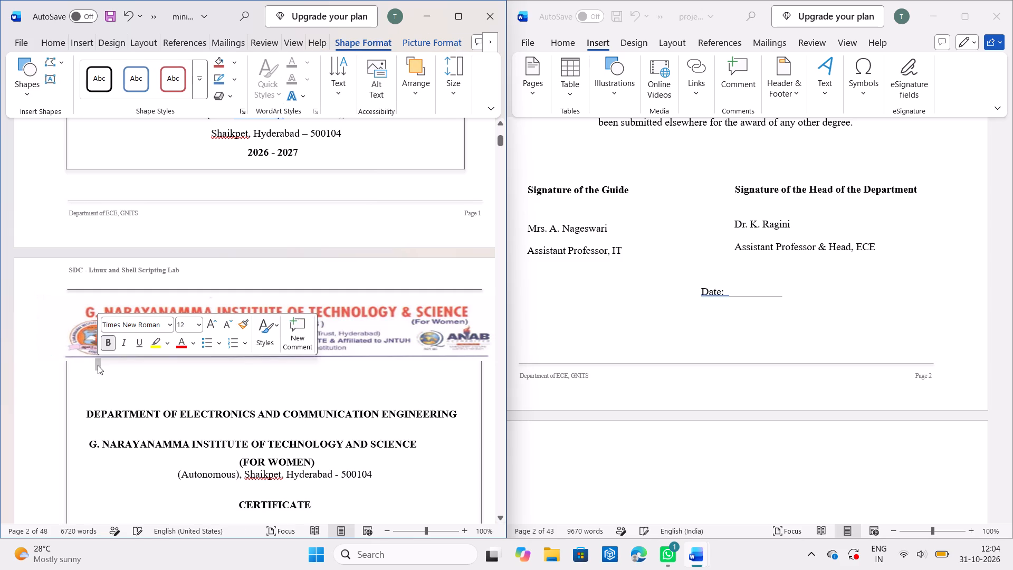
{"action": "triple_click", "coordinate": [58, 330]}
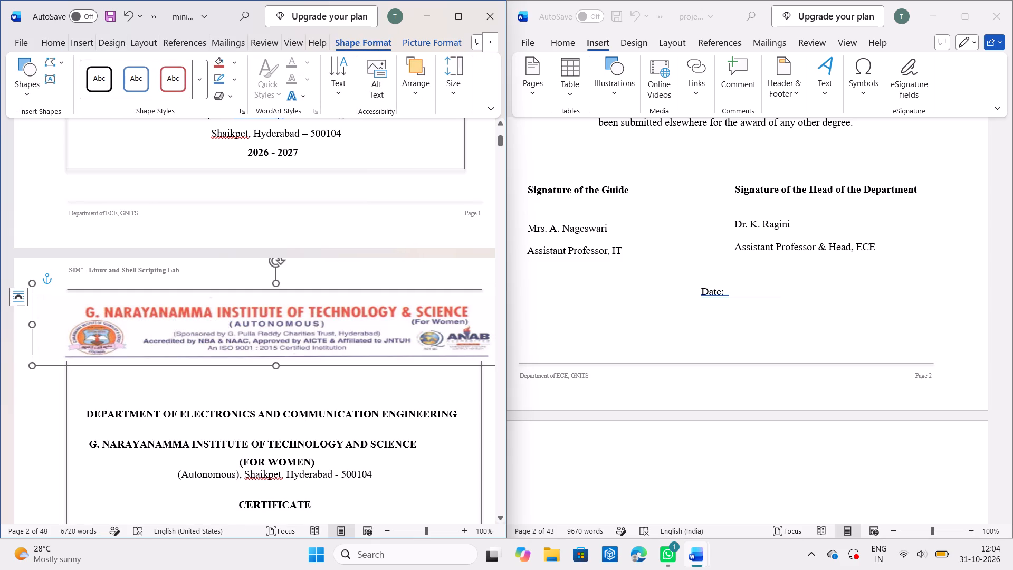
{"action": "double_click", "coordinate": [55, 369]}
{"action": "double_click", "coordinate": [55, 371]}
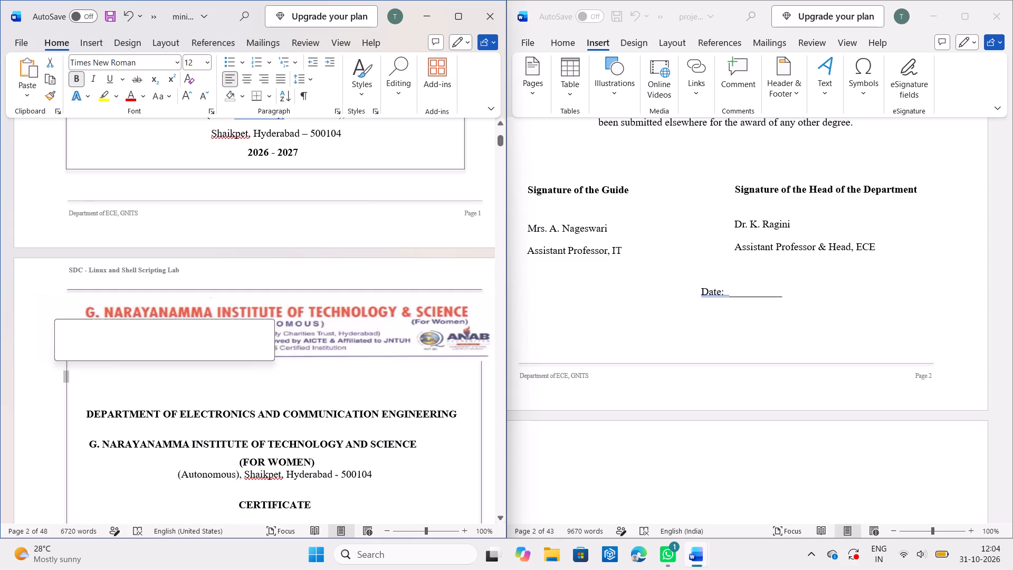
{"action": "double_click", "coordinate": [59, 386]}
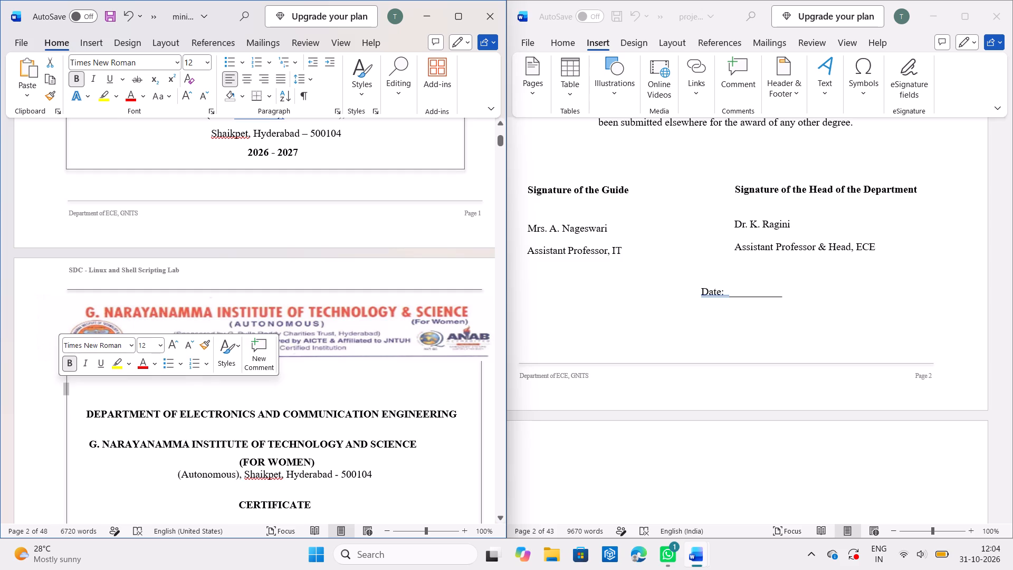
{"action": "double_click", "coordinate": [83, 387]}
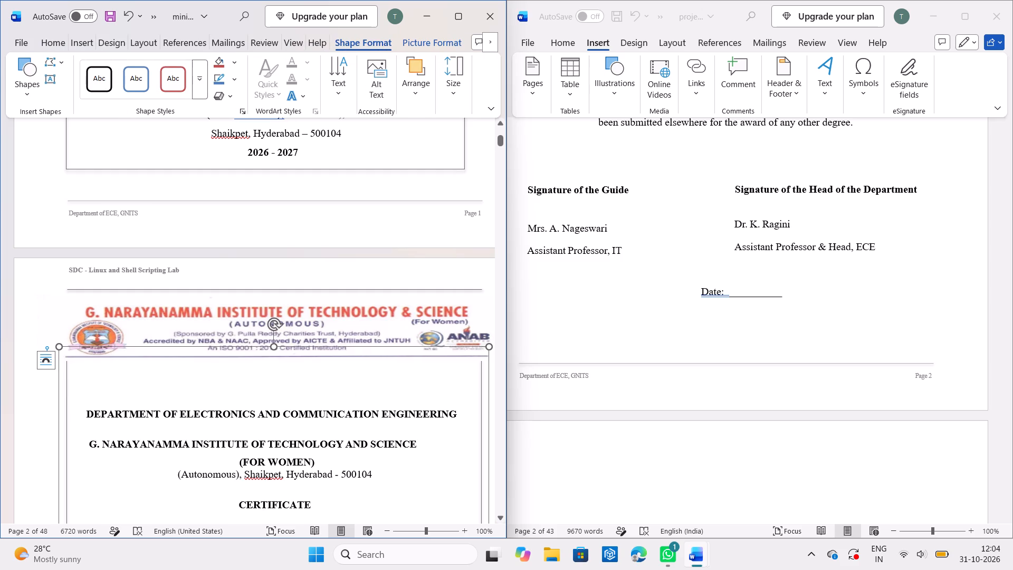
{"action": "left_click_drag", "start_coordinate": [215, 347], "coordinate": [208, 280]}
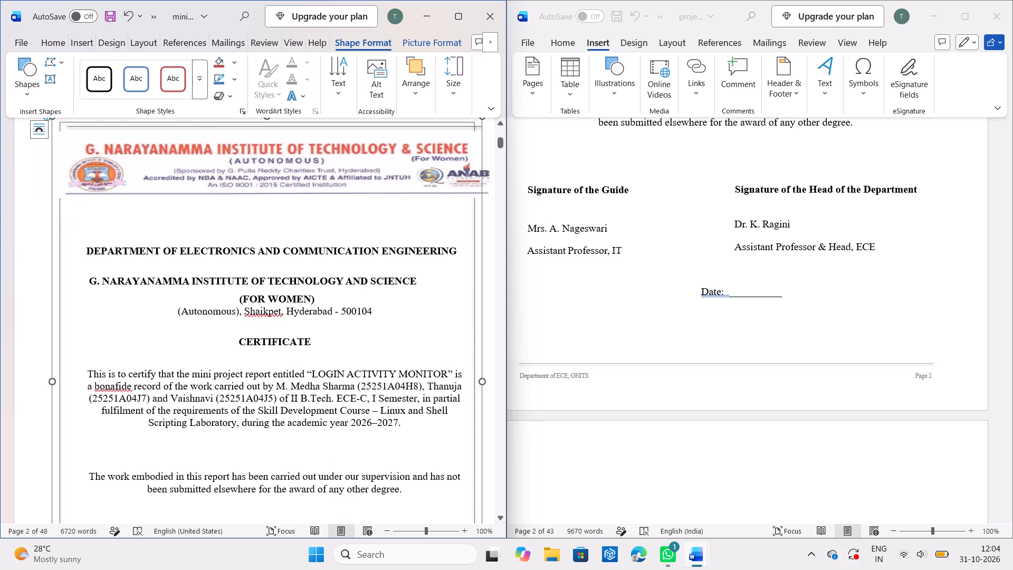
{"action": "key", "text": "ctrl+c"}
{"action": "key", "text": "ctrl+c"}
Paste the copied rectangular border onto project1's third page.
{"action": "left_click", "coordinate": [687, 450]}
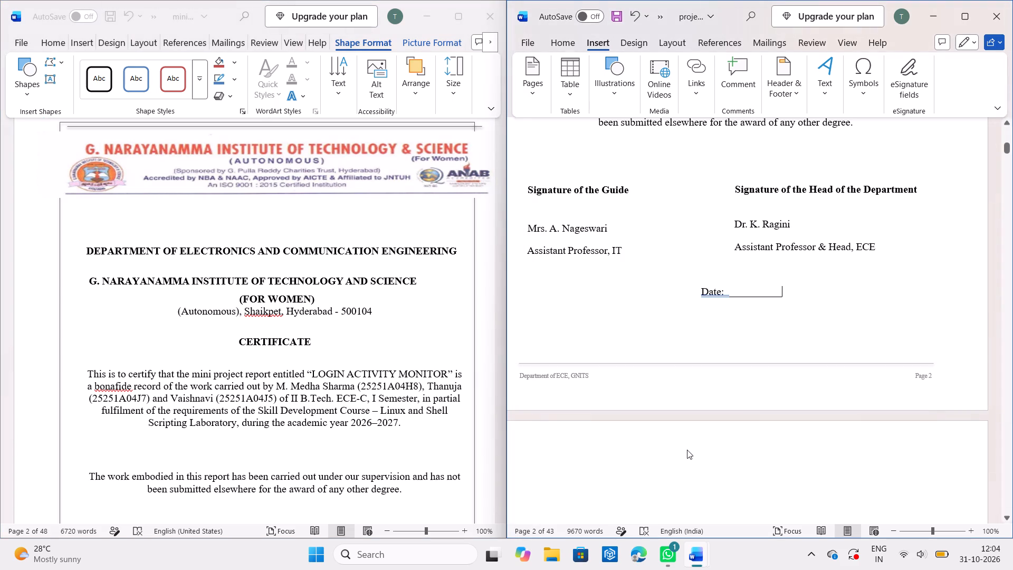
{"action": "left_click", "coordinate": [692, 474]}
{"action": "key", "text": "ctrl+v"}
{"action": "scroll", "coordinate": [692, 474], "scroll_direction": "down", "scroll_amount": 1}
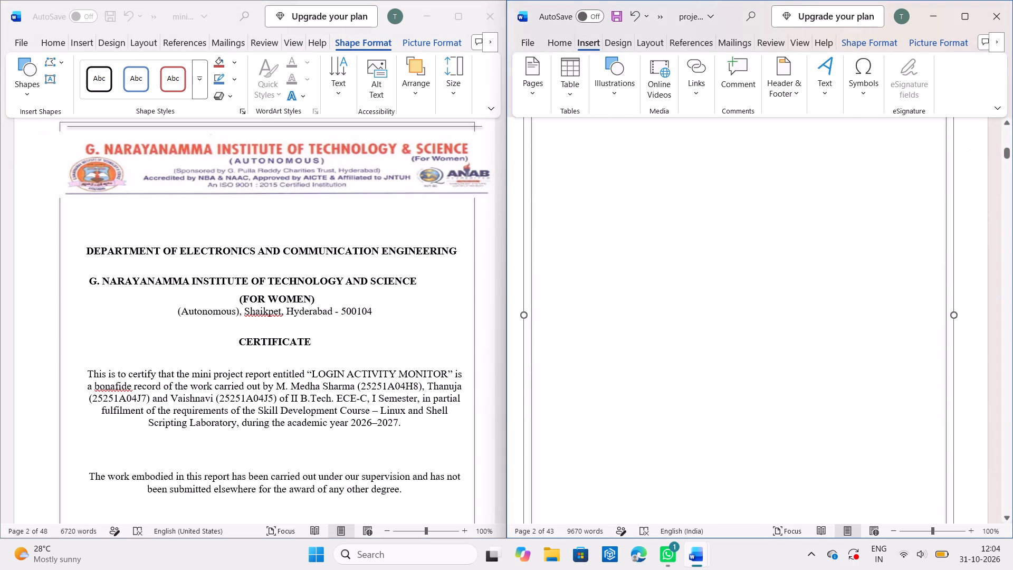
{"action": "scroll", "coordinate": [692, 474], "scroll_direction": "down", "scroll_amount": 2}
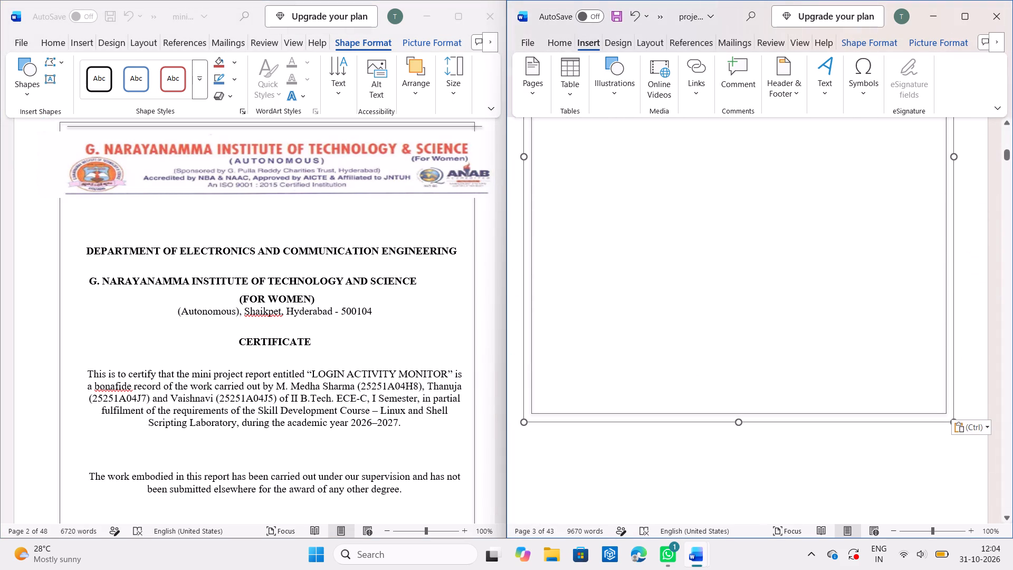
{"action": "scroll", "coordinate": [692, 474], "scroll_direction": "up", "scroll_amount": 2}
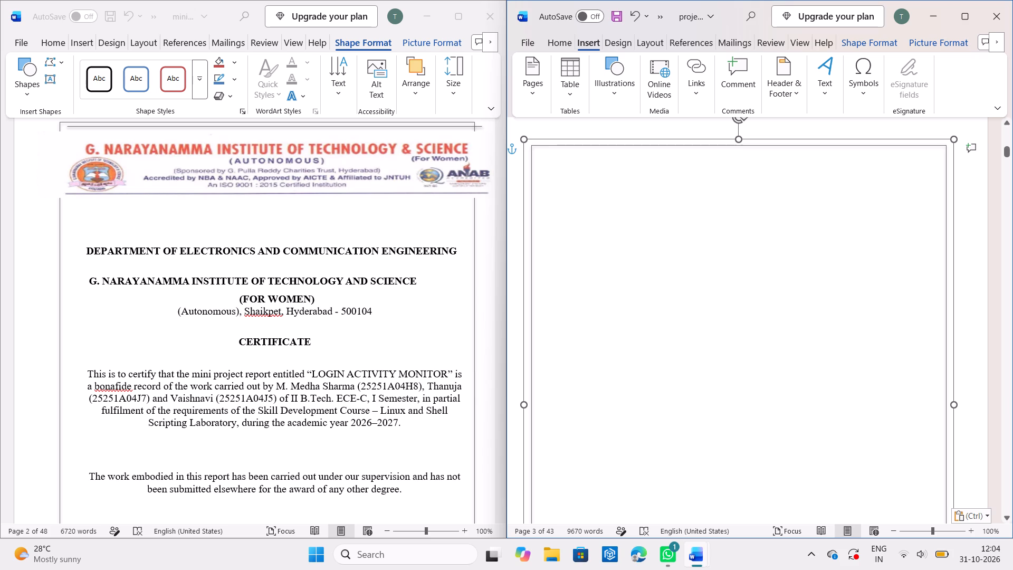
Nudge the pasted border slightly upward on project1's third page and deselect it.
{"action": "left_click", "coordinate": [692, 474]}
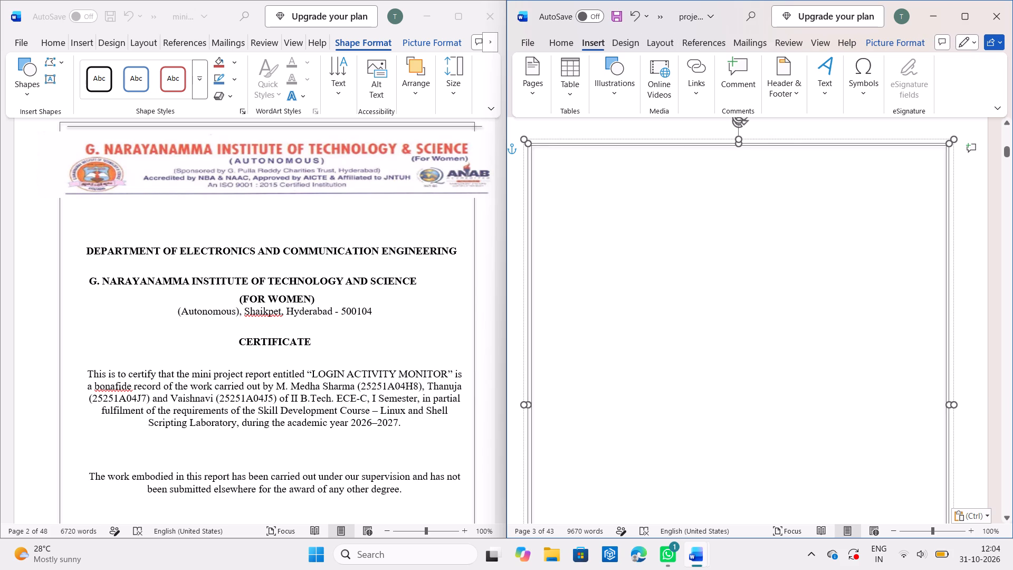
{"action": "left_click_drag", "start_coordinate": [725, 142], "coordinate": [726, 132]}
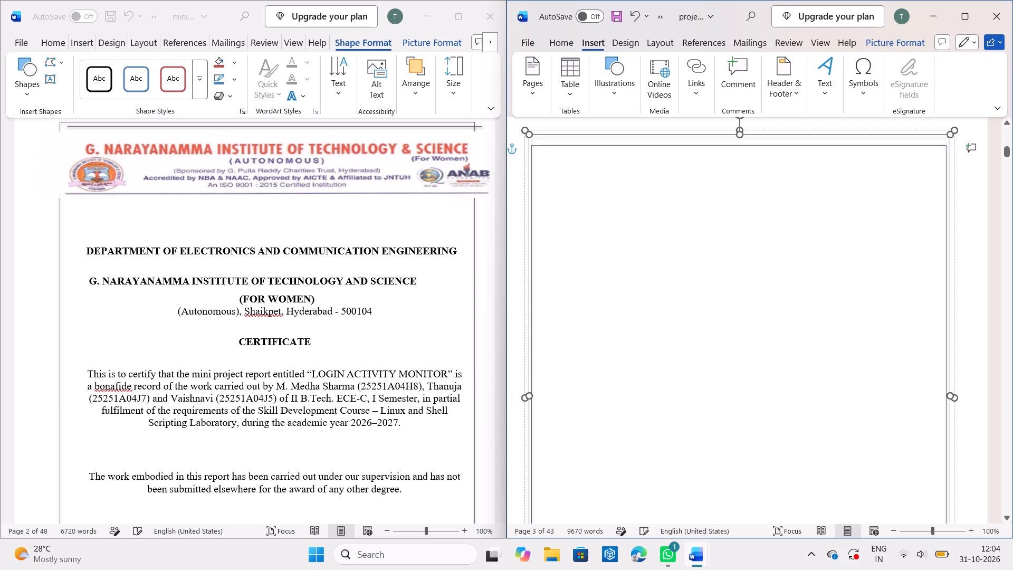
{"action": "left_click", "coordinate": [732, 189]}
{"action": "scroll", "coordinate": [732, 189], "scroll_direction": "up", "scroll_amount": 3}
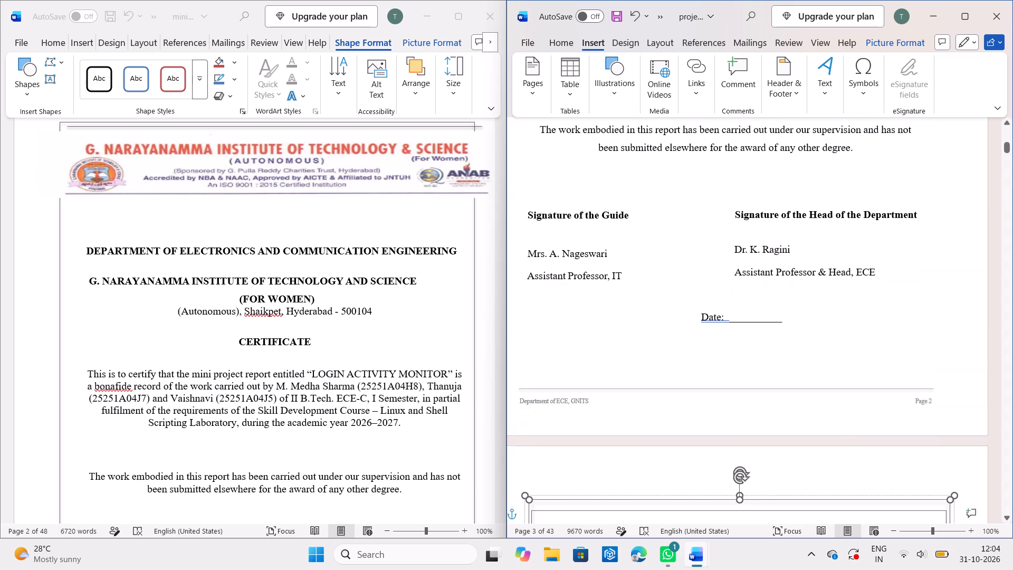
{"action": "left_click", "coordinate": [732, 189]}
Examine project1's first pages, comparing the certificate page's banner and text with the newly bordered third page.
{"action": "scroll", "coordinate": [732, 189], "scroll_direction": "down", "scroll_amount": 6}
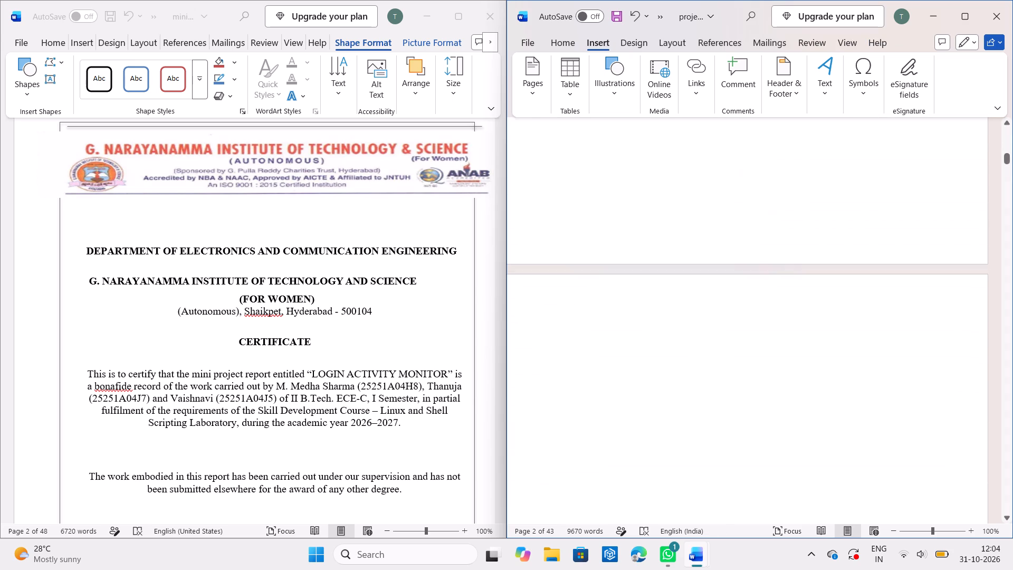
{"action": "scroll", "coordinate": [732, 189], "scroll_direction": "up", "scroll_amount": 8}
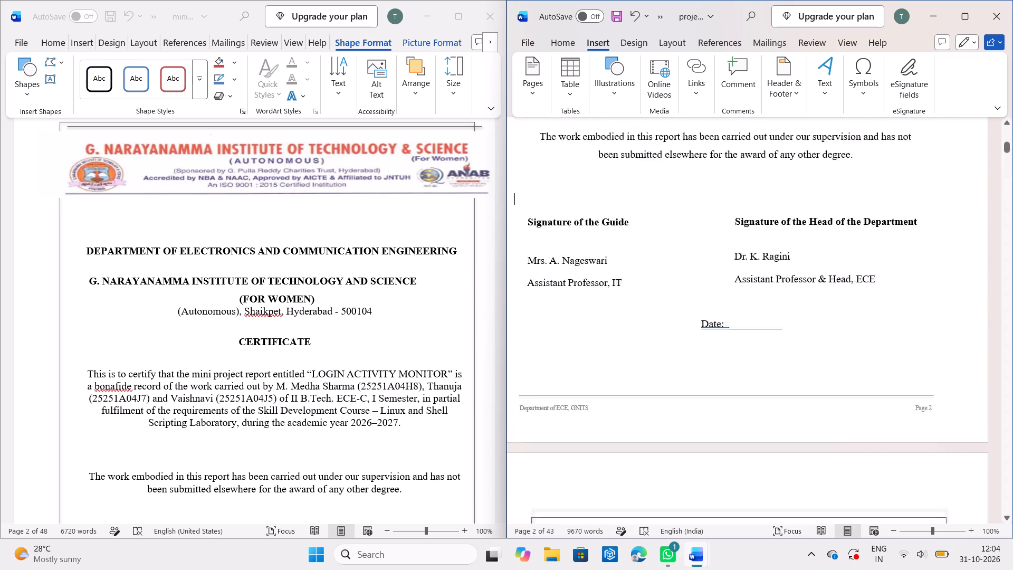
{"action": "scroll", "coordinate": [732, 189], "scroll_direction": "up", "scroll_amount": 3}
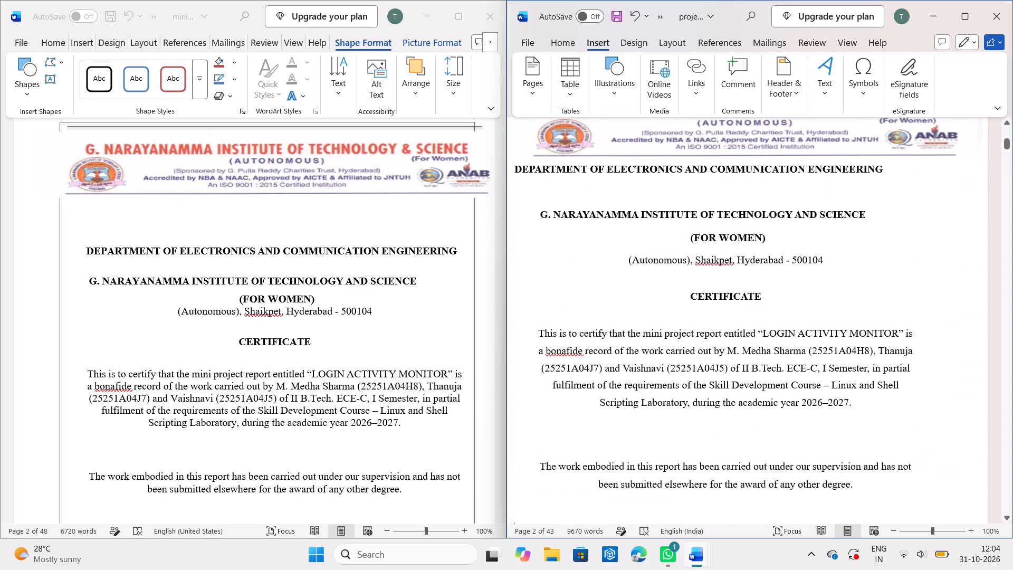
{"action": "scroll", "coordinate": [732, 189], "scroll_direction": "up", "scroll_amount": 2}
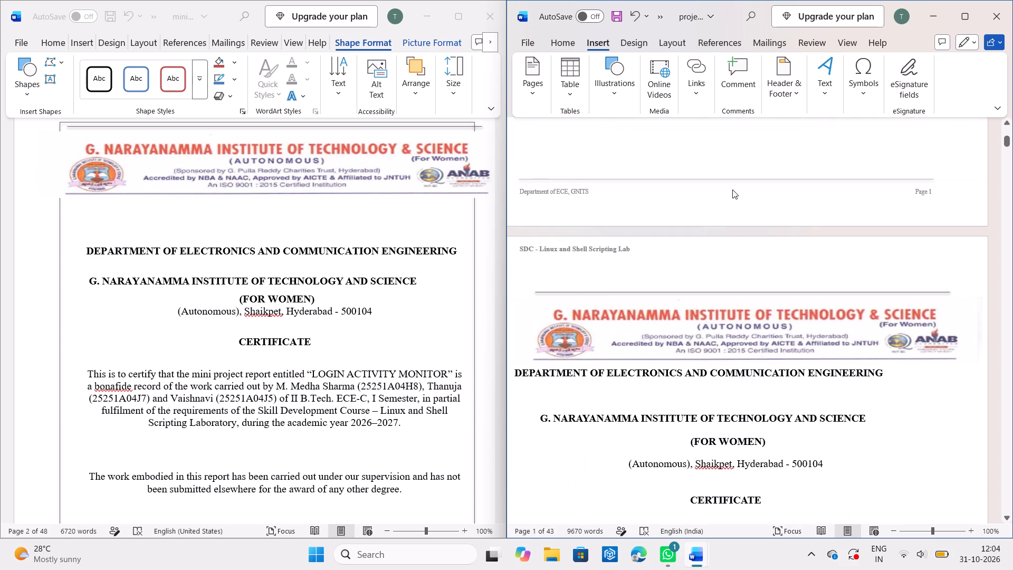
{"action": "scroll", "coordinate": [732, 189], "scroll_direction": "up", "scroll_amount": 1}
{"action": "scroll", "coordinate": [732, 189], "scroll_direction": "down", "scroll_amount": 1}
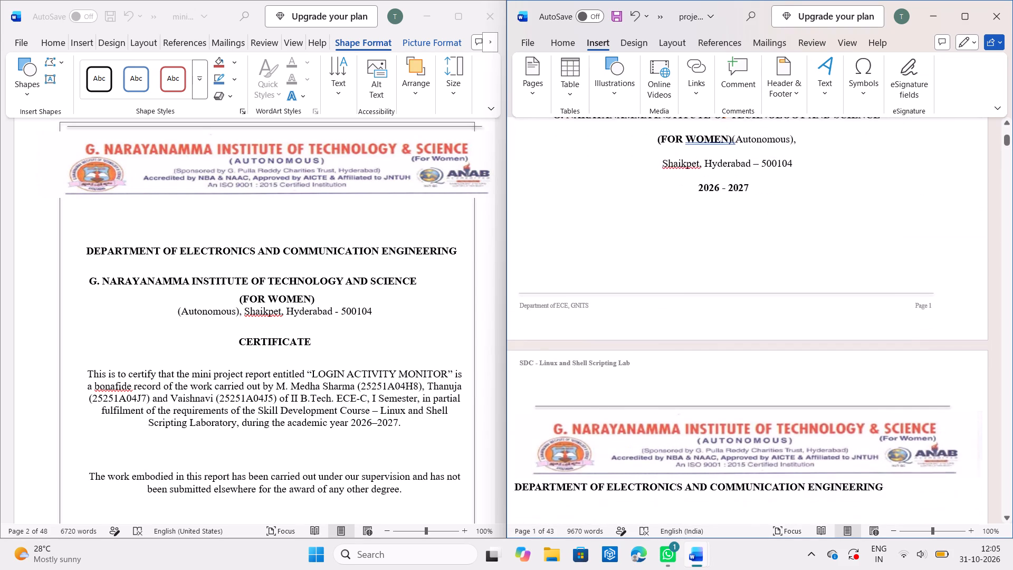
{"action": "scroll", "coordinate": [732, 189], "scroll_direction": "down", "scroll_amount": 1}
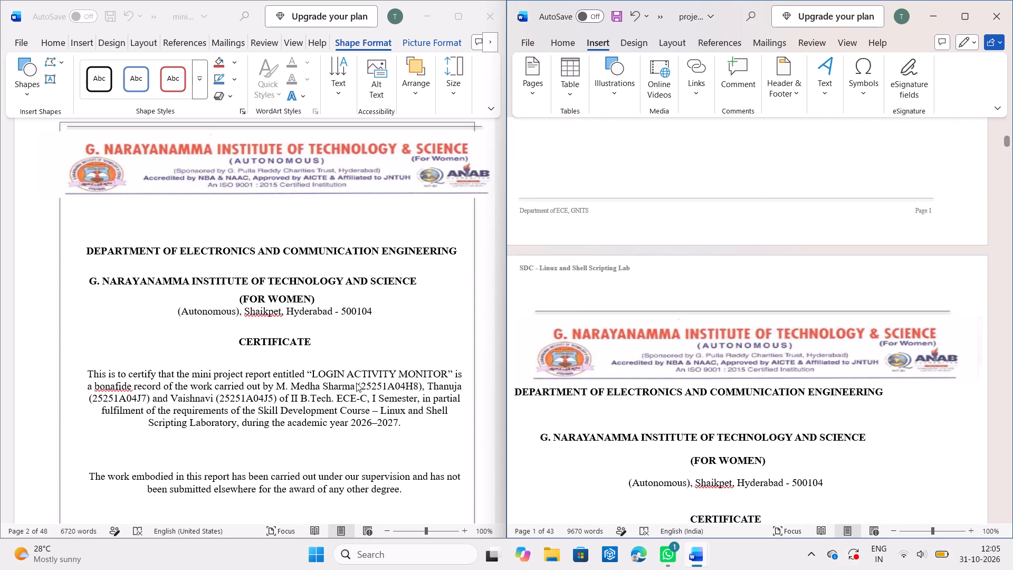
Copy the G. Narayanamma Institute banner from miniproject's certificate page and paste it onto project1's third page.
{"action": "double_click", "coordinate": [197, 170]}
{"action": "left_click", "coordinate": [197, 170]}
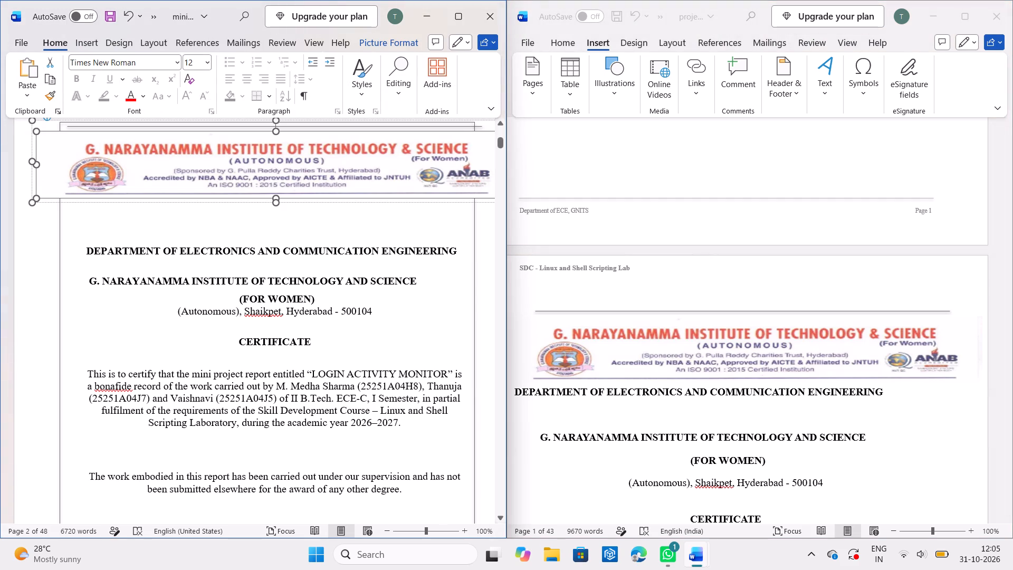
{"action": "key", "text": "ctrl+c"}
{"action": "scroll", "coordinate": [750, 197], "scroll_direction": "down", "scroll_amount": 6}
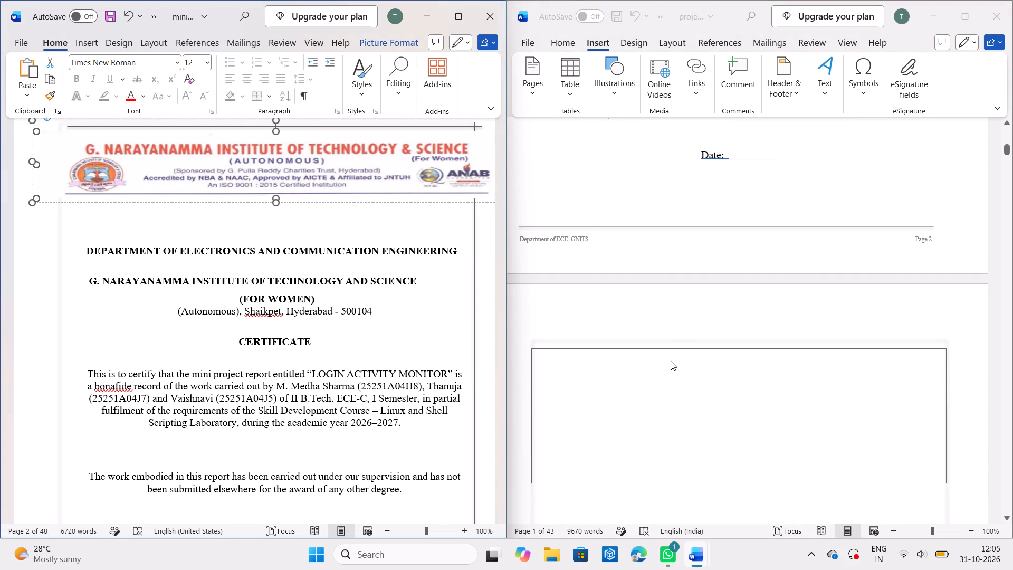
{"action": "left_click", "coordinate": [648, 372]}
{"action": "left_click", "coordinate": [671, 313]}
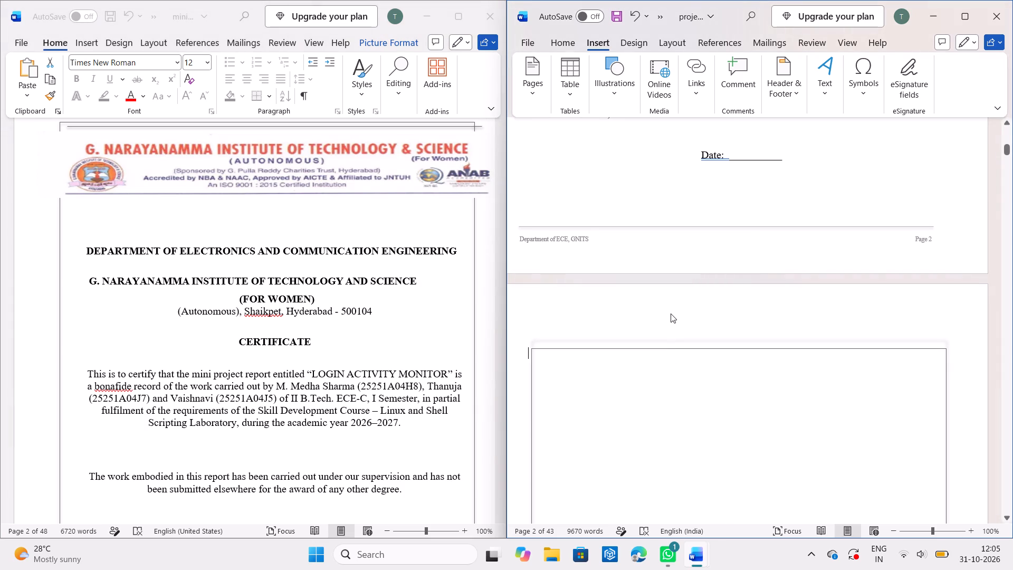
{"action": "key", "text": "ctrl+v"}
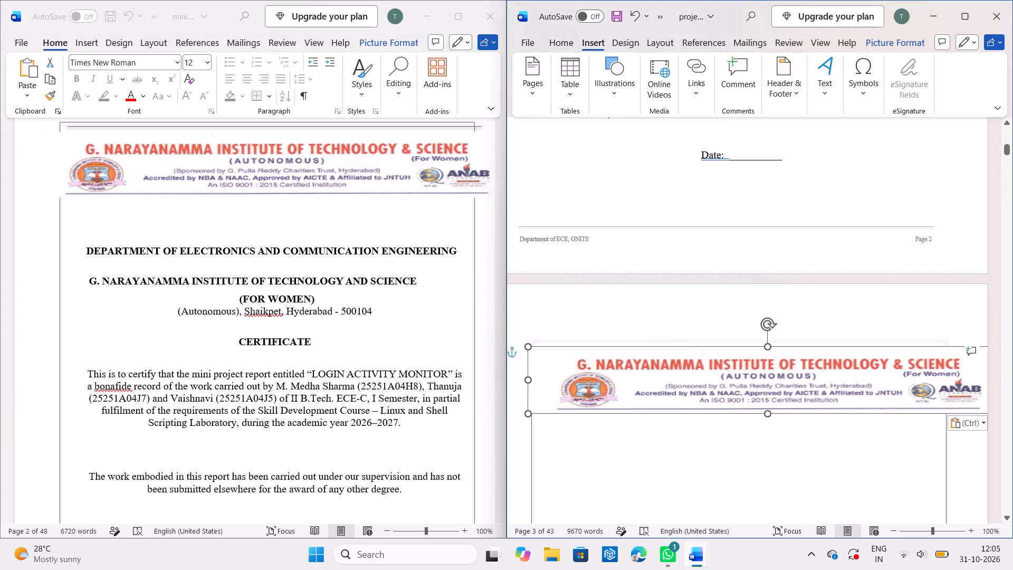
Move the pasted institute banner up over the border's top edge on project1's third page.
{"action": "left_click_drag", "start_coordinate": [661, 349], "coordinate": [658, 325]}
{"action": "left_click", "coordinate": [690, 445]}
{"action": "scroll", "coordinate": [690, 445], "scroll_direction": "down", "scroll_amount": 1}
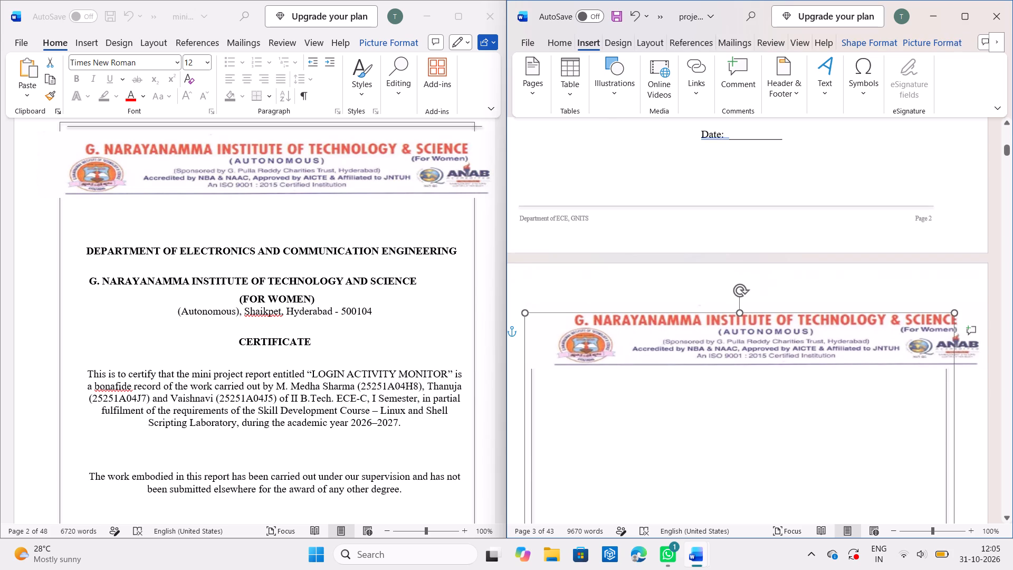
{"action": "scroll", "coordinate": [690, 445], "scroll_direction": "down", "scroll_amount": 1}
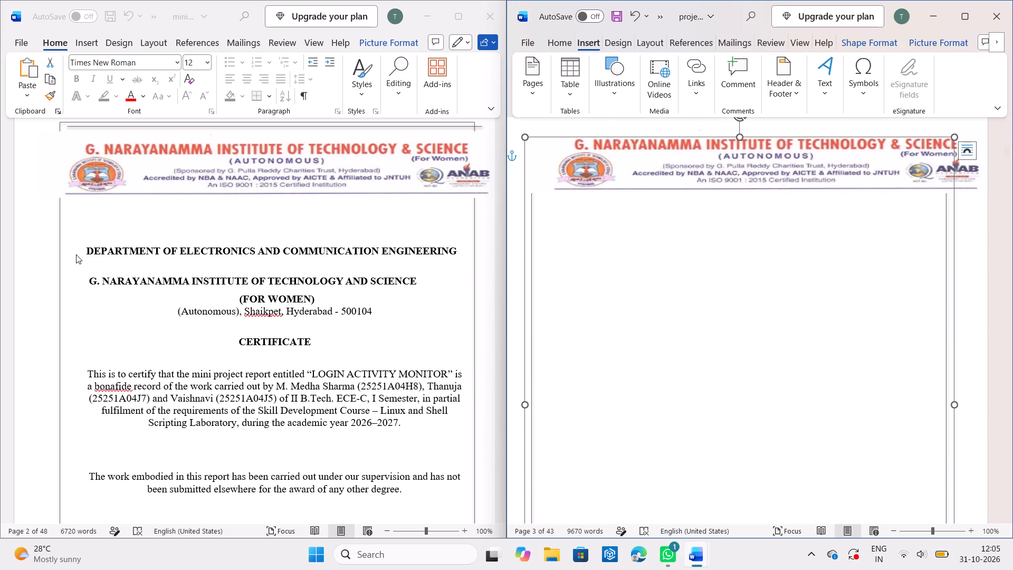
Copy miniproject's certificate text, from the department heading through the guide and department-head signature blocks, and paste it onto project1's bordered third page.
{"action": "left_click_drag", "start_coordinate": [85, 251], "coordinate": [84, 256]}
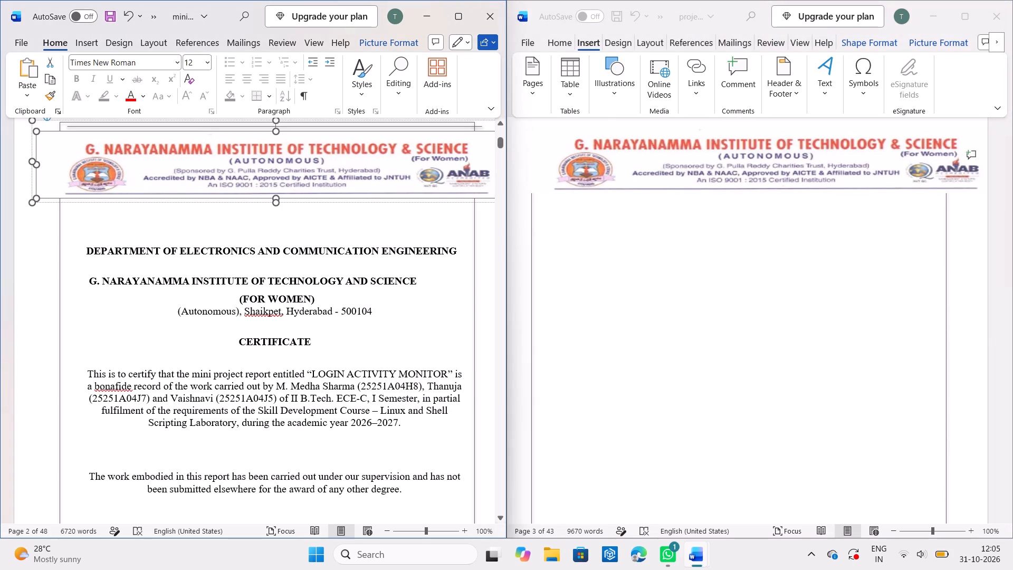
{"action": "left_click_drag", "start_coordinate": [84, 256], "coordinate": [85, 256]}
{"action": "left_click", "coordinate": [85, 256]}
{"action": "left_click_drag", "start_coordinate": [85, 256], "coordinate": [432, 518]}
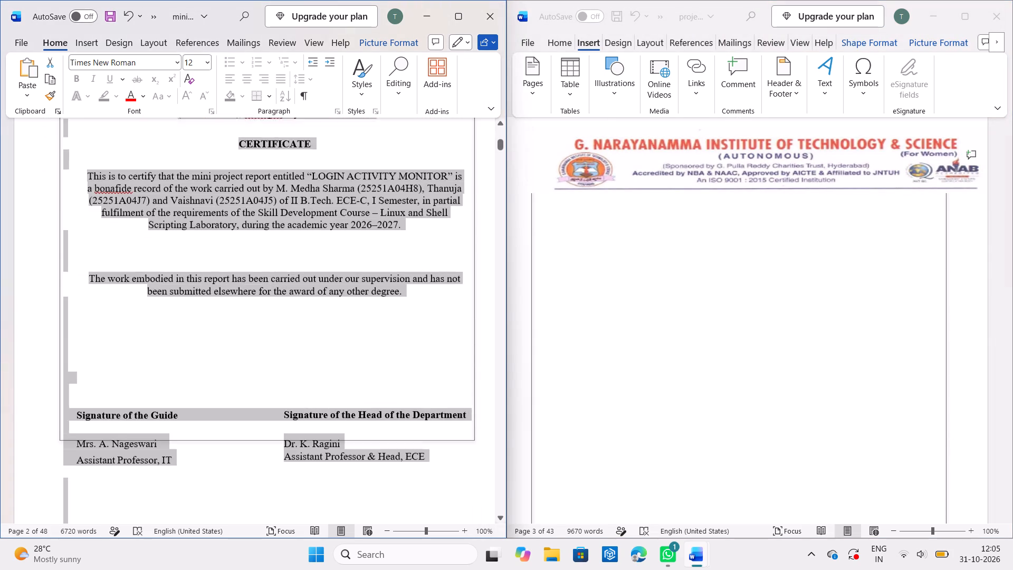
{"action": "left_click_drag", "start_coordinate": [432, 518], "coordinate": [431, 417]}
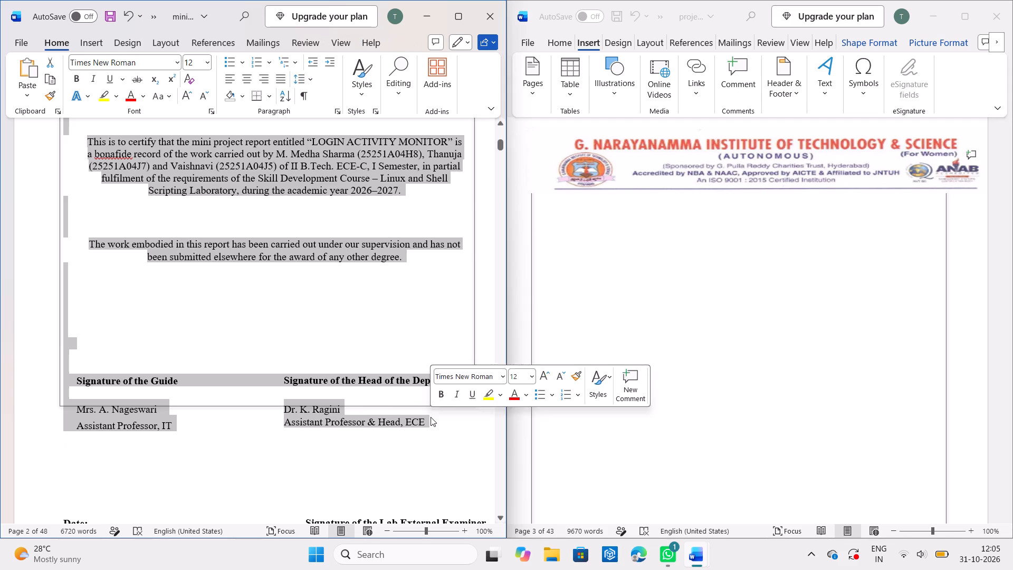
{"action": "key", "text": "ctrl+c"}
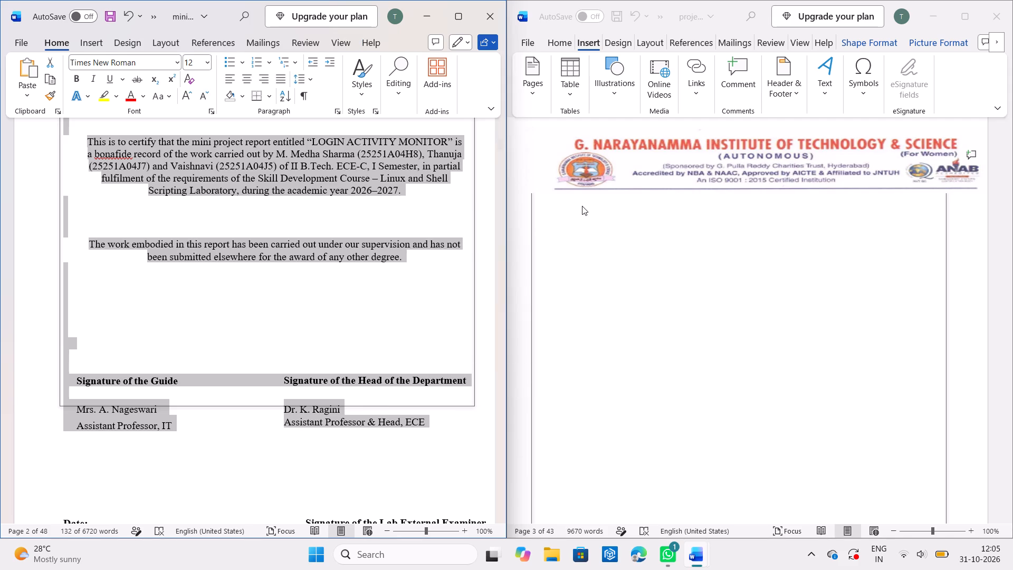
{"action": "left_click", "coordinate": [572, 216]}
{"action": "left_click", "coordinate": [572, 216]}
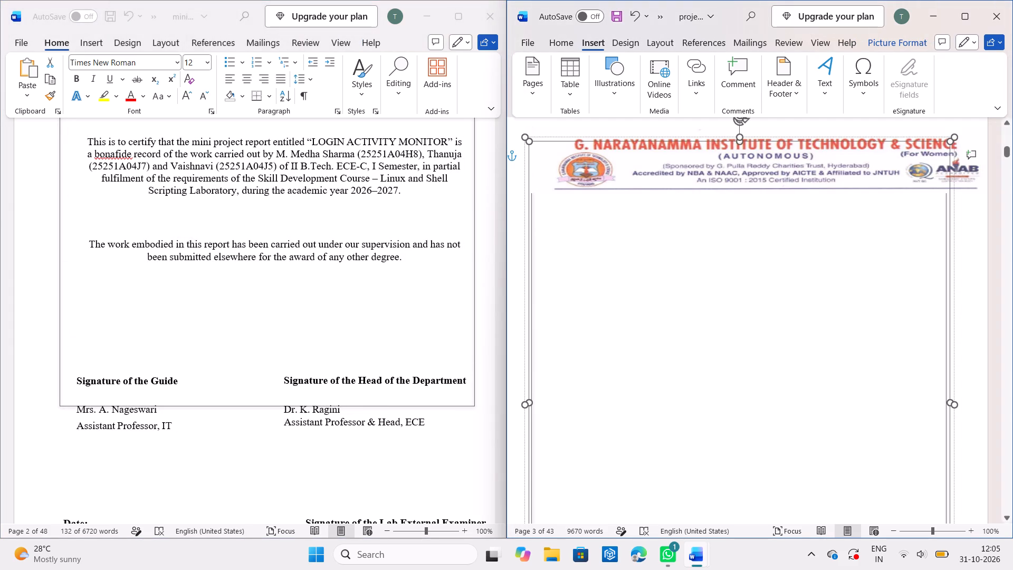
{"action": "left_click", "coordinate": [572, 216]}
{"action": "left_click", "coordinate": [568, 217]}
{"action": "left_click", "coordinate": [563, 216]}
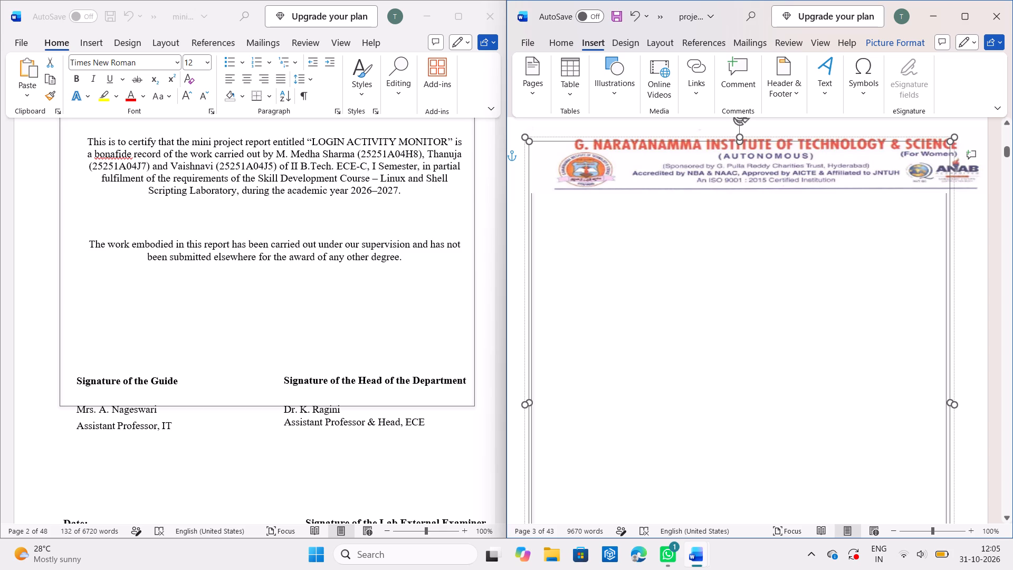
{"action": "key", "text": "ctrl+v"}
Examine how the pasted certificate text is laid out across project1's pages relative to the institute banner and border.
{"action": "scroll", "coordinate": [569, 227], "scroll_direction": "up", "scroll_amount": 5}
{"action": "scroll", "coordinate": [569, 227], "scroll_direction": "down", "scroll_amount": 6}
{"action": "scroll", "coordinate": [569, 227], "scroll_direction": "up", "scroll_amount": 2}
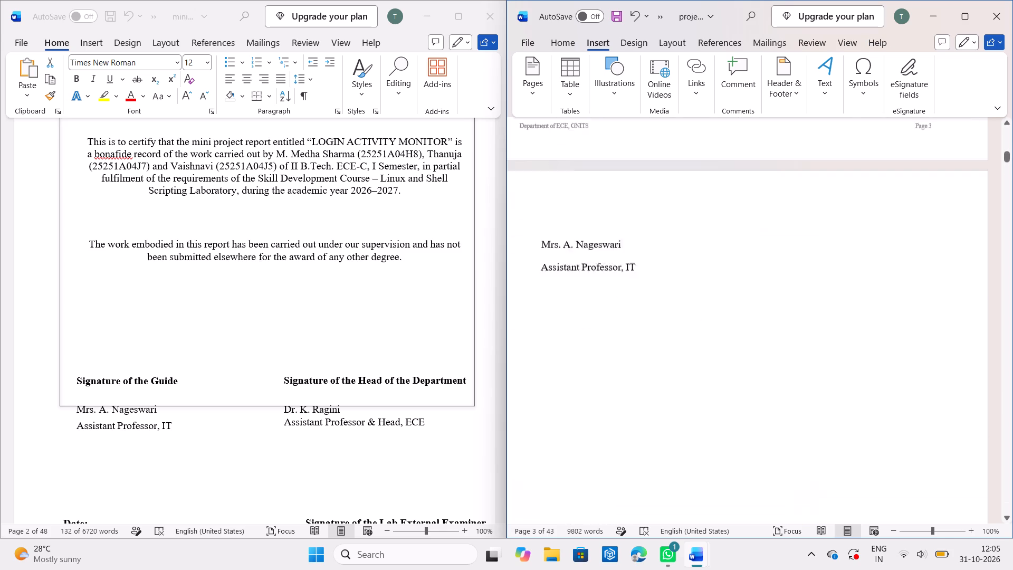
{"action": "scroll", "coordinate": [569, 227], "scroll_direction": "down", "scroll_amount": 1}
{"action": "scroll", "coordinate": [569, 227], "scroll_direction": "up", "scroll_amount": 2}
{"action": "scroll", "coordinate": [569, 227], "scroll_direction": "down", "scroll_amount": 3}
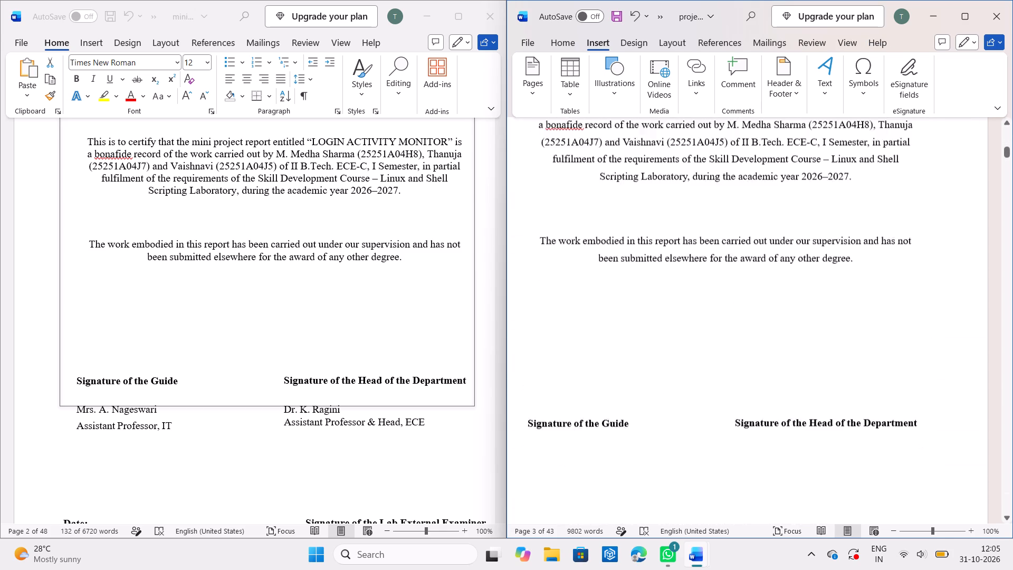
{"action": "scroll", "coordinate": [569, 227], "scroll_direction": "down", "scroll_amount": 3}
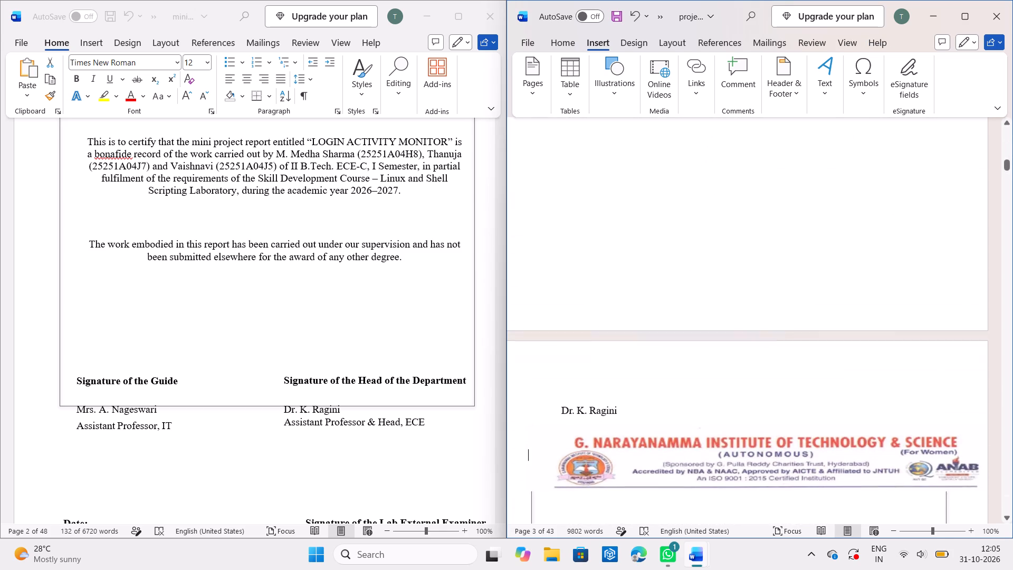
{"action": "scroll", "coordinate": [569, 227], "scroll_direction": "down", "scroll_amount": 2}
{"action": "left_click", "coordinate": [572, 333]}
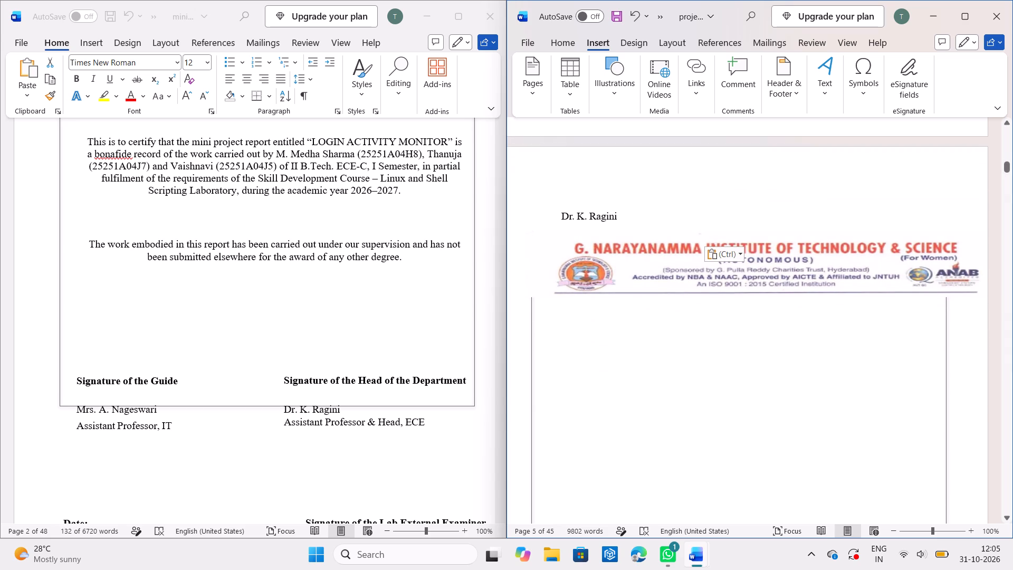
Copy miniproject's certificate text again, from the department heading through the empty line below the signature blocks.
{"action": "scroll", "coordinate": [134, 175], "scroll_direction": "up", "scroll_amount": 1}
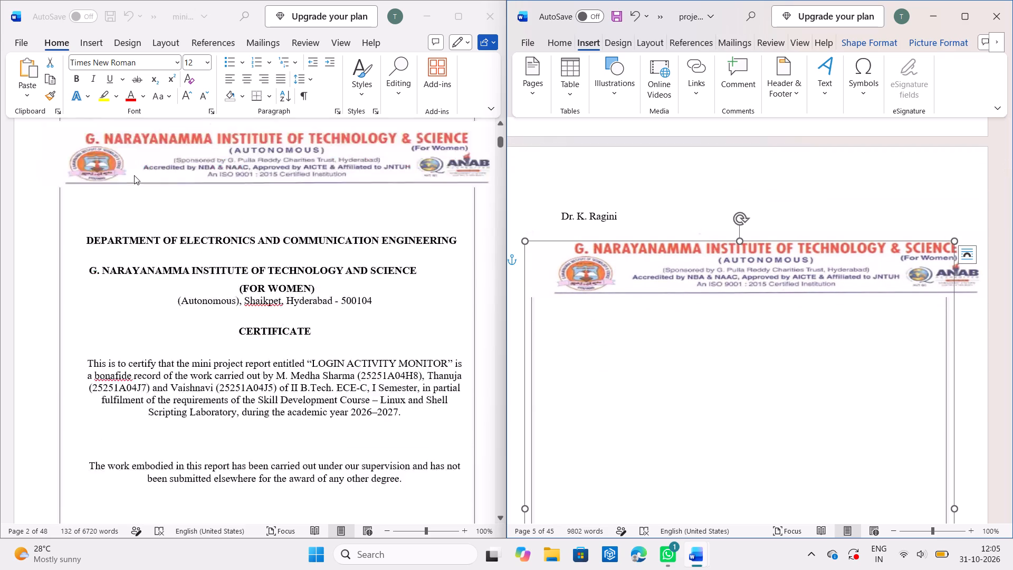
{"action": "scroll", "coordinate": [134, 175], "scroll_direction": "up", "scroll_amount": 1}
{"action": "double_click", "coordinate": [91, 331]}
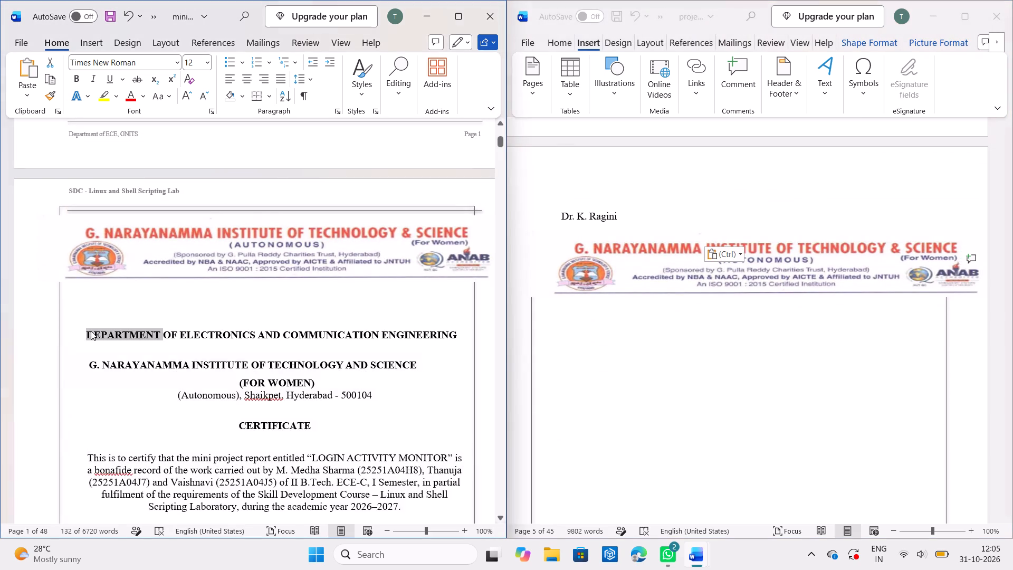
{"action": "left_click_drag", "start_coordinate": [106, 334], "coordinate": [92, 331]}
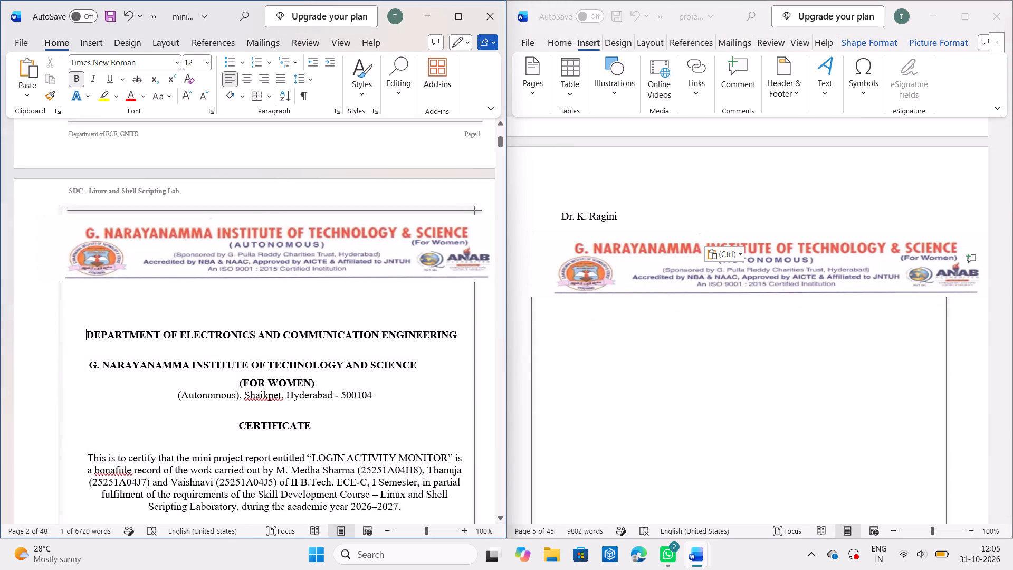
{"action": "left_click_drag", "start_coordinate": [92, 331], "coordinate": [422, 490]}
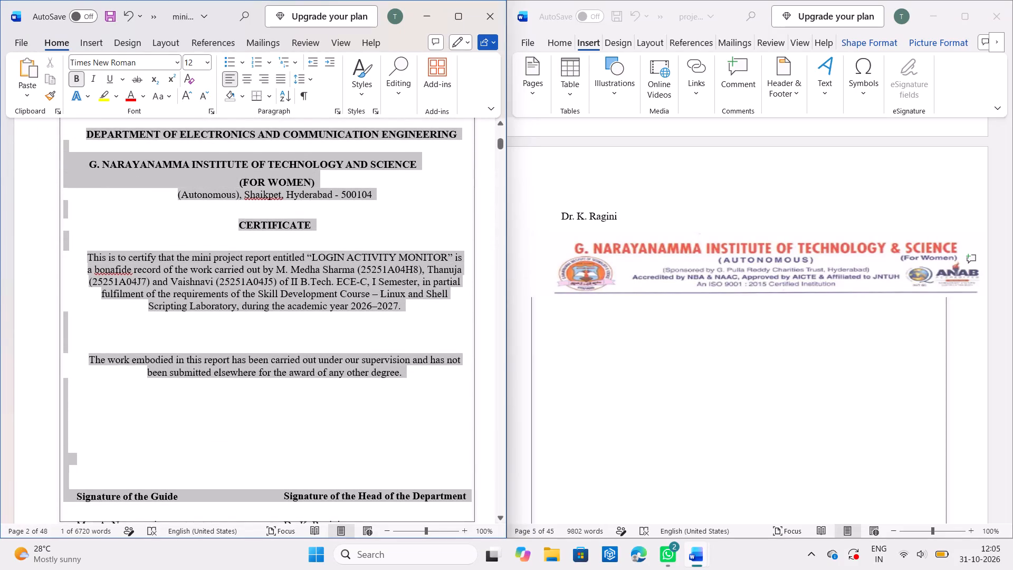
{"action": "left_click_drag", "start_coordinate": [422, 490], "coordinate": [458, 531]}
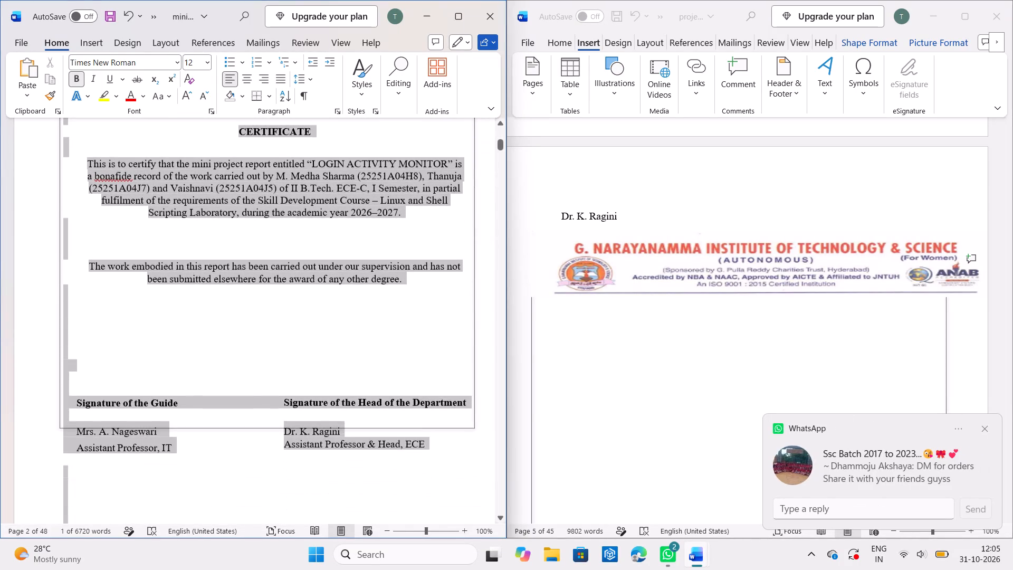
{"action": "left_click_drag", "start_coordinate": [458, 531], "coordinate": [457, 466]}
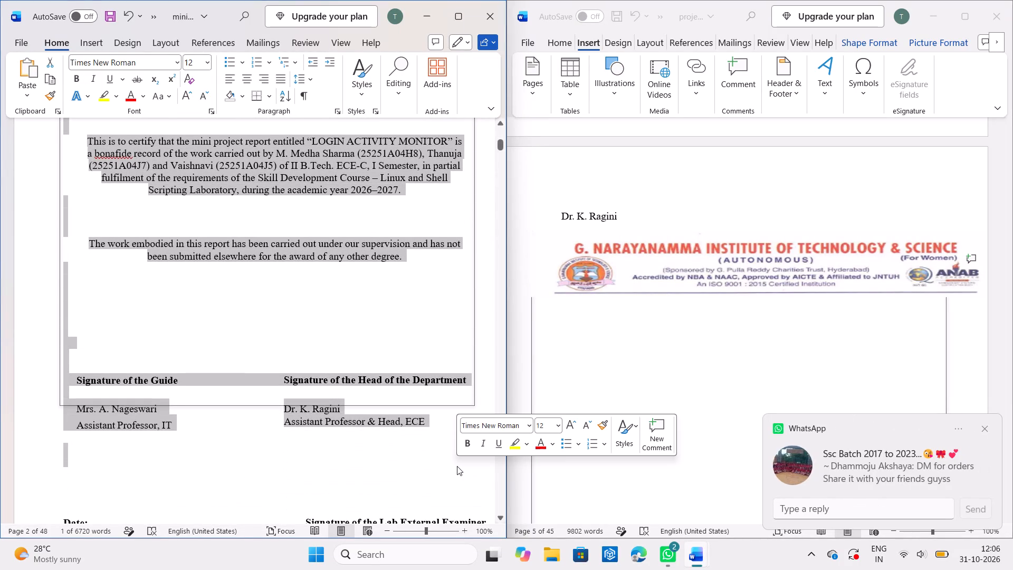
{"action": "left_click", "coordinate": [457, 466], "text": "ctrl"}
{"action": "key", "text": "ctrl+c"}
{"action": "key", "text": "ctrl+c"}
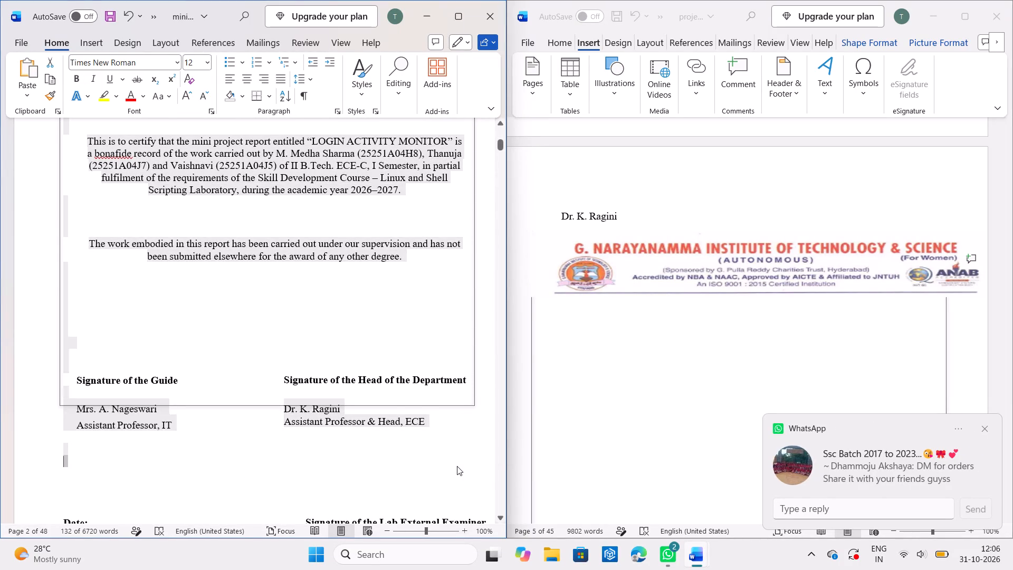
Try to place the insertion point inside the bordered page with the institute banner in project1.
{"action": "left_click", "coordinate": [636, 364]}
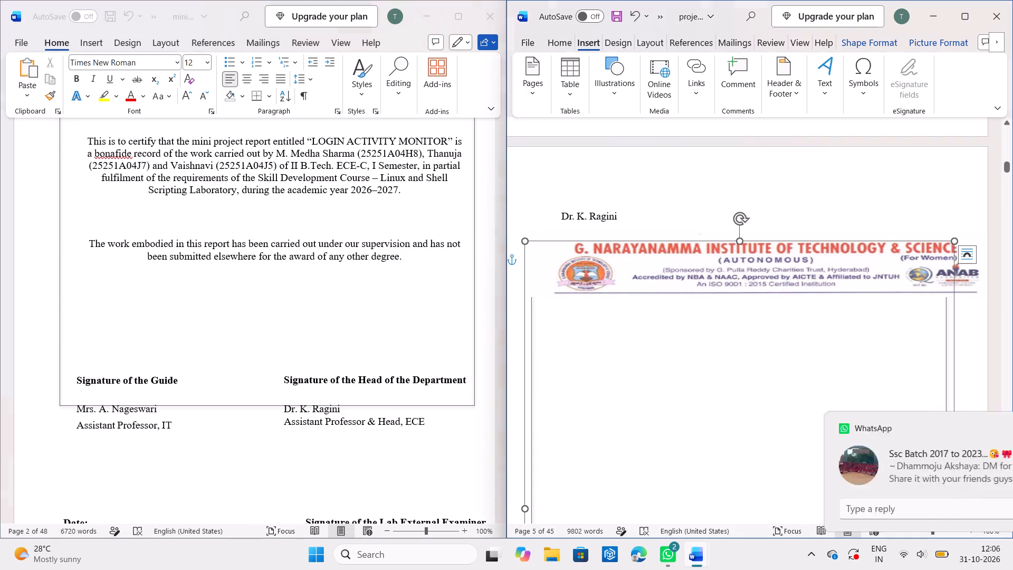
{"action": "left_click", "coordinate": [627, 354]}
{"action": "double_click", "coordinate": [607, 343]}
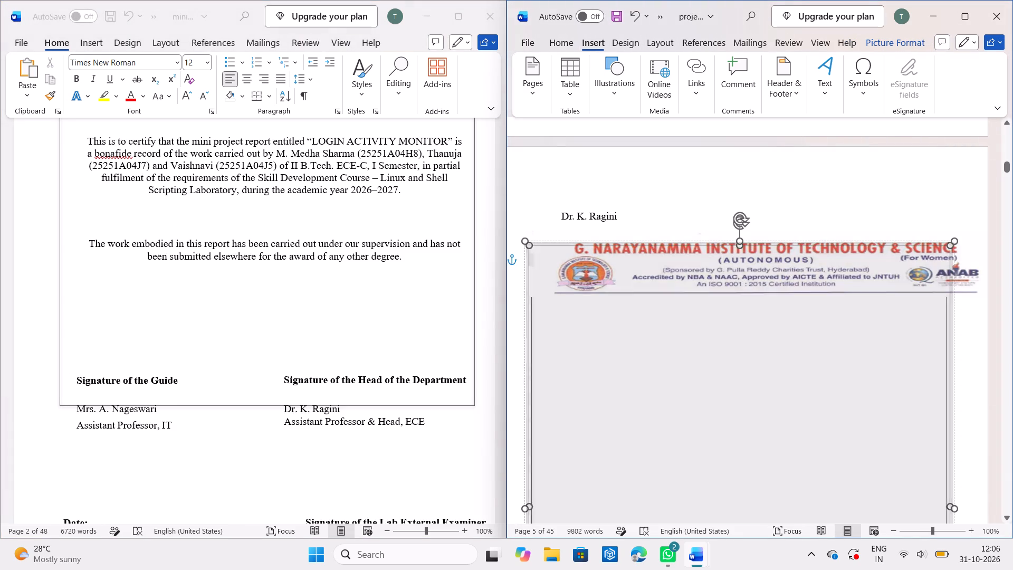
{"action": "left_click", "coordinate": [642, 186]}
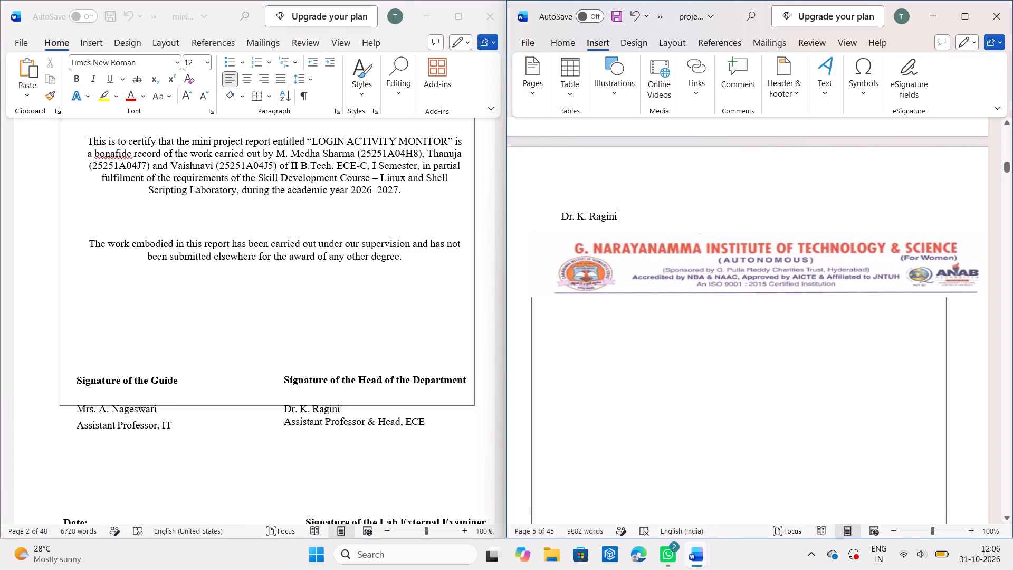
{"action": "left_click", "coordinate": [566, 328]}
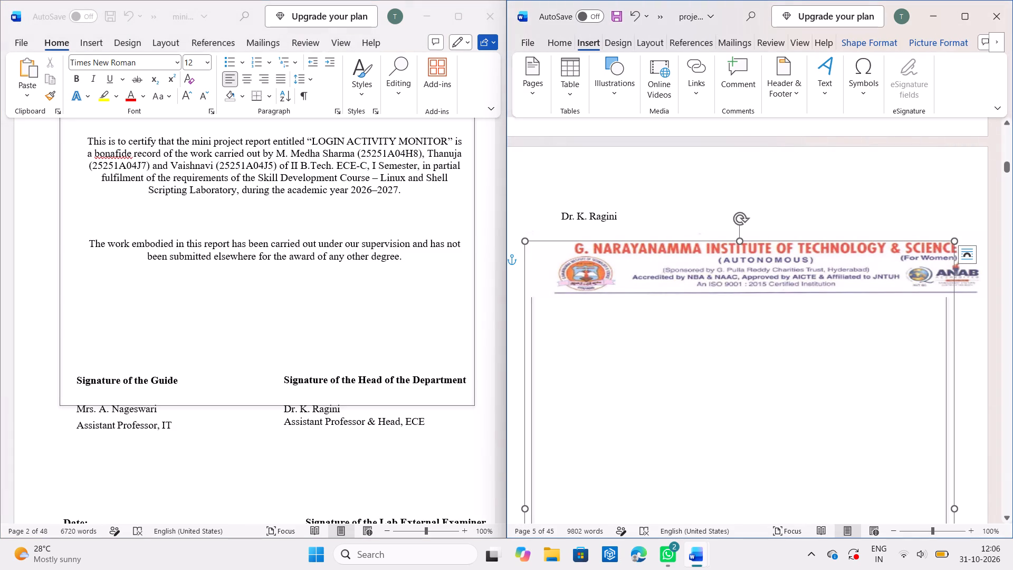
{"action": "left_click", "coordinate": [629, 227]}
Examine project1's certificate pages, from the department heading through the signature lines to the bordered page.
{"action": "scroll", "coordinate": [629, 227], "scroll_direction": "up", "scroll_amount": 6}
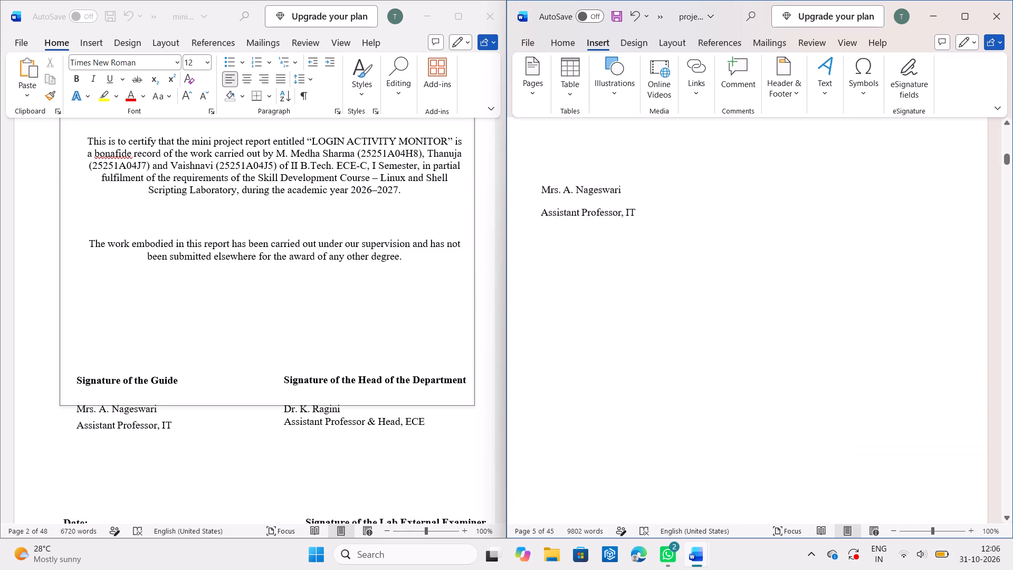
{"action": "scroll", "coordinate": [629, 227], "scroll_direction": "up", "scroll_amount": 4}
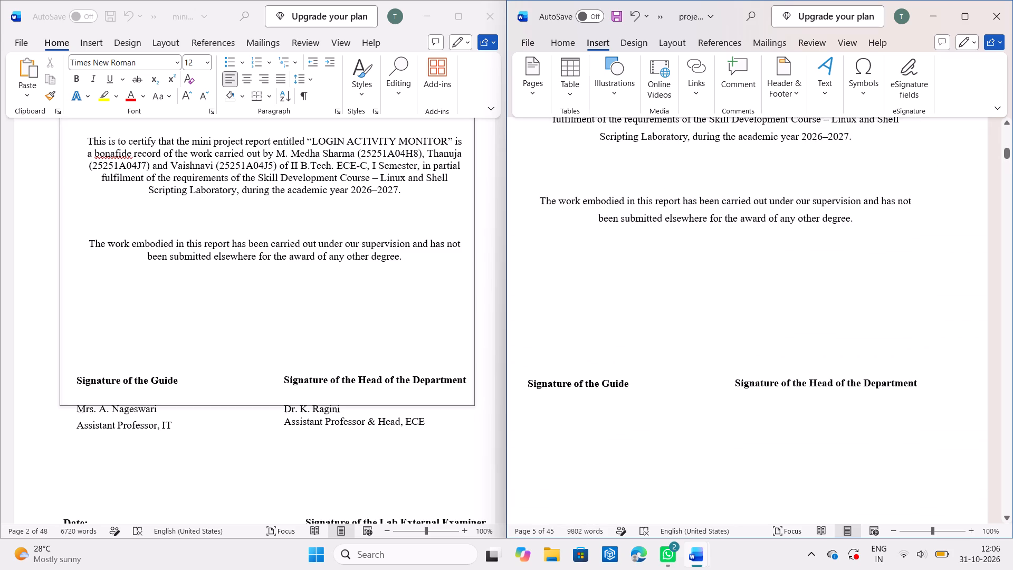
{"action": "scroll", "coordinate": [629, 227], "scroll_direction": "up", "scroll_amount": 2}
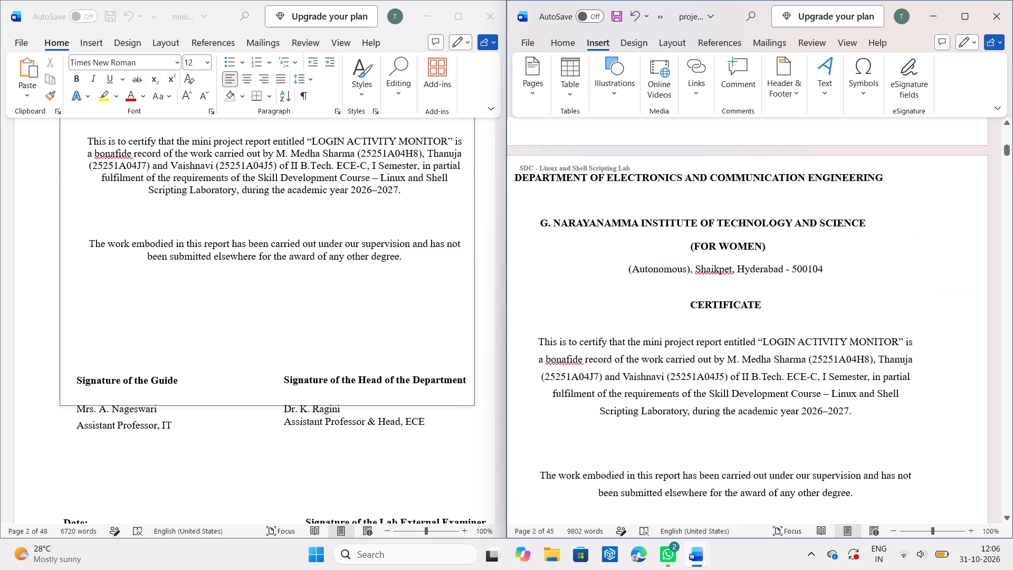
{"action": "scroll", "coordinate": [629, 227], "scroll_direction": "down", "scroll_amount": 5}
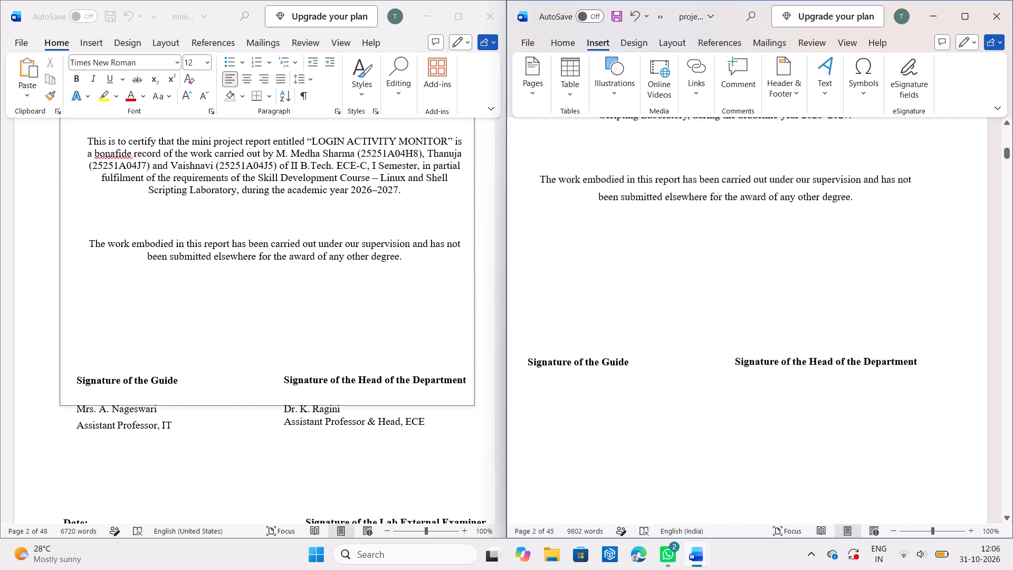
{"action": "scroll", "coordinate": [629, 227], "scroll_direction": "down", "scroll_amount": 4}
{"action": "scroll", "coordinate": [629, 227], "scroll_direction": "up", "scroll_amount": 2}
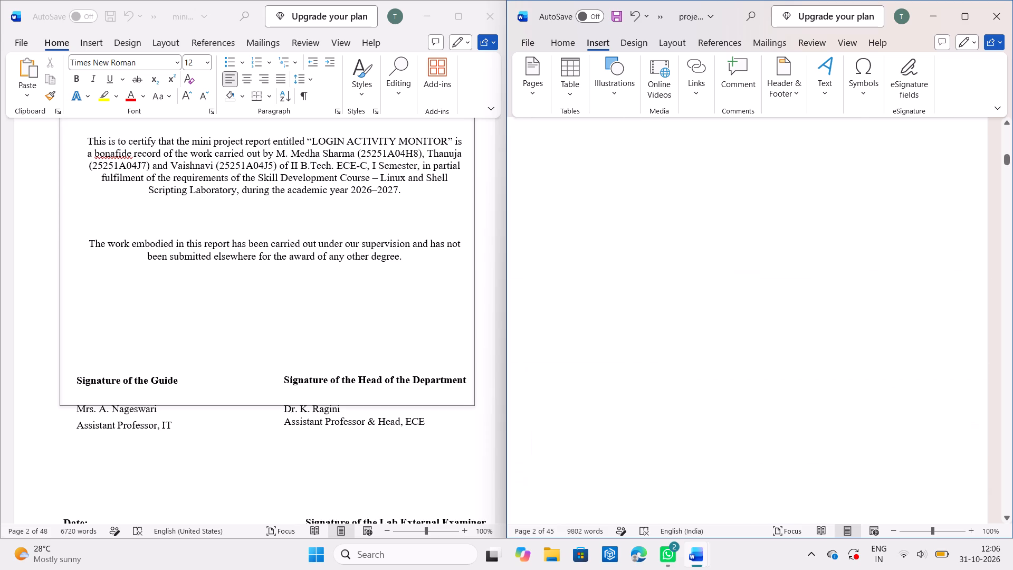
{"action": "scroll", "coordinate": [629, 227], "scroll_direction": "up", "scroll_amount": 1}
{"action": "scroll", "coordinate": [629, 227], "scroll_direction": "down", "scroll_amount": 4}
{"action": "scroll", "coordinate": [629, 227], "scroll_direction": "up", "scroll_amount": 2}
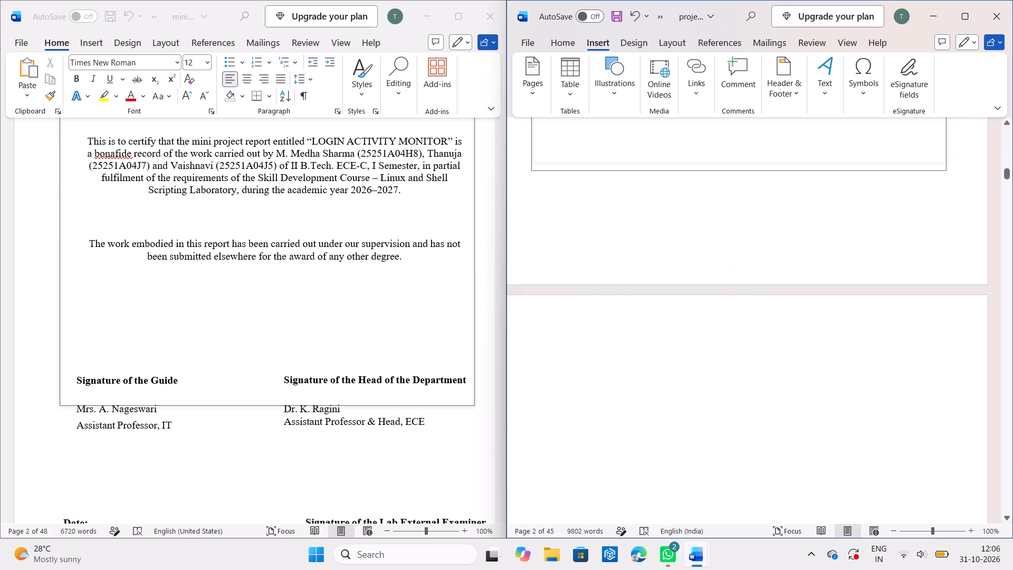
{"action": "scroll", "coordinate": [629, 227], "scroll_direction": "up", "scroll_amount": 4}
Paste the copied certificate text into project1 at the bordered page with the institute banner.
{"action": "left_click", "coordinate": [629, 227]}
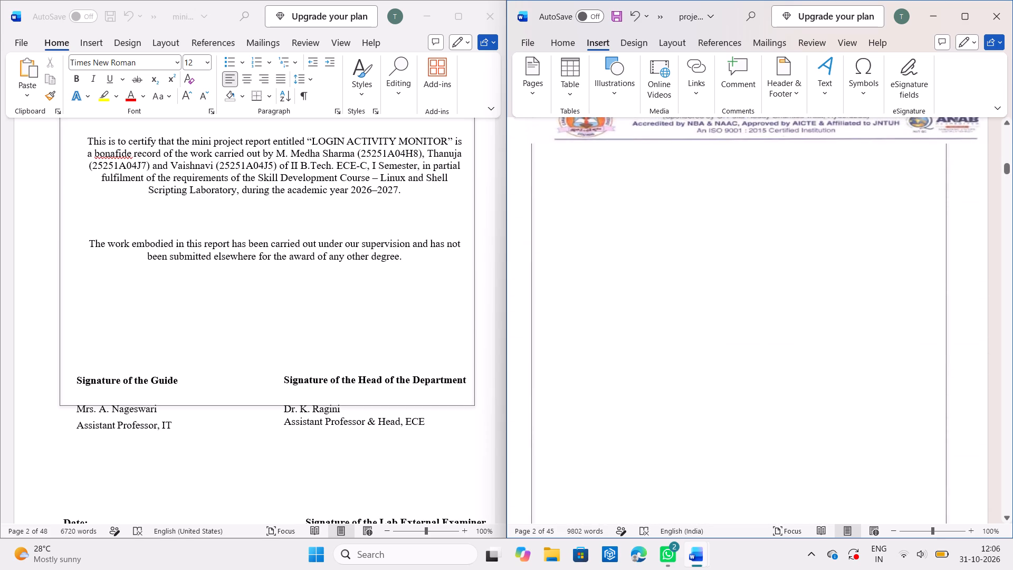
{"action": "left_click", "coordinate": [603, 187]}
{"action": "key", "text": "ctrl+v"}
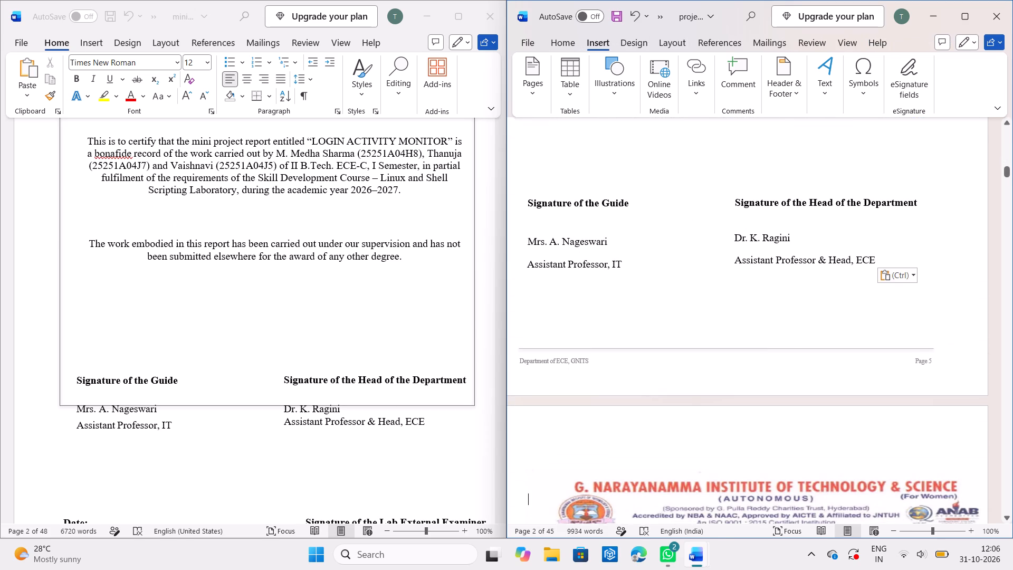
Delete the pasted front pages in project1, from the A MINI PROJECT REPORT title through the bordered banner page to before the original logo cover page.
{"action": "scroll", "coordinate": [603, 187], "scroll_direction": "up", "scroll_amount": 1}
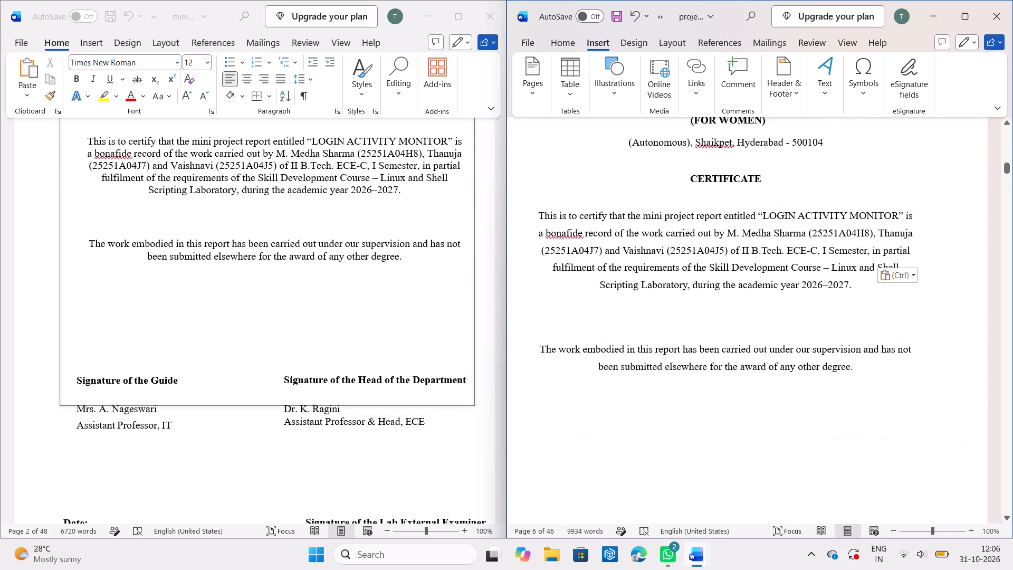
{"action": "scroll", "coordinate": [603, 187], "scroll_direction": "up", "scroll_amount": 14}
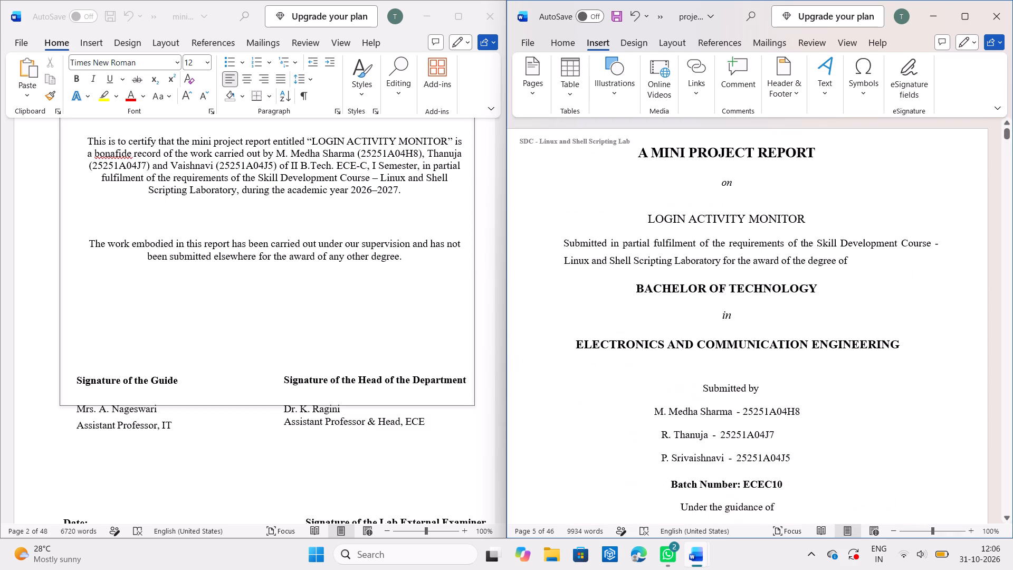
{"action": "scroll", "coordinate": [252, 200], "scroll_direction": "up", "scroll_amount": 10}
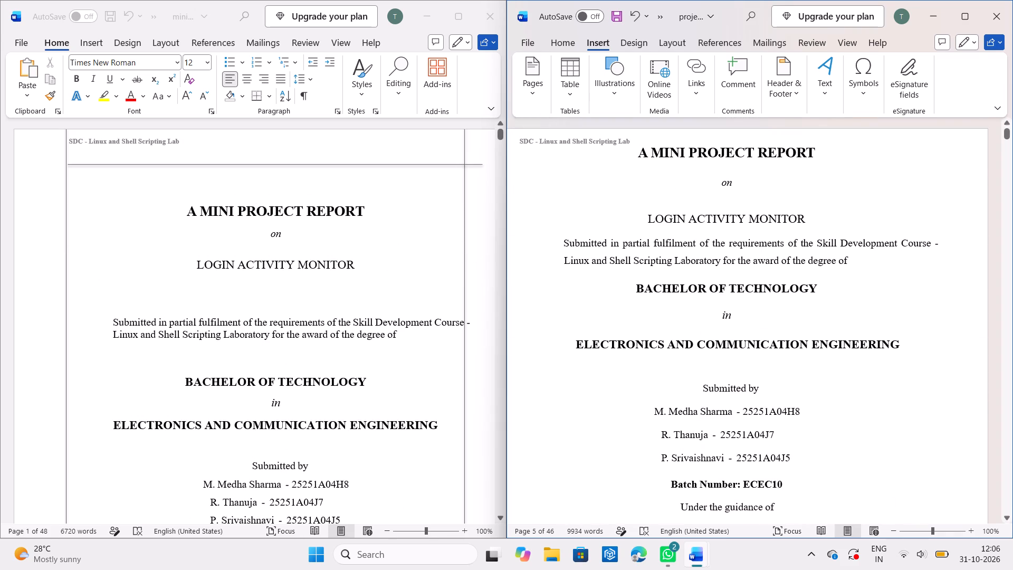
{"action": "left_click_drag", "start_coordinate": [628, 148], "coordinate": [651, 379]}
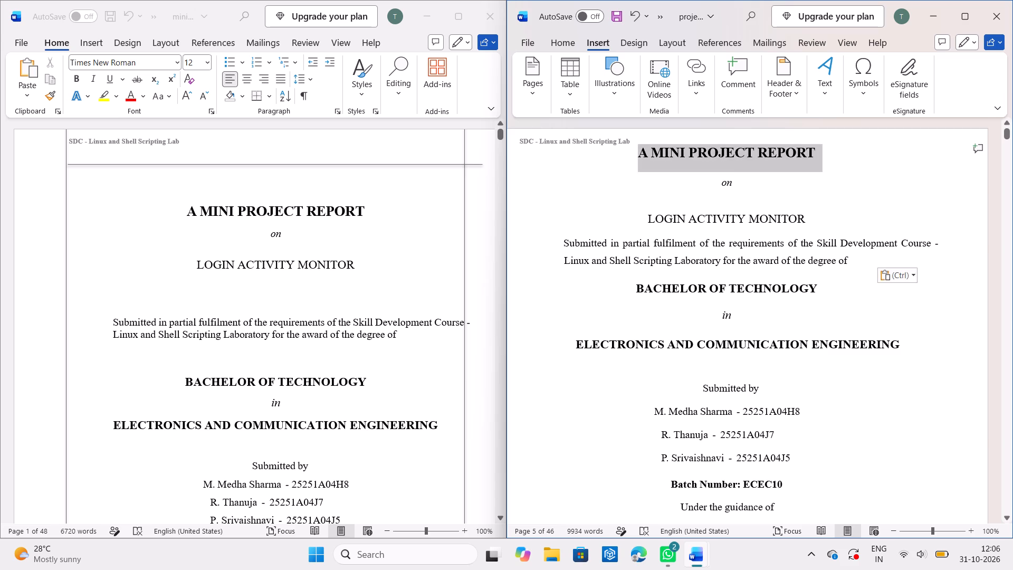
{"action": "left_click_drag", "start_coordinate": [651, 379], "coordinate": [649, 569]}
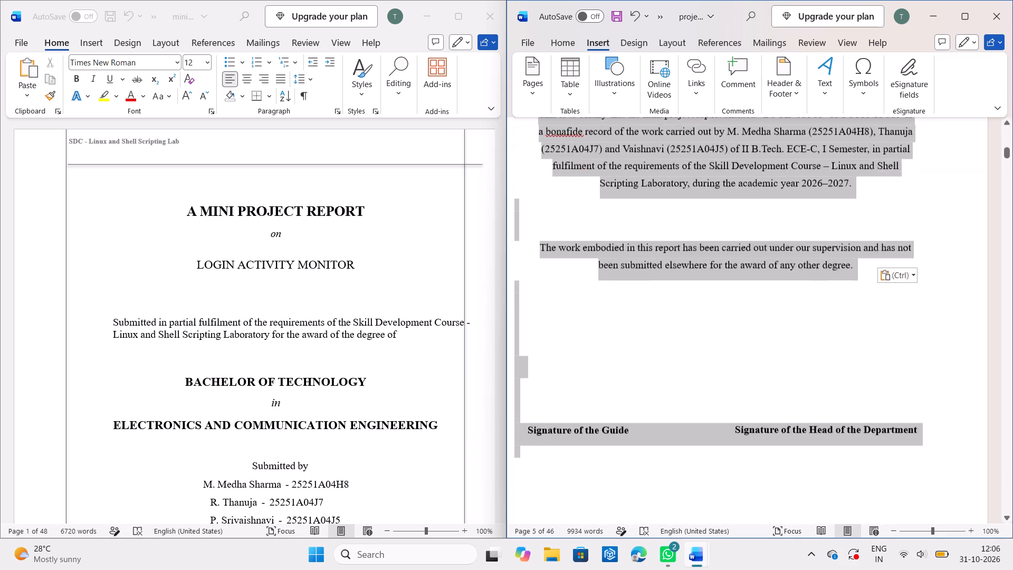
{"action": "left_click_drag", "start_coordinate": [649, 569], "coordinate": [641, 461]}
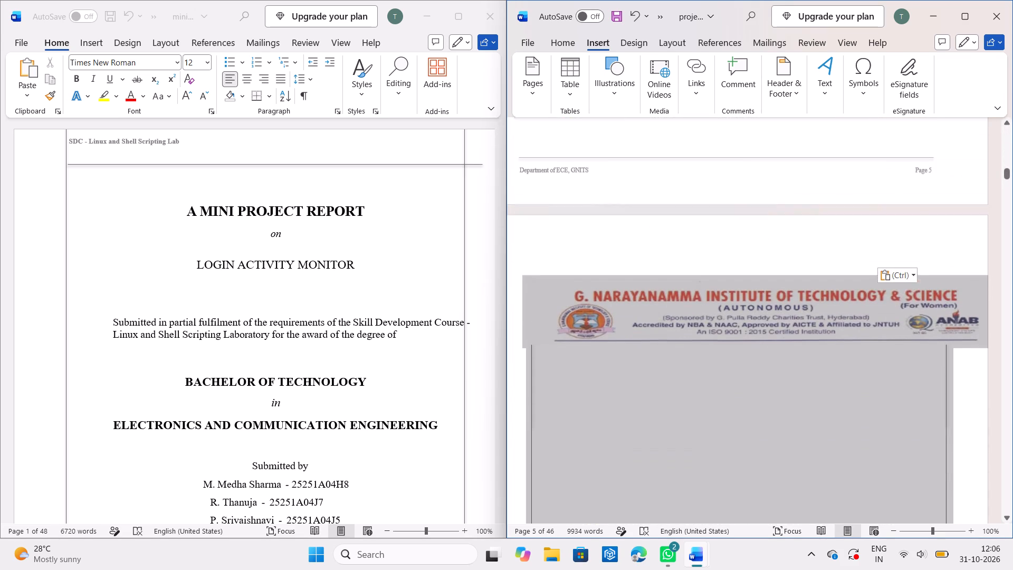
{"action": "left_click_drag", "start_coordinate": [641, 461], "coordinate": [656, 520]}
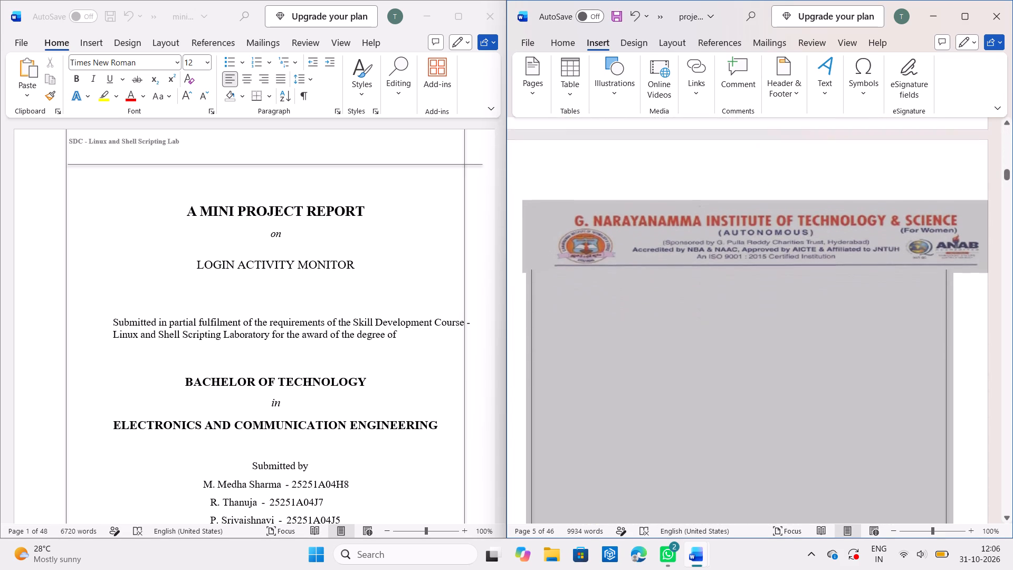
{"action": "left_click_drag", "start_coordinate": [656, 520], "coordinate": [660, 535]}
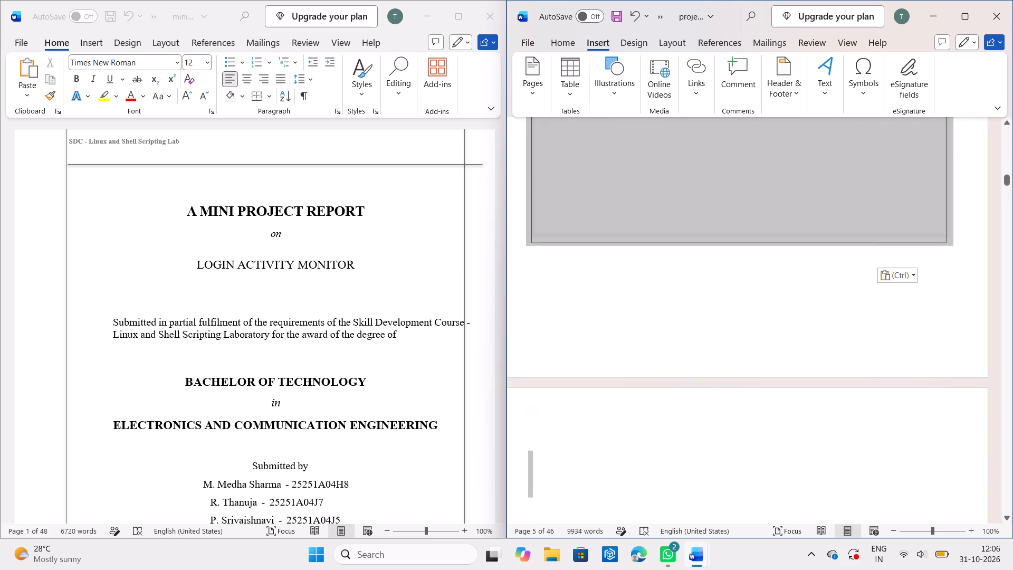
{"action": "left_click_drag", "start_coordinate": [660, 535], "coordinate": [667, 498]}
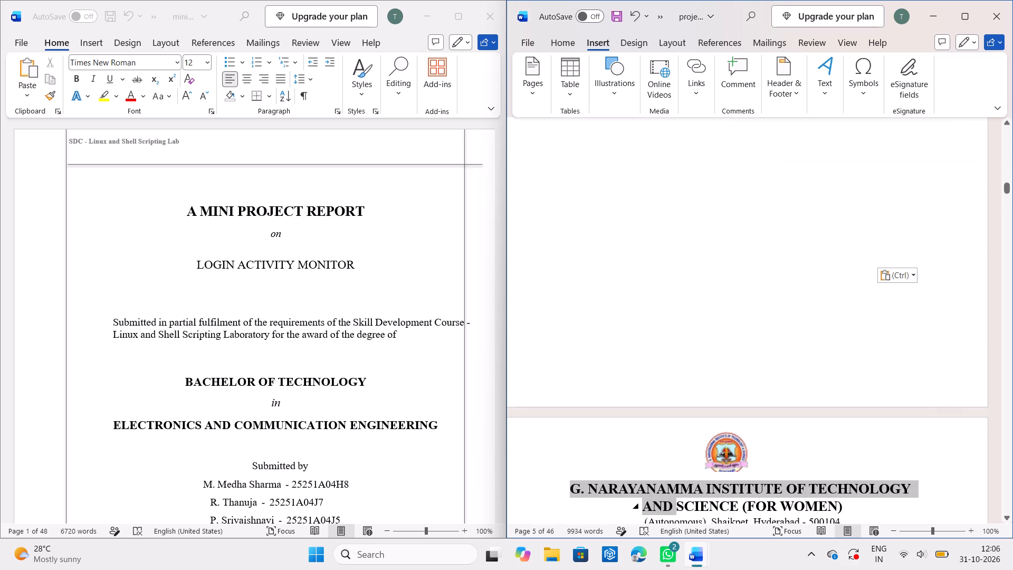
{"action": "left_click_drag", "start_coordinate": [667, 498], "coordinate": [752, 354]}
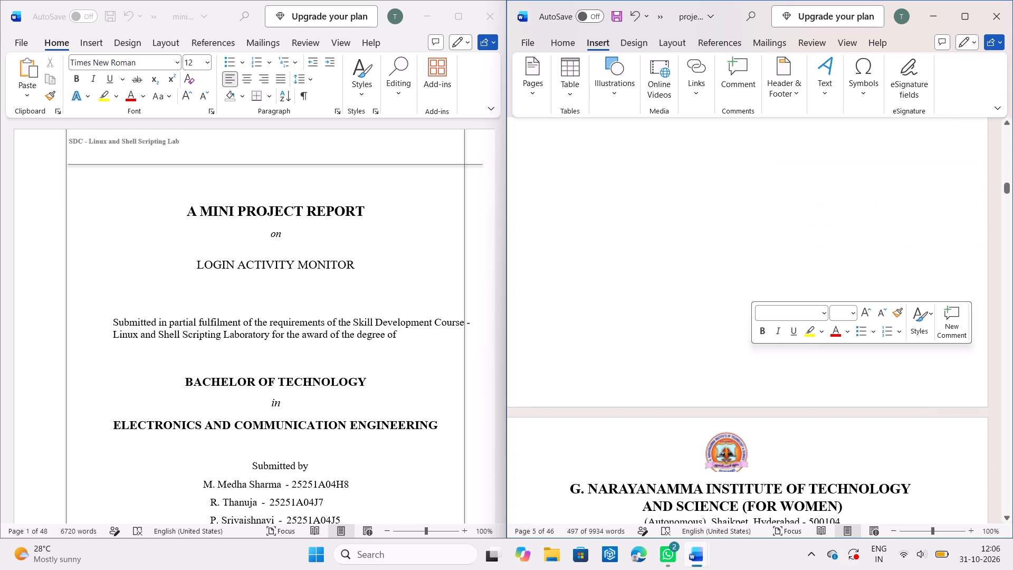
{"action": "key", "text": "BackSpace"}
Examine project1's remaining front pages, including the original cover and certificate, alongside miniproject's cover and certificate pages.
{"action": "scroll", "coordinate": [752, 354], "scroll_direction": "up", "scroll_amount": 3}
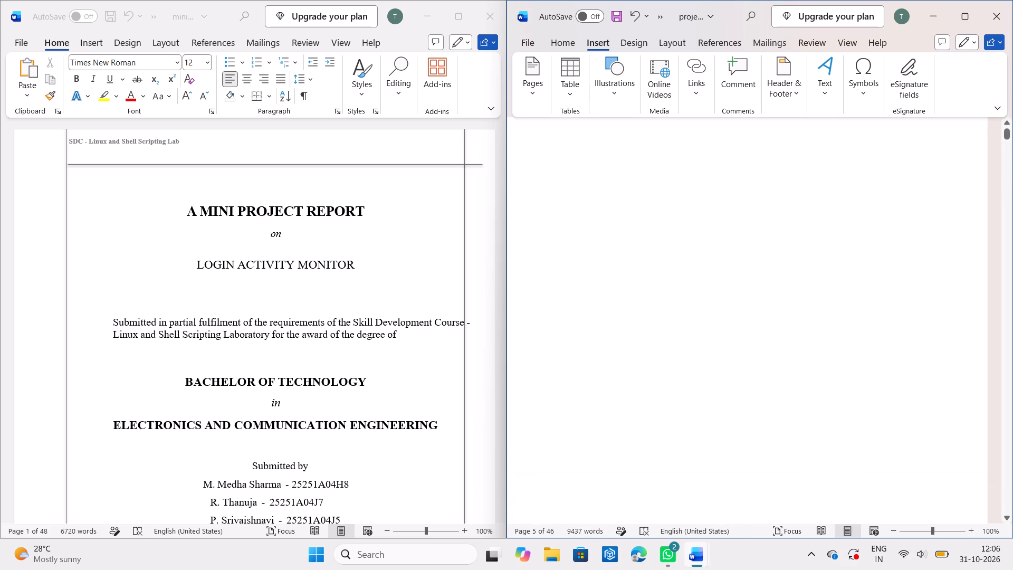
{"action": "scroll", "coordinate": [752, 354], "scroll_direction": "up", "scroll_amount": 2}
{"action": "scroll", "coordinate": [752, 354], "scroll_direction": "down", "scroll_amount": 9}
{"action": "scroll", "coordinate": [752, 354], "scroll_direction": "up", "scroll_amount": 12}
{"action": "scroll", "coordinate": [752, 354], "scroll_direction": "down", "scroll_amount": 6}
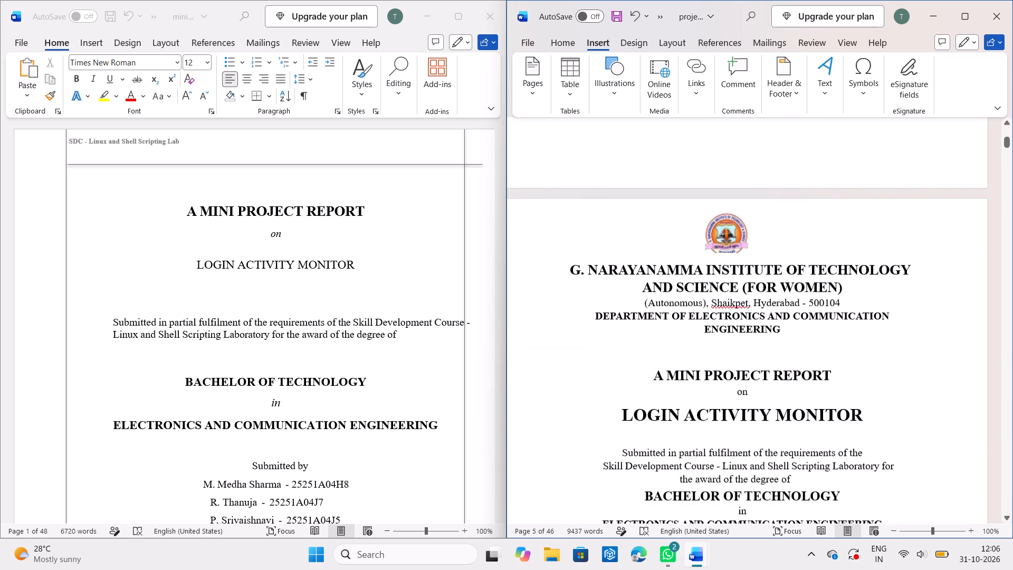
{"action": "scroll", "coordinate": [752, 354], "scroll_direction": "down", "scroll_amount": 1}
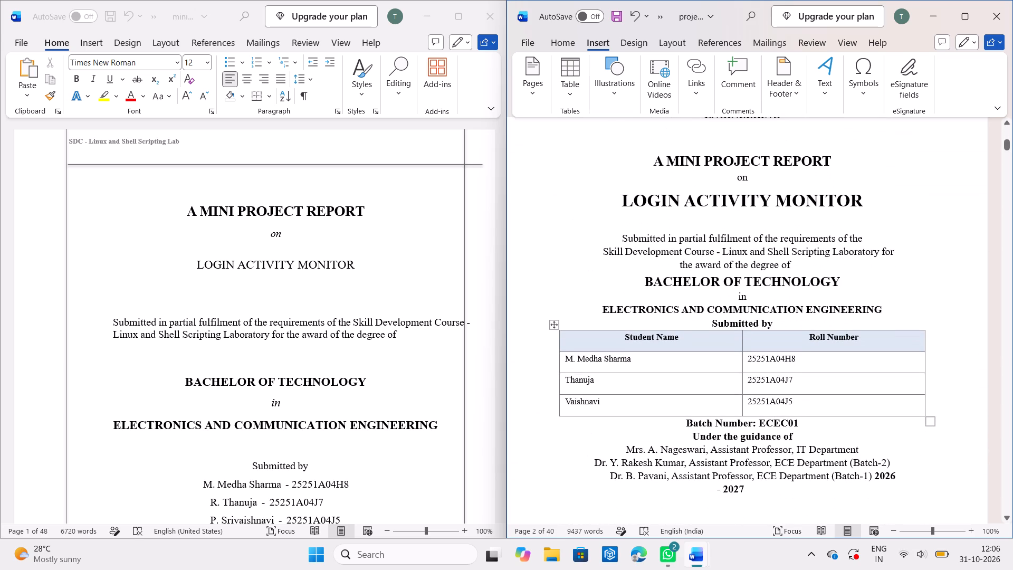
{"action": "scroll", "coordinate": [715, 294], "scroll_direction": "up", "scroll_amount": 2}
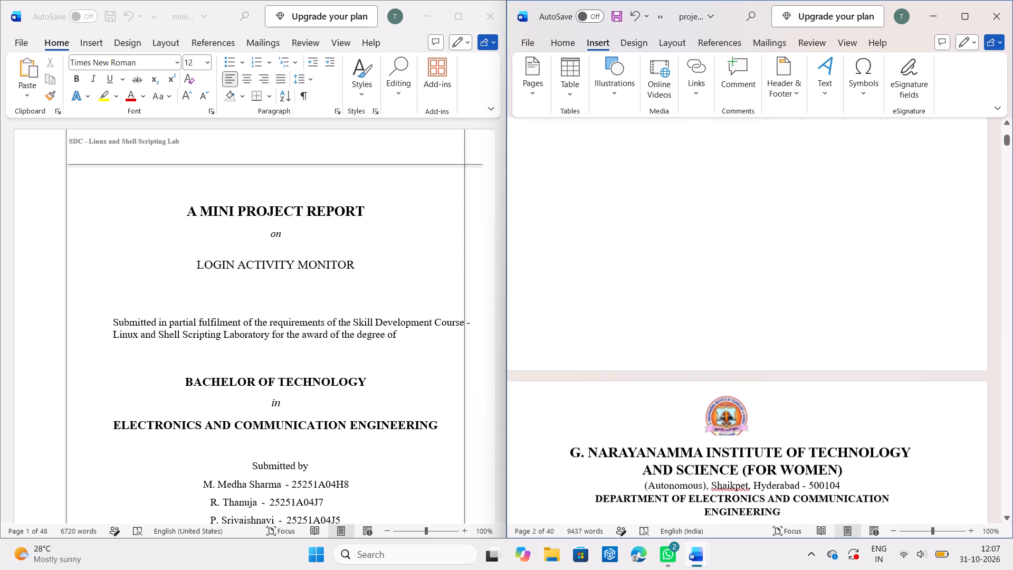
{"action": "scroll", "coordinate": [389, 340], "scroll_direction": "up", "scroll_amount": 1}
{"action": "scroll", "coordinate": [611, 426], "scroll_direction": "down", "scroll_amount": 1}
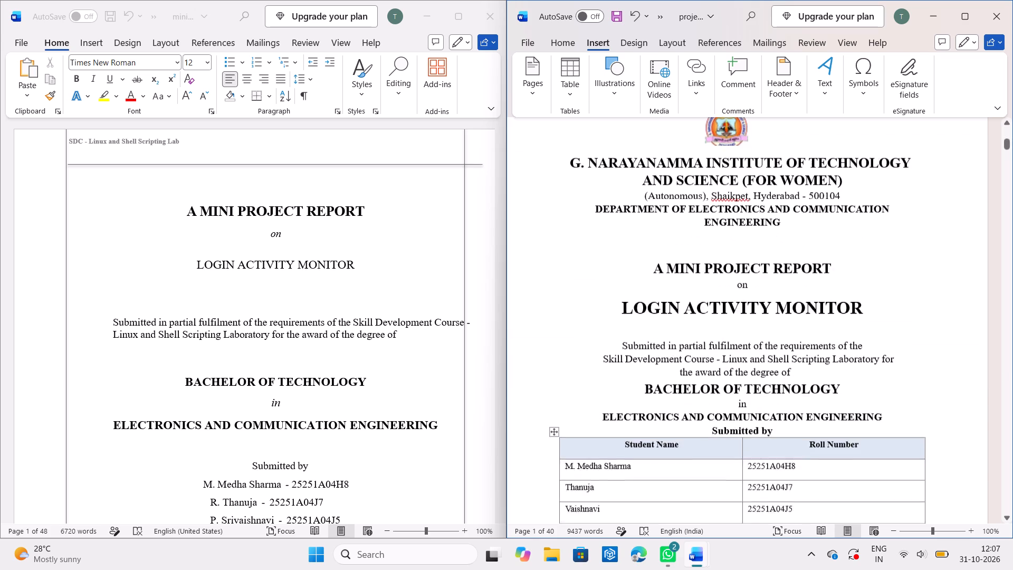
{"action": "scroll", "coordinate": [611, 426], "scroll_direction": "down", "scroll_amount": 2}
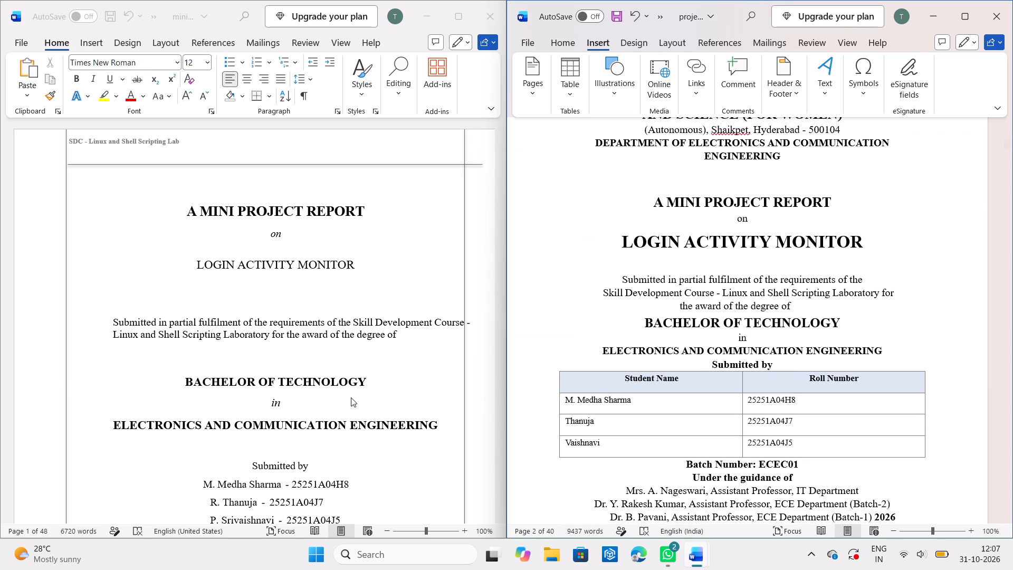
{"action": "scroll", "coordinate": [351, 397], "scroll_direction": "down", "scroll_amount": 1}
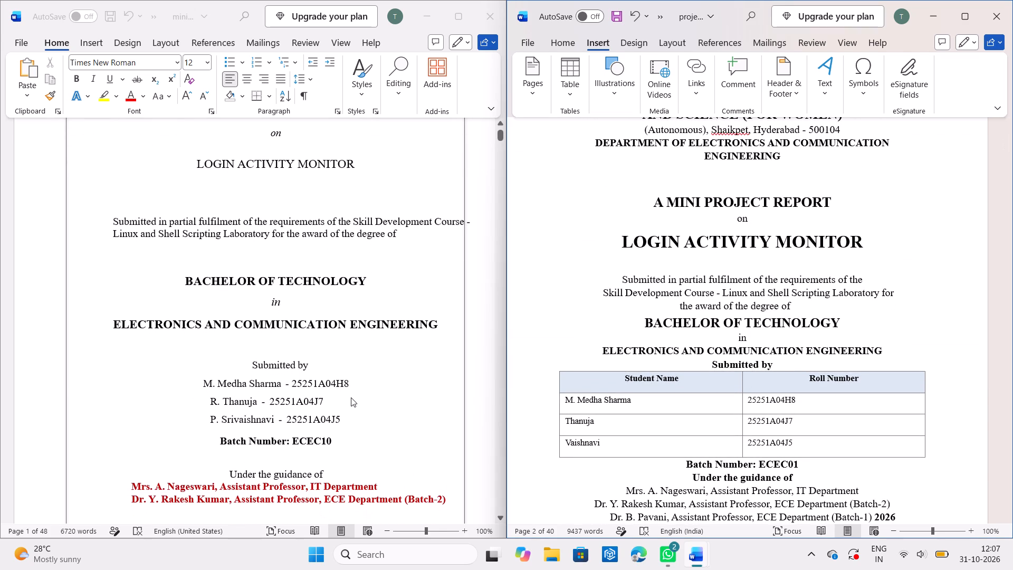
{"action": "scroll", "coordinate": [587, 366], "scroll_direction": "down", "scroll_amount": 1}
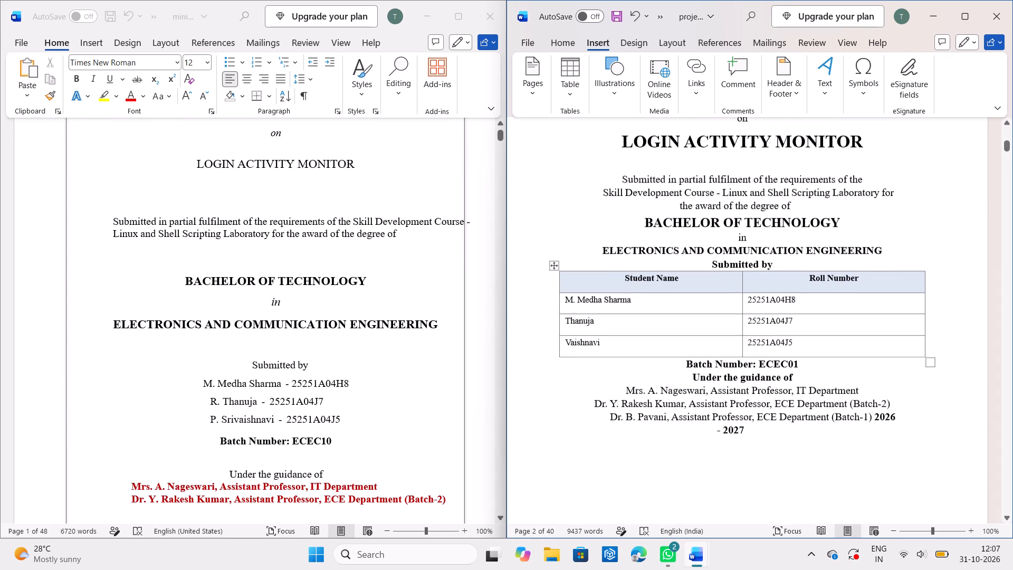
{"action": "scroll", "coordinate": [686, 401], "scroll_direction": "down", "scroll_amount": 3}
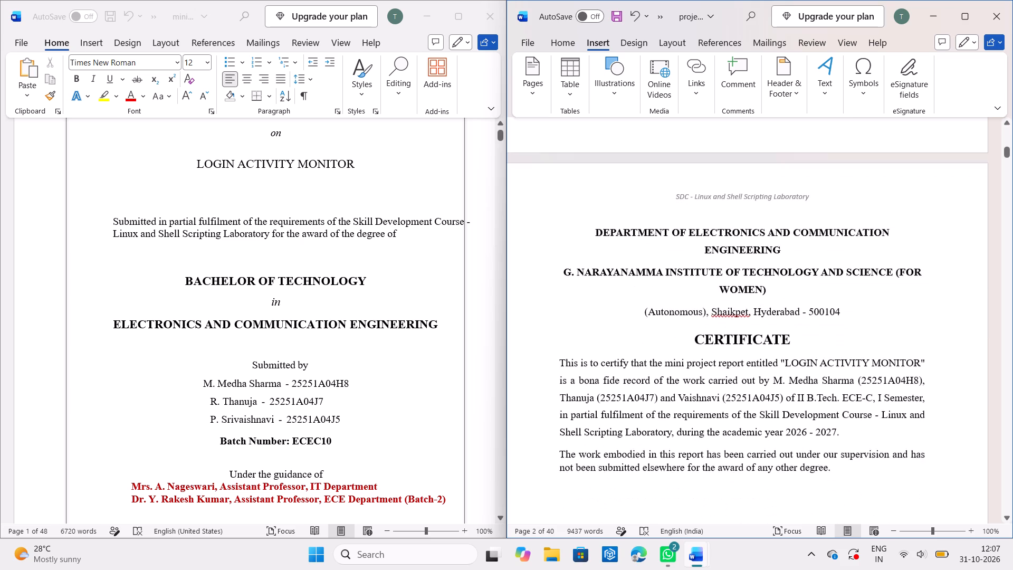
{"action": "scroll", "coordinate": [686, 401], "scroll_direction": "down", "scroll_amount": 1}
{"action": "scroll", "coordinate": [406, 437], "scroll_direction": "down", "scroll_amount": 6}
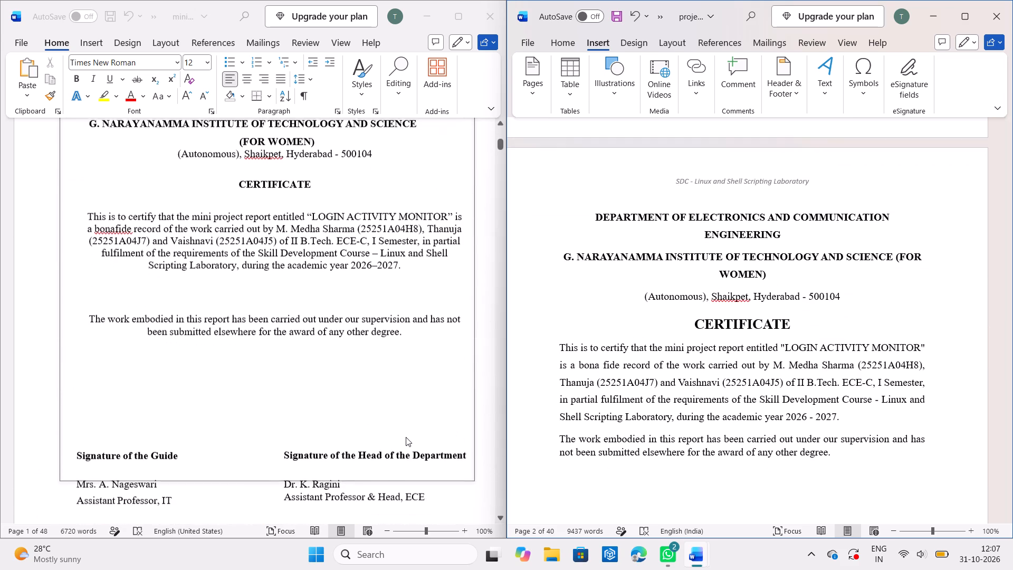
{"action": "scroll", "coordinate": [735, 500], "scroll_direction": "down", "scroll_amount": 1}
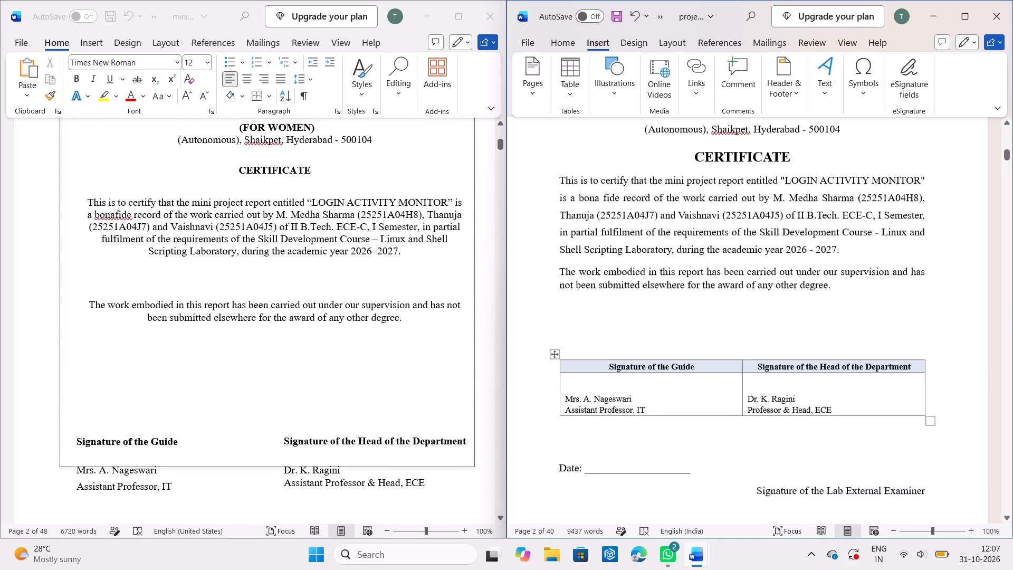
{"action": "scroll", "coordinate": [735, 500], "scroll_direction": "down", "scroll_amount": 2}
{"action": "scroll", "coordinate": [735, 500], "scroll_direction": "up", "scroll_amount": 6}
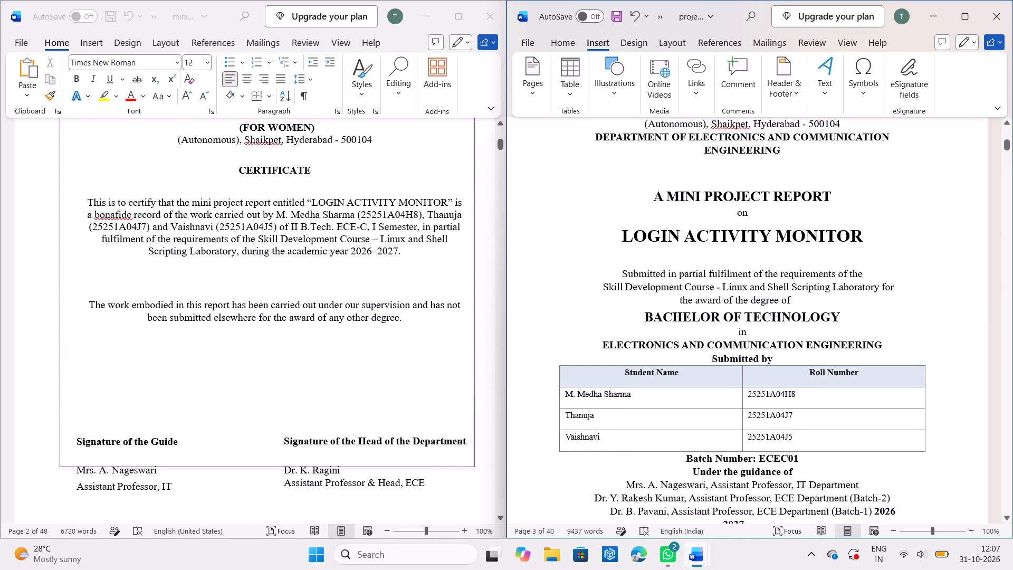
{"action": "scroll", "coordinate": [735, 500], "scroll_direction": "up", "scroll_amount": 3}
{"action": "scroll", "coordinate": [718, 552], "scroll_direction": "down", "scroll_amount": 1}
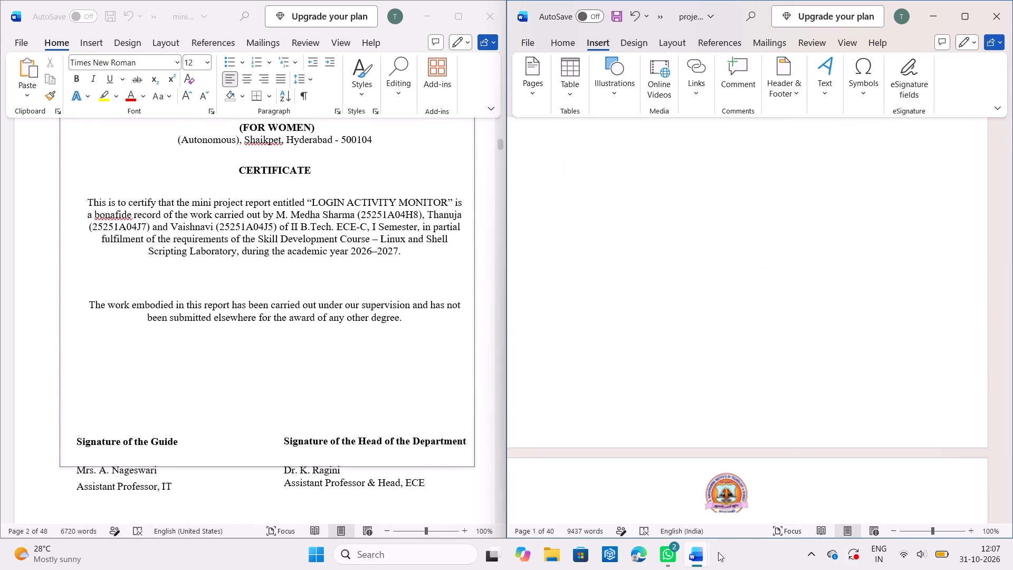
{"action": "scroll", "coordinate": [718, 552], "scroll_direction": "down", "scroll_amount": 1}
Insert two blank pages in miniproject after the signature blocks on the certificate page.
{"action": "left_click", "coordinate": [793, 422]}
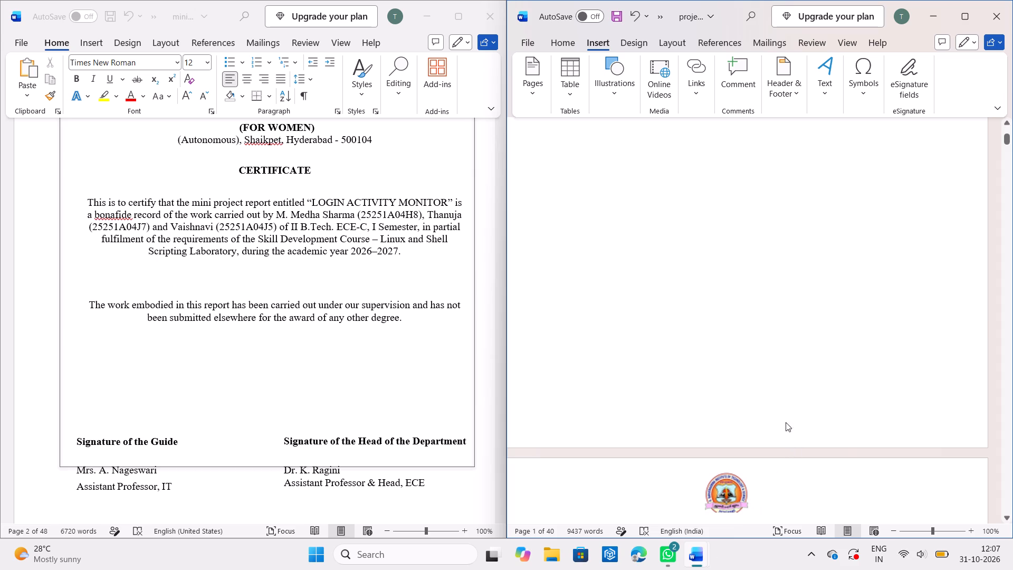
{"action": "left_click", "coordinate": [814, 320]}
{"action": "left_click", "coordinate": [91, 46]}
{"action": "left_click", "coordinate": [98, 35]}
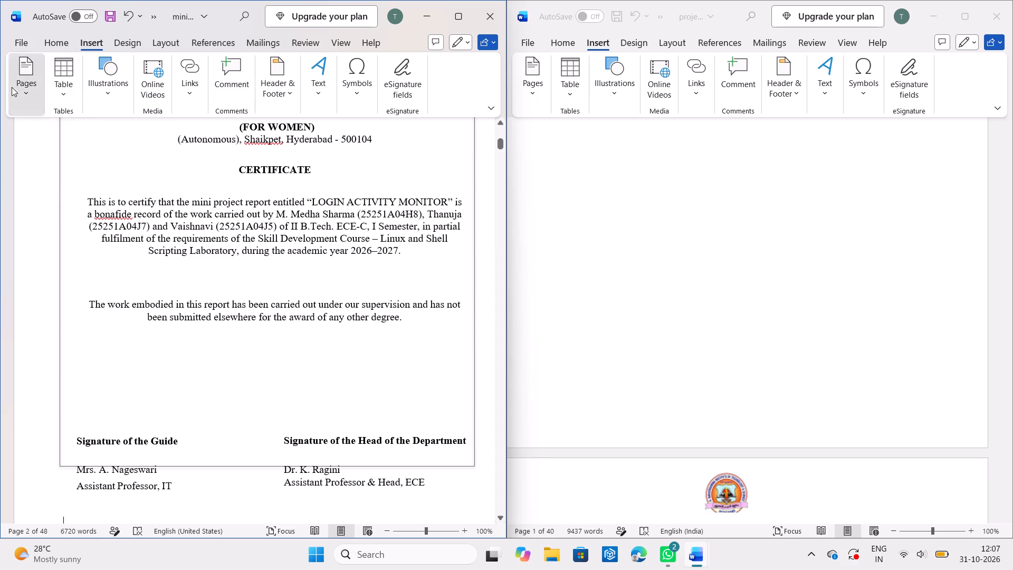
{"action": "left_click", "coordinate": [12, 87]}
{"action": "left_click", "coordinate": [54, 143]}
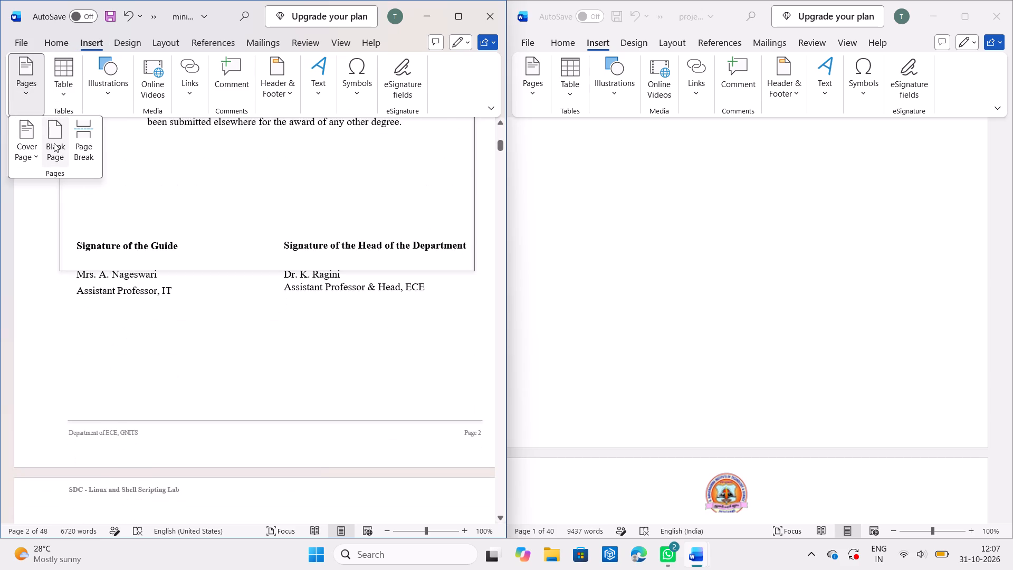
{"action": "left_click", "coordinate": [54, 143]}
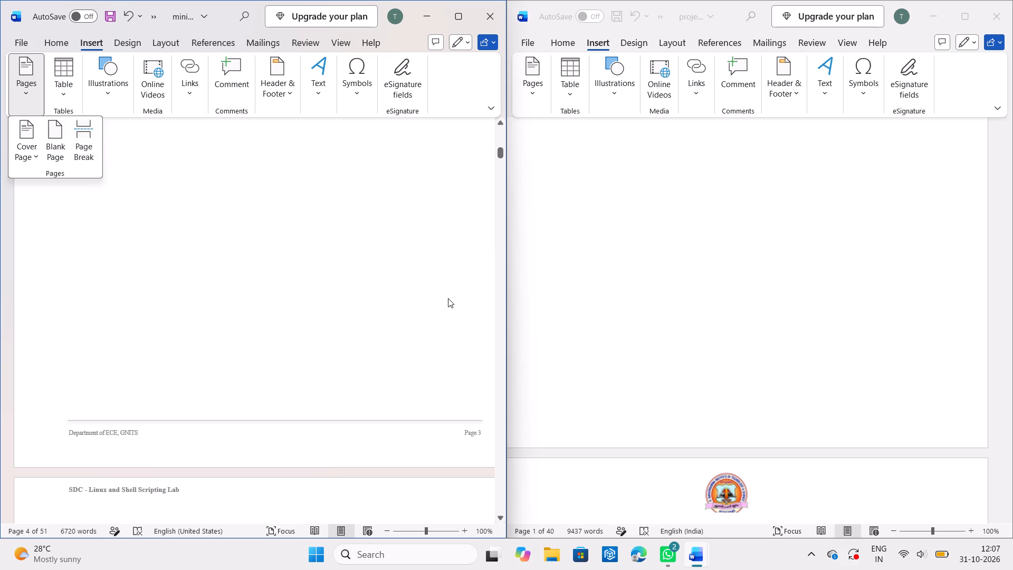
Examine miniproject's front pages, from the certificate's signature blocks back to the cover page title.
{"action": "left_click", "coordinate": [448, 298]}
{"action": "scroll", "coordinate": [448, 298], "scroll_direction": "up", "scroll_amount": 5}
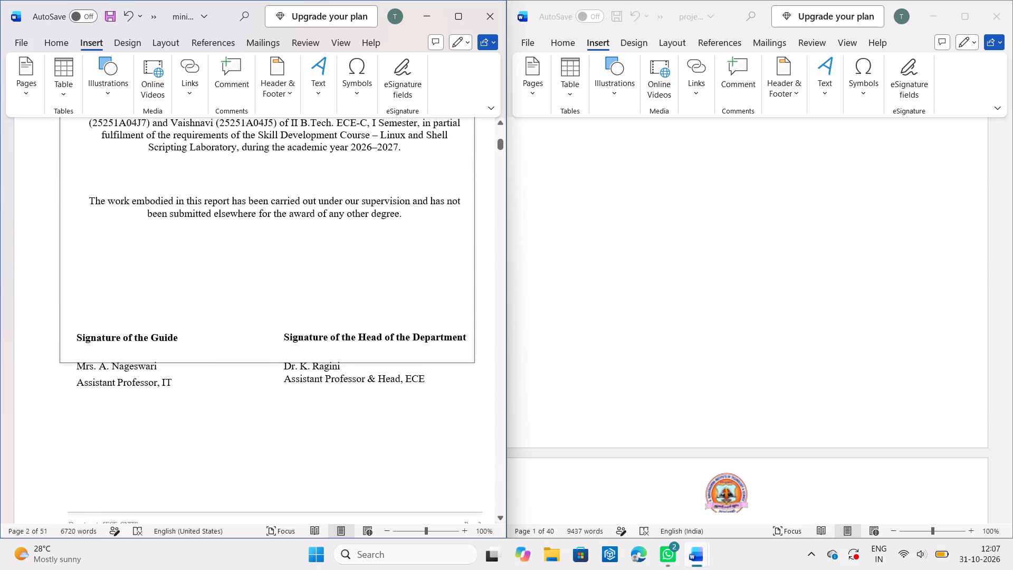
{"action": "scroll", "coordinate": [469, 171], "scroll_direction": "up", "scroll_amount": 19}
{"action": "scroll", "coordinate": [469, 171], "scroll_direction": "down", "scroll_amount": 3}
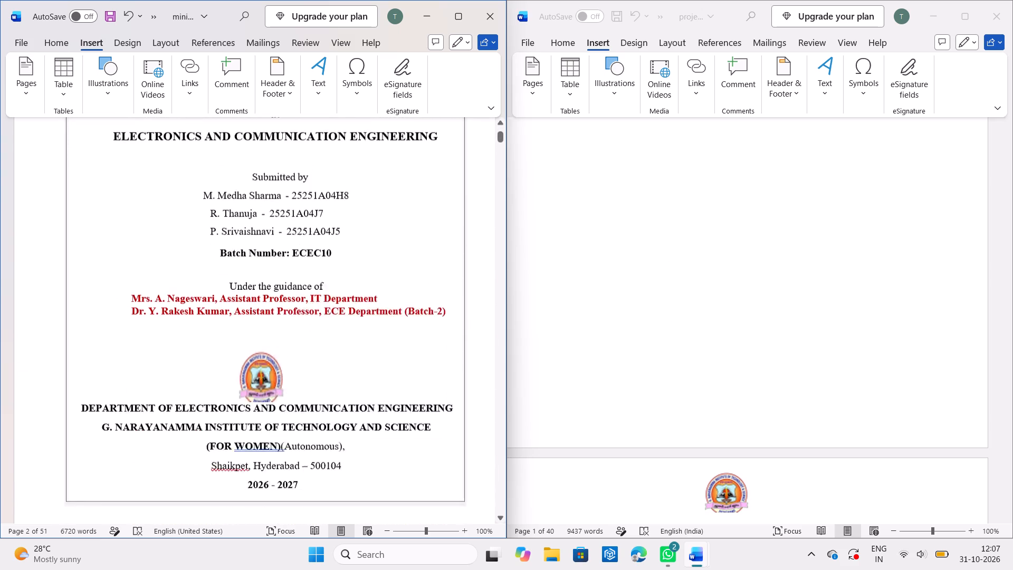
{"action": "scroll", "coordinate": [469, 171], "scroll_direction": "down", "scroll_amount": 2}
{"action": "scroll", "coordinate": [469, 171], "scroll_direction": "up", "scroll_amount": 2}
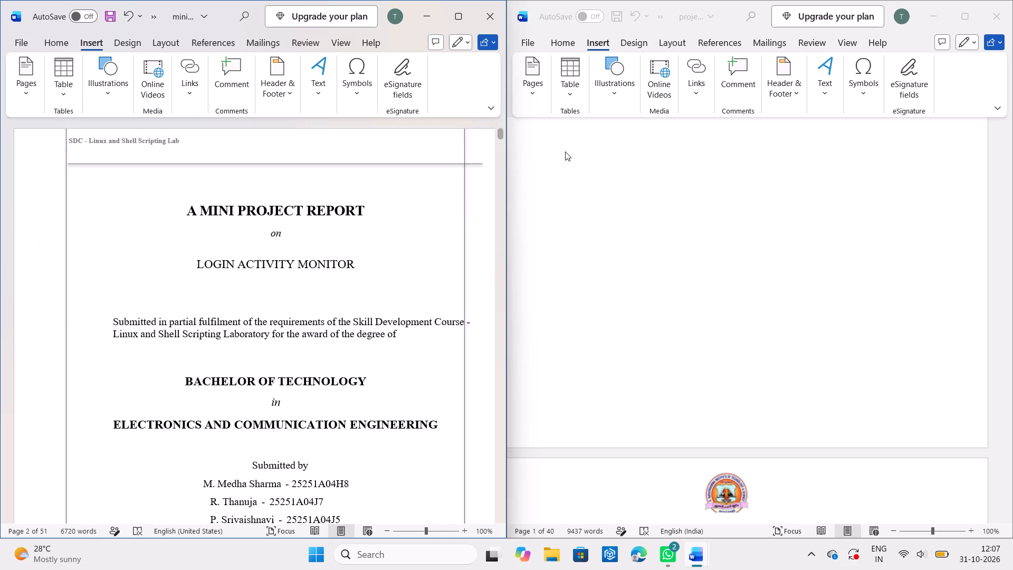
Insert a blank page at the start of project1, before the original logo cover page.
{"action": "left_click", "coordinate": [566, 150]}
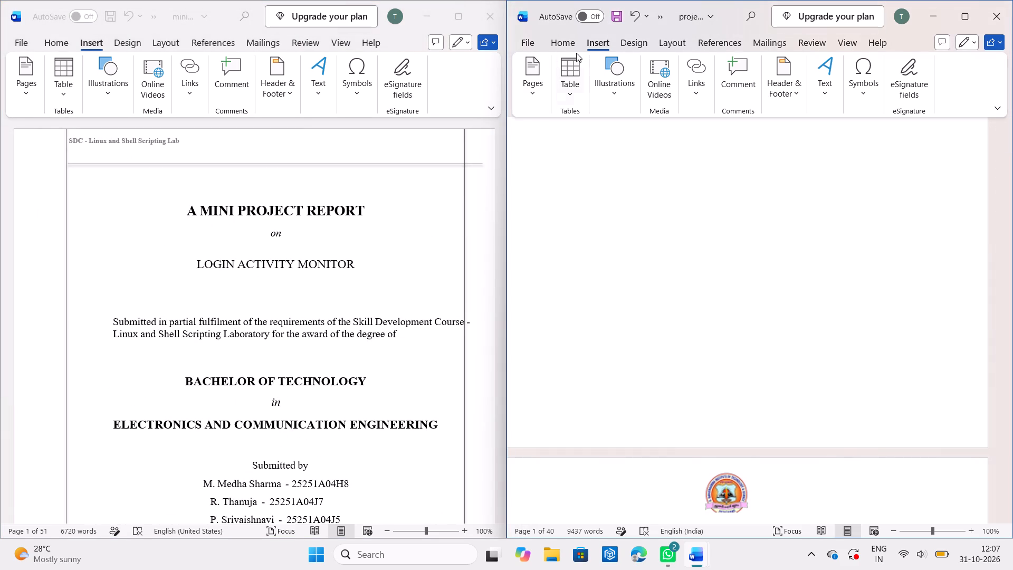
{"action": "left_click", "coordinate": [538, 80]}
{"action": "left_click", "coordinate": [550, 132]}
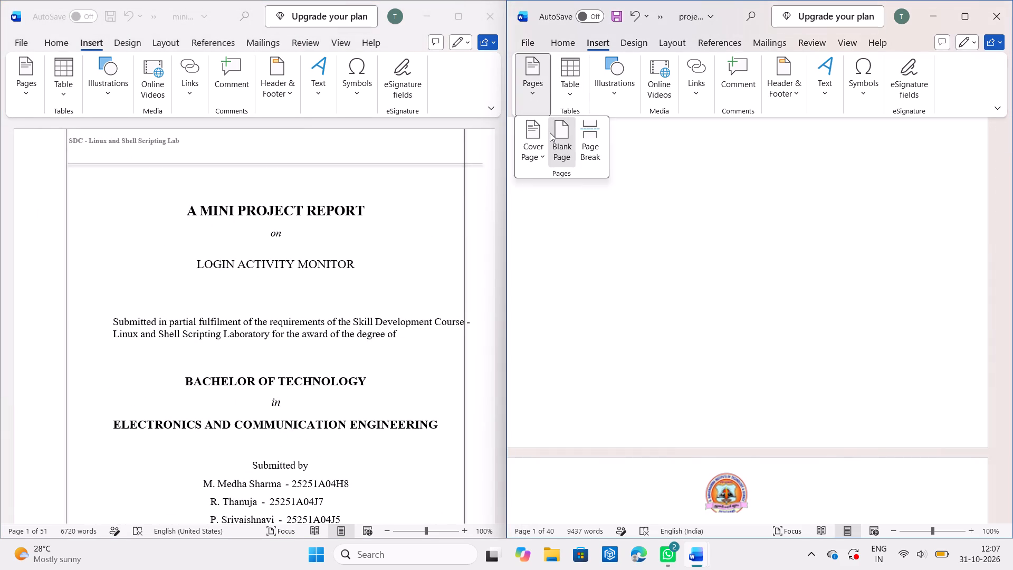
{"action": "scroll", "coordinate": [669, 175], "scroll_direction": "up", "scroll_amount": 12}
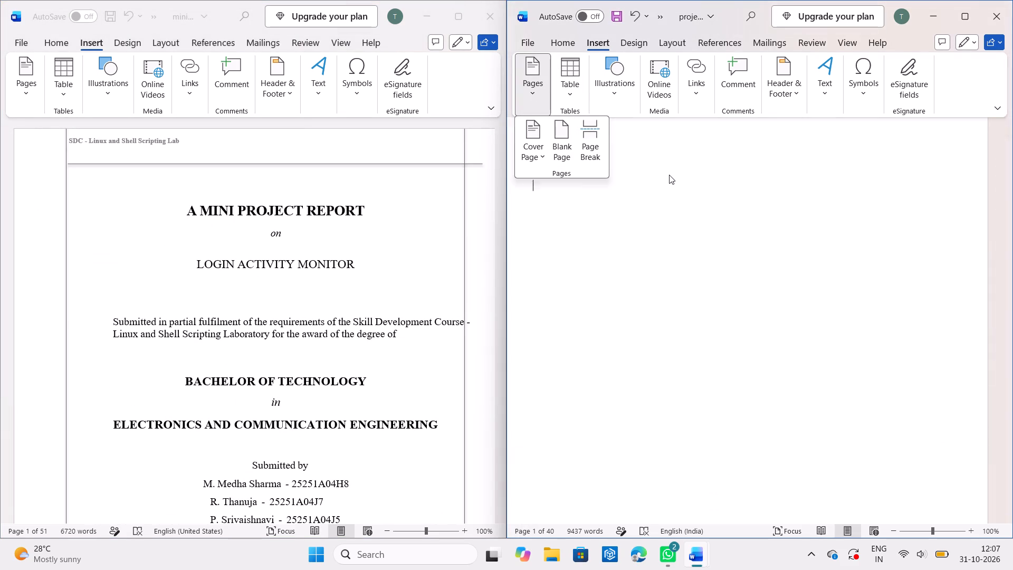
{"action": "scroll", "coordinate": [669, 175], "scroll_direction": "down", "scroll_amount": 6}
{"action": "scroll", "coordinate": [669, 175], "scroll_direction": "up", "scroll_amount": 10}
{"action": "scroll", "coordinate": [669, 175], "scroll_direction": "down", "scroll_amount": 7}
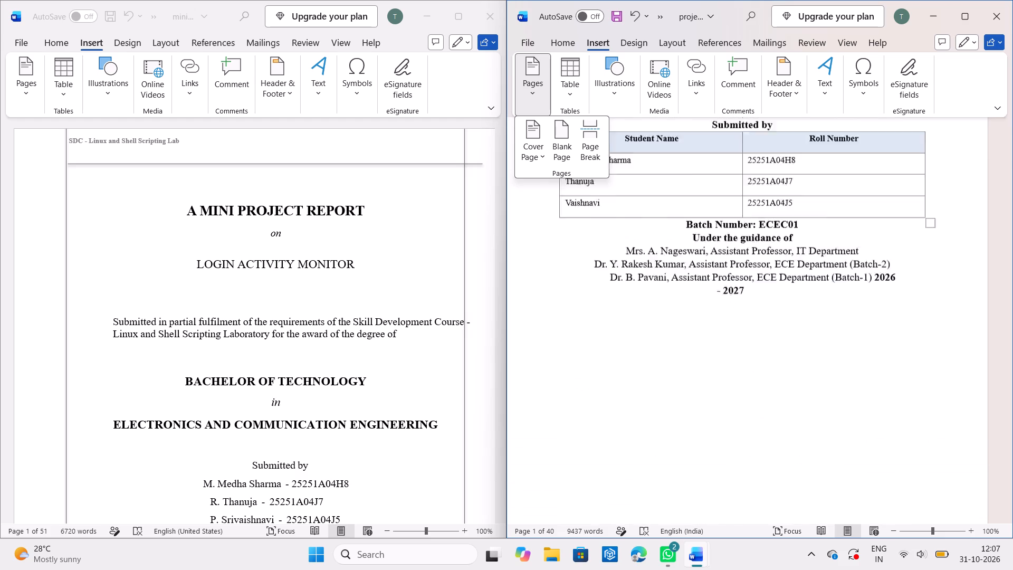
{"action": "scroll", "coordinate": [669, 175], "scroll_direction": "down", "scroll_amount": 1}
{"action": "scroll", "coordinate": [669, 175], "scroll_direction": "up", "scroll_amount": 7}
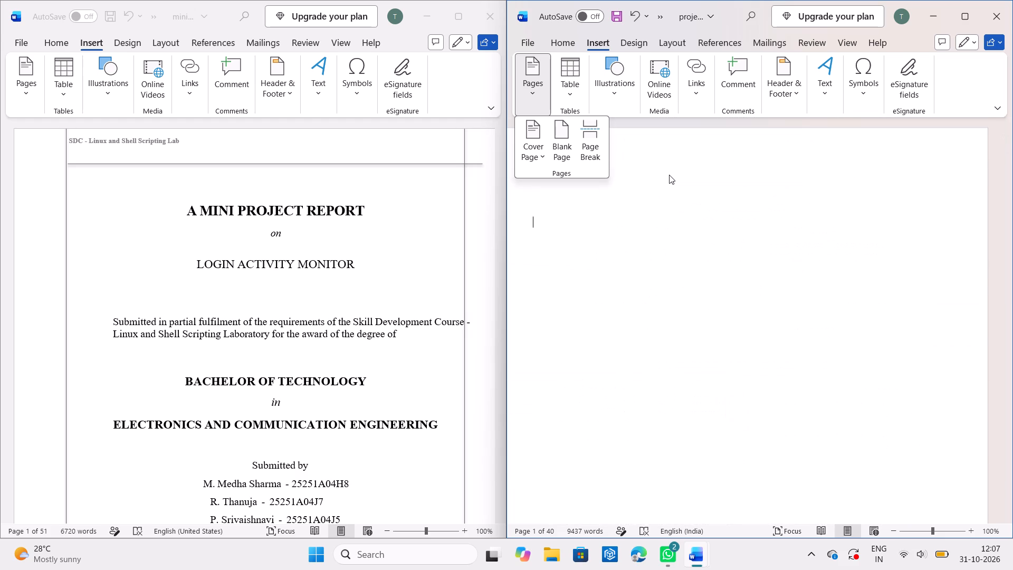
{"action": "left_click", "coordinate": [571, 139]}
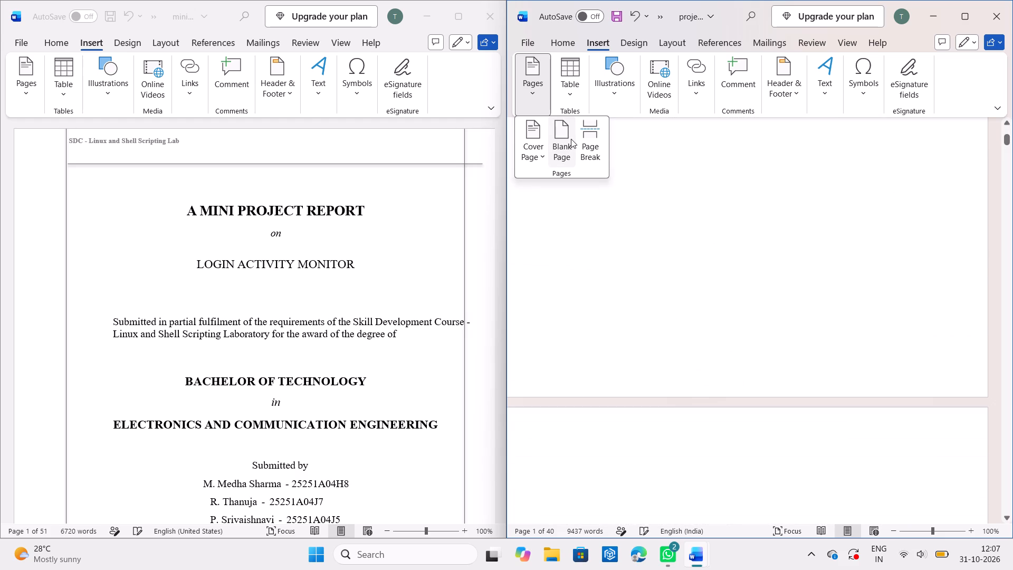
{"action": "scroll", "coordinate": [706, 400], "scroll_direction": "down", "scroll_amount": 6}
{"action": "scroll", "coordinate": [706, 400], "scroll_direction": "up", "scroll_amount": 1}
{"action": "scroll", "coordinate": [706, 400], "scroll_direction": "down", "scroll_amount": 1}
{"action": "scroll", "coordinate": [706, 400], "scroll_direction": "up", "scroll_amount": 1}
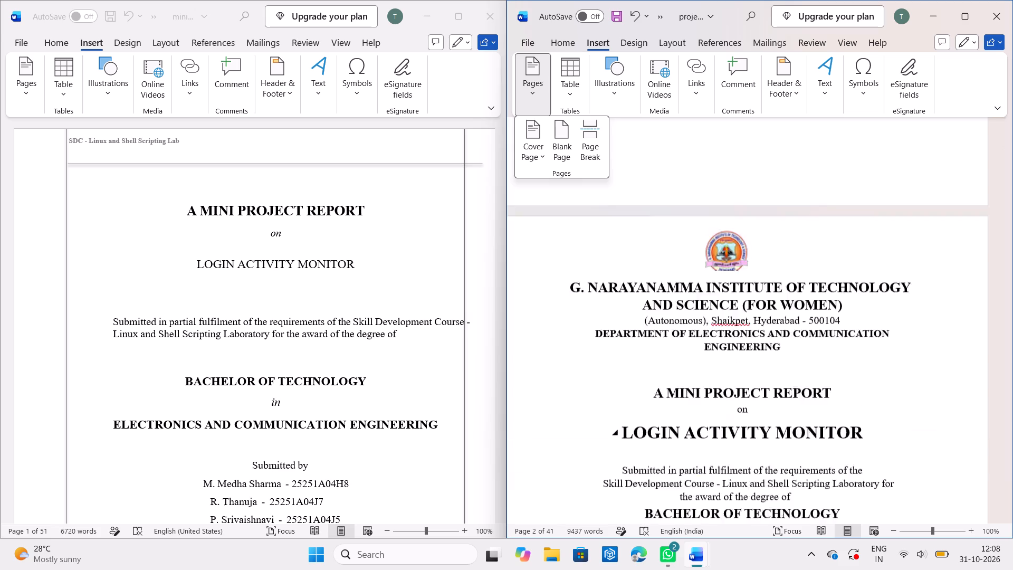
{"action": "scroll", "coordinate": [706, 400], "scroll_direction": "up", "scroll_amount": 1}
{"action": "scroll", "coordinate": [706, 400], "scroll_direction": "down", "scroll_amount": 5}
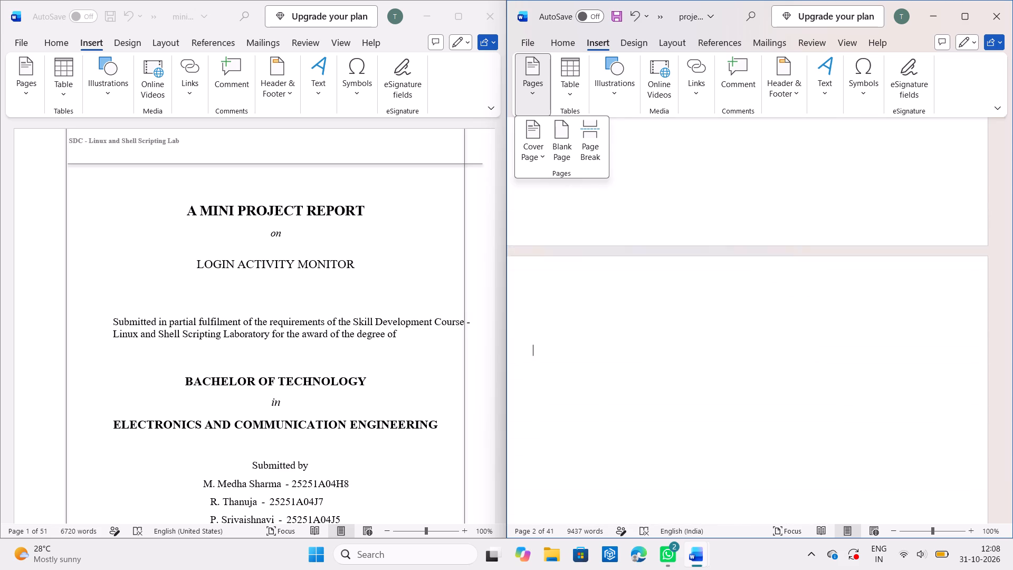
{"action": "scroll", "coordinate": [706, 400], "scroll_direction": "down", "scroll_amount": 1}
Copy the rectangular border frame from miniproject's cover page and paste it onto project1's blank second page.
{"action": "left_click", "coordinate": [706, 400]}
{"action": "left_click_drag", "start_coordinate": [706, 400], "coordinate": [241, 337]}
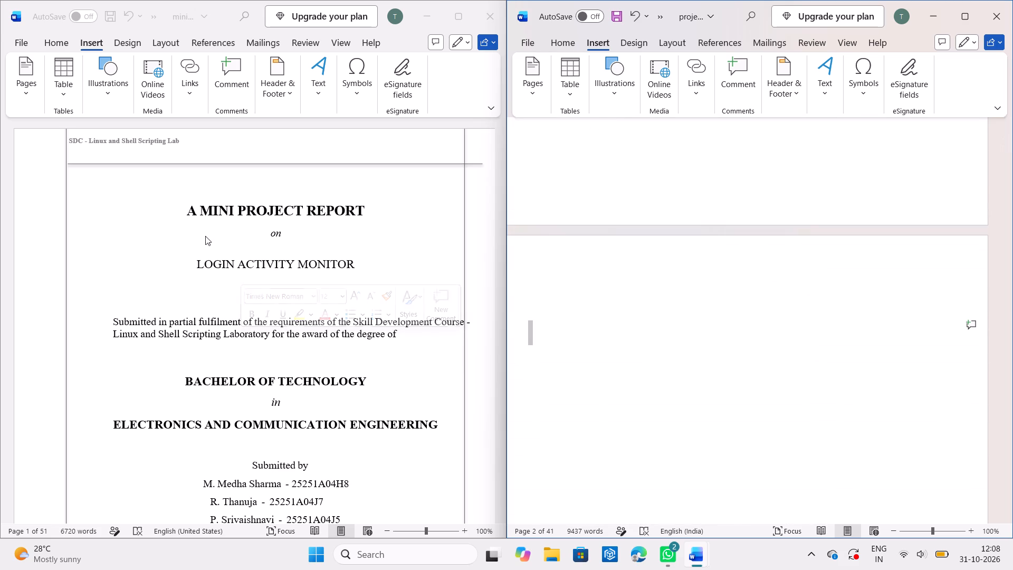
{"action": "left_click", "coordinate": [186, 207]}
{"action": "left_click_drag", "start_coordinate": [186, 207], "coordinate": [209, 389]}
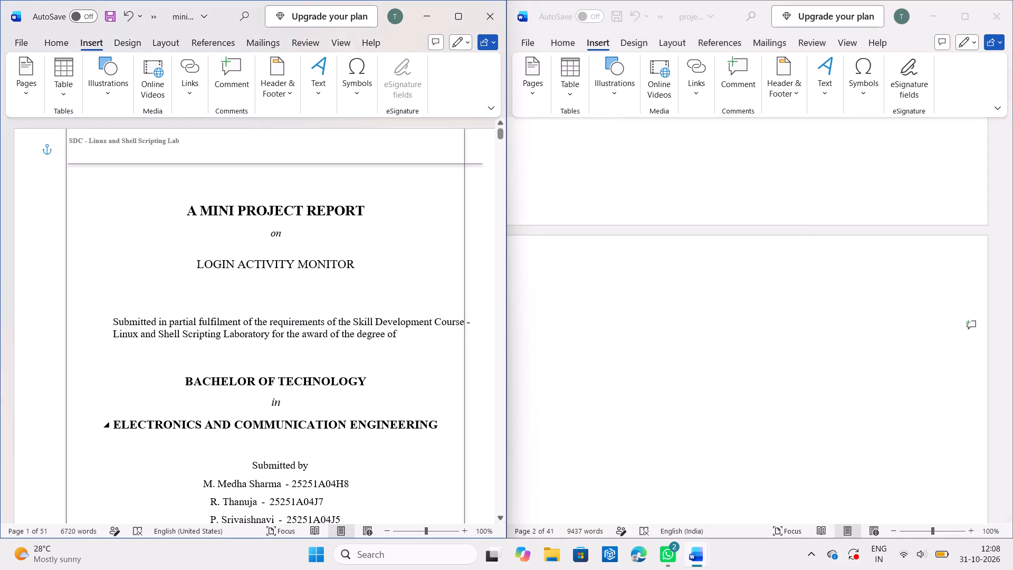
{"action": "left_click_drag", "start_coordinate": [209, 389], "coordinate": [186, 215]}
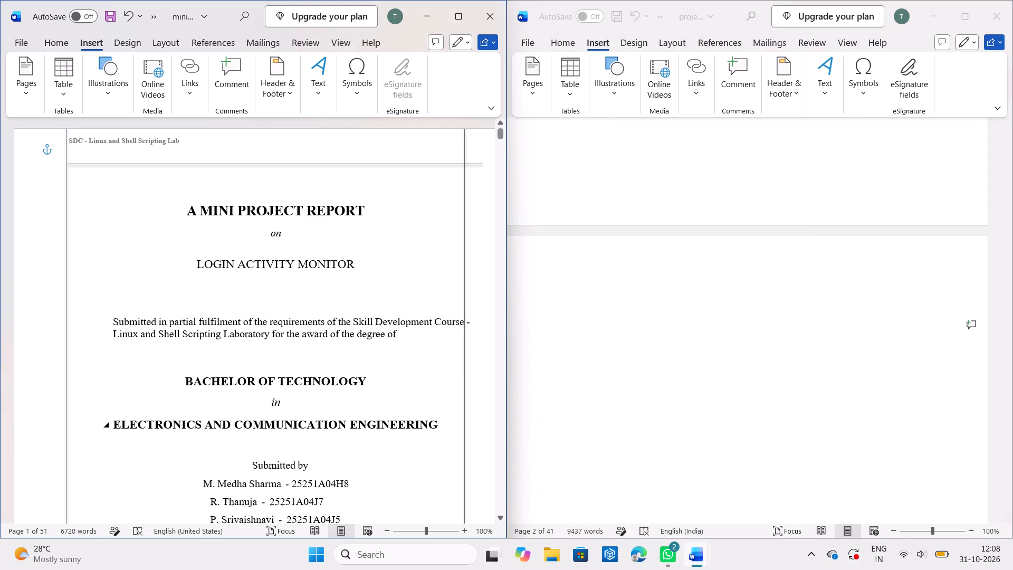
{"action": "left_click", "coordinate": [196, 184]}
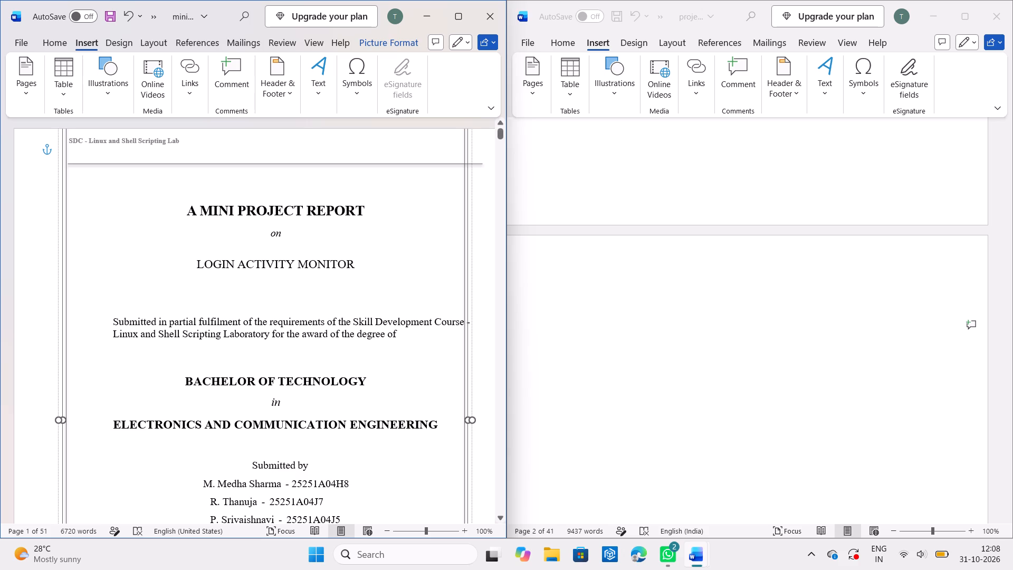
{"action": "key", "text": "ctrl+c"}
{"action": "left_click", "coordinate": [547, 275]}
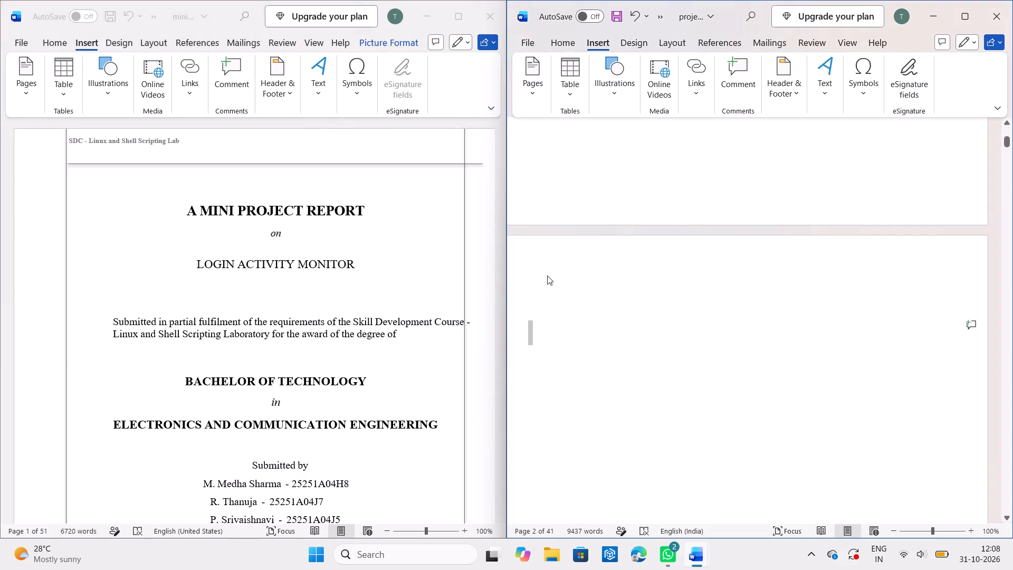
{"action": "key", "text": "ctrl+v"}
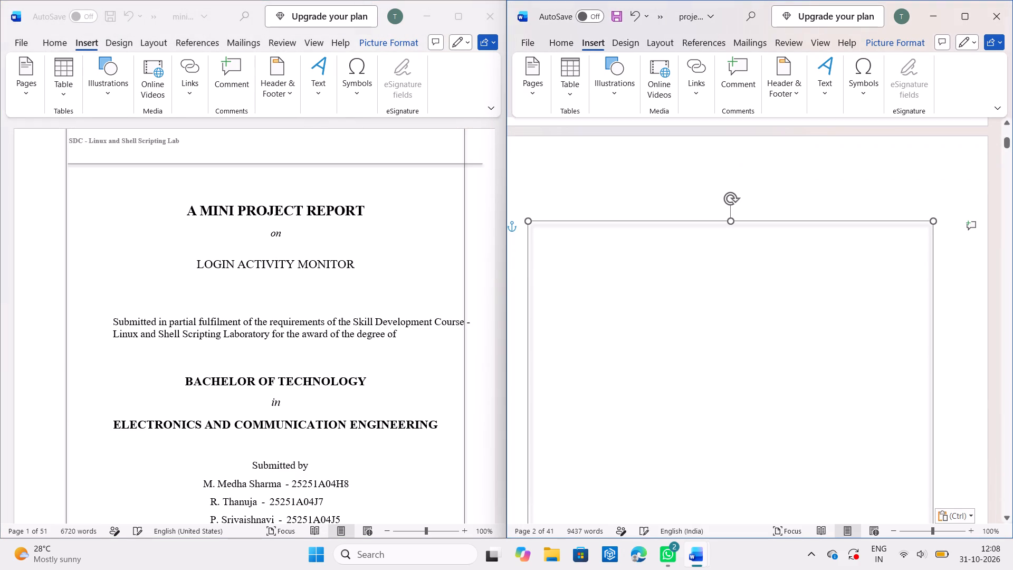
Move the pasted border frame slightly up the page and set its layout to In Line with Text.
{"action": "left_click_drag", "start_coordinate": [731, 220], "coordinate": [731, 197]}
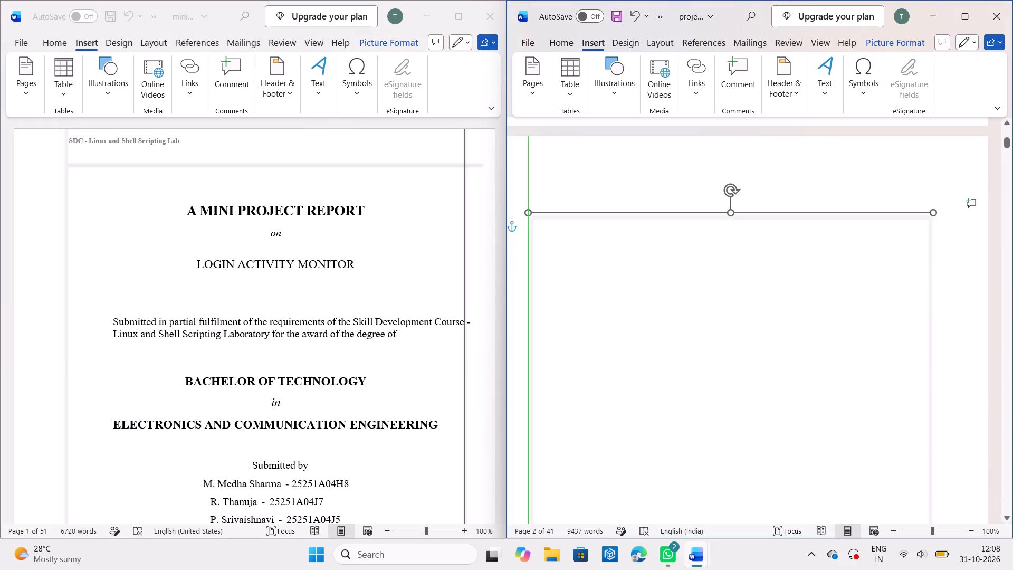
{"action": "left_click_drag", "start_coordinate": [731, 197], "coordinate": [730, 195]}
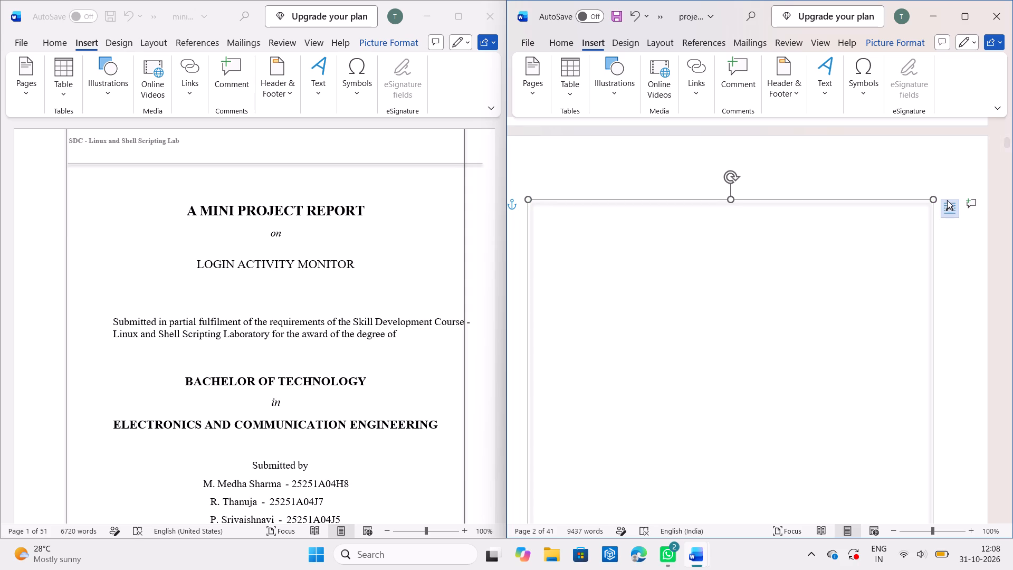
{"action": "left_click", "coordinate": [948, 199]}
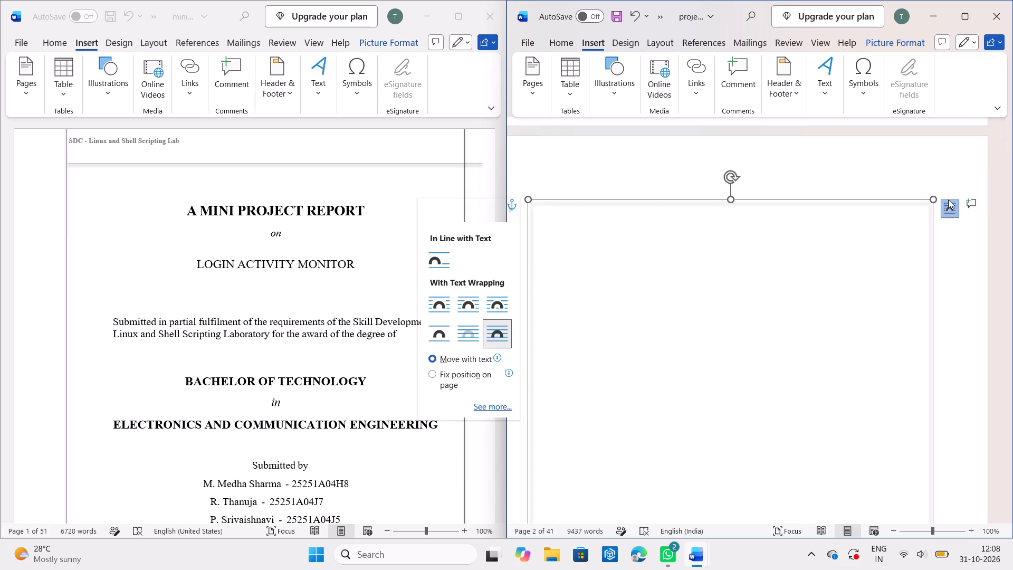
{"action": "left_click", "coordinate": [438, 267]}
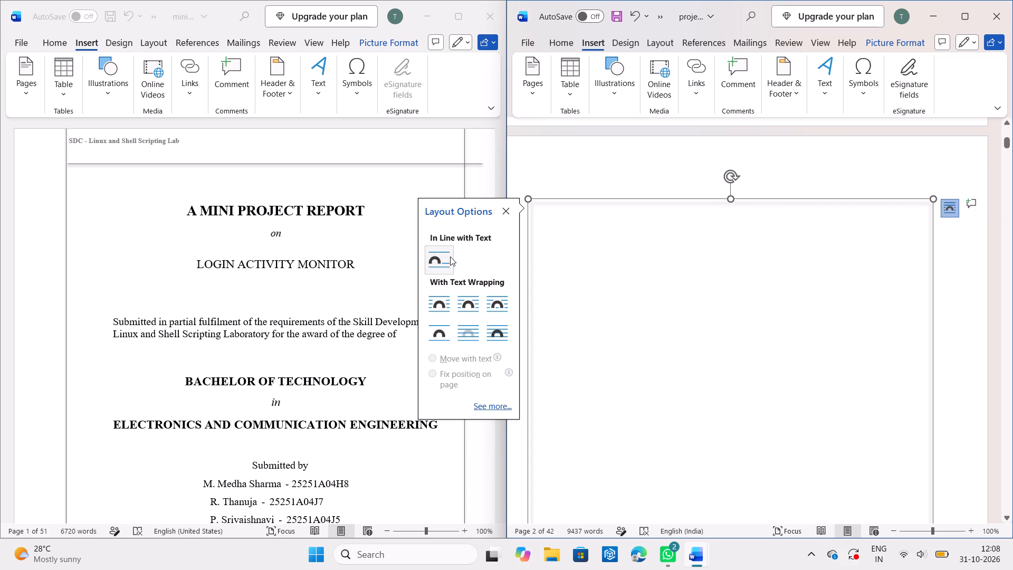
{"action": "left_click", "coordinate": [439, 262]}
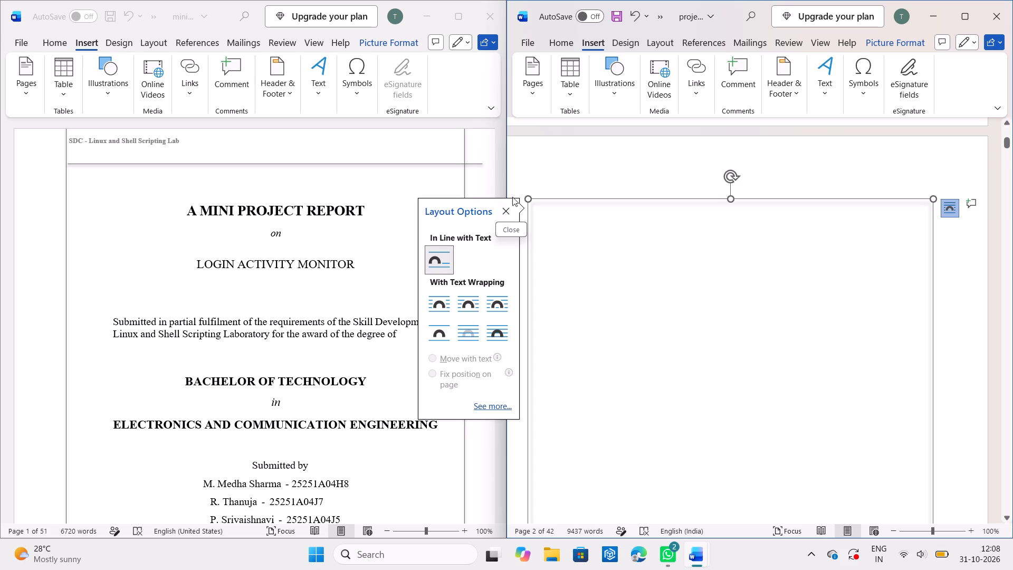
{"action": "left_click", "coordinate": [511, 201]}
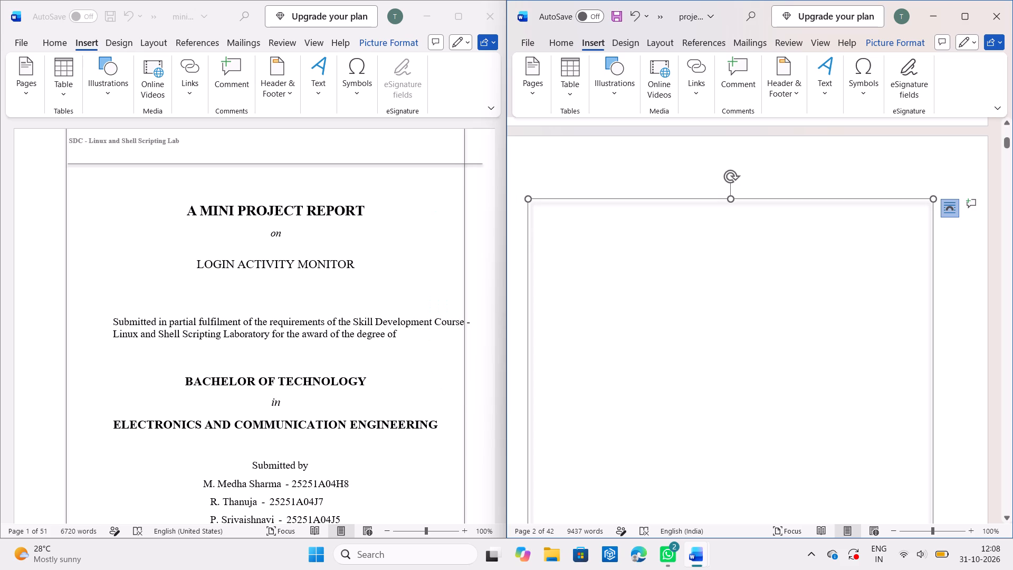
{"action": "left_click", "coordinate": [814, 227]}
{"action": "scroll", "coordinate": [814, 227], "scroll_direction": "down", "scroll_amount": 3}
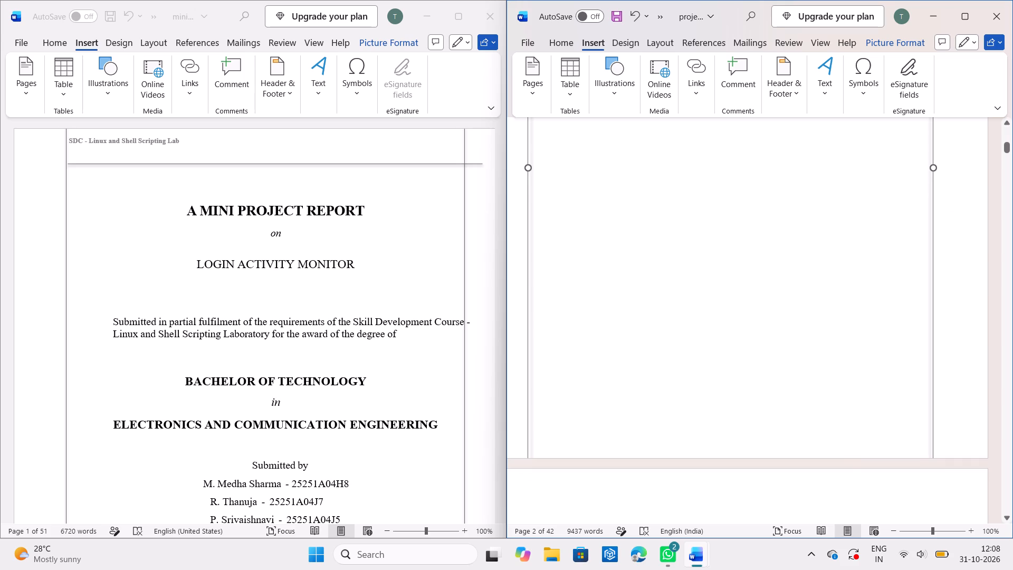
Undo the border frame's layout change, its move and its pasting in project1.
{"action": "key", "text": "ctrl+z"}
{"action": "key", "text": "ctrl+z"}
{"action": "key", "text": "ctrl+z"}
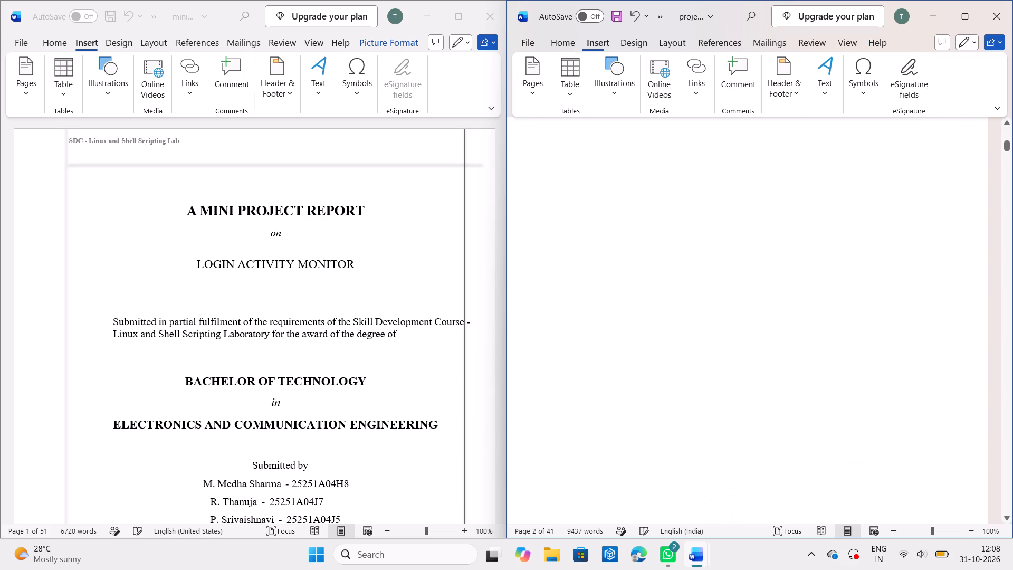
Copy miniproject's cover content from A MINI PROJECT REPORT through 2026 - 2027 and paste it onto project1's blank second page.
{"action": "scroll", "coordinate": [814, 227], "scroll_direction": "up", "scroll_amount": 18}
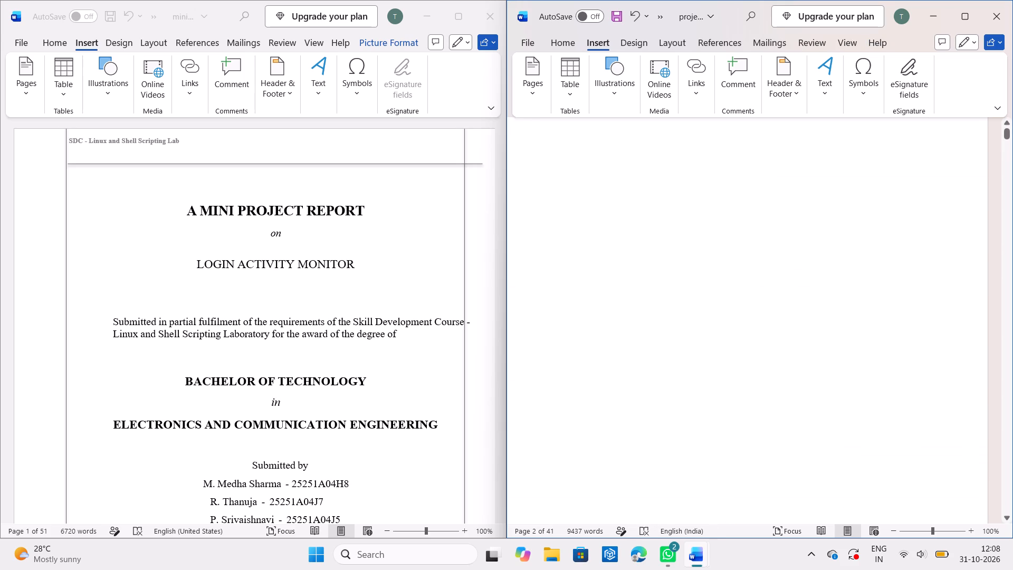
{"action": "left_click", "coordinate": [809, 221]}
{"action": "scroll", "coordinate": [636, 358], "scroll_direction": "down", "scroll_amount": 7}
{"action": "left_click", "coordinate": [577, 208]}
{"action": "scroll", "coordinate": [577, 208], "scroll_direction": "up", "scroll_amount": 1}
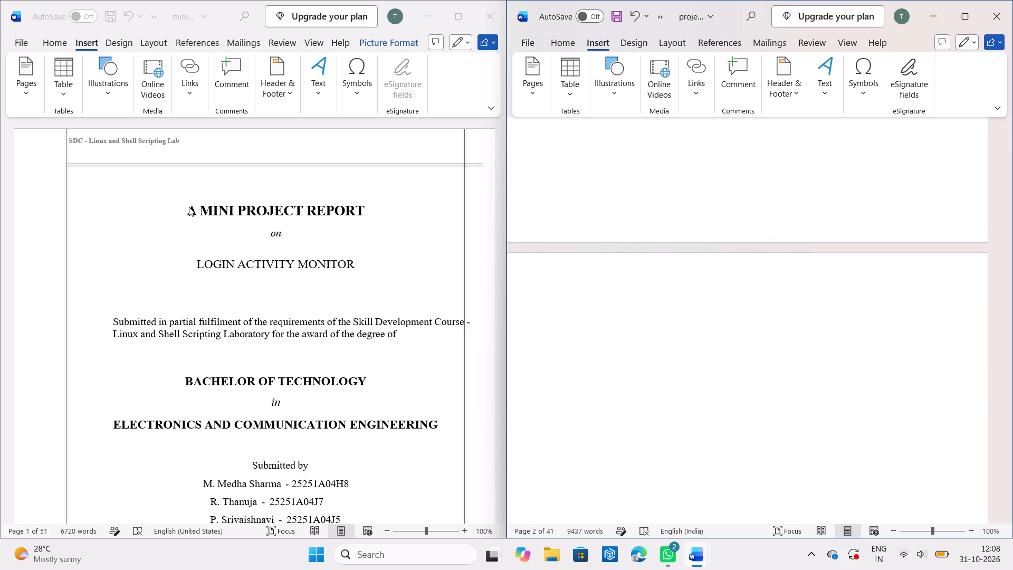
{"action": "left_click_drag", "start_coordinate": [187, 208], "coordinate": [183, 222]}
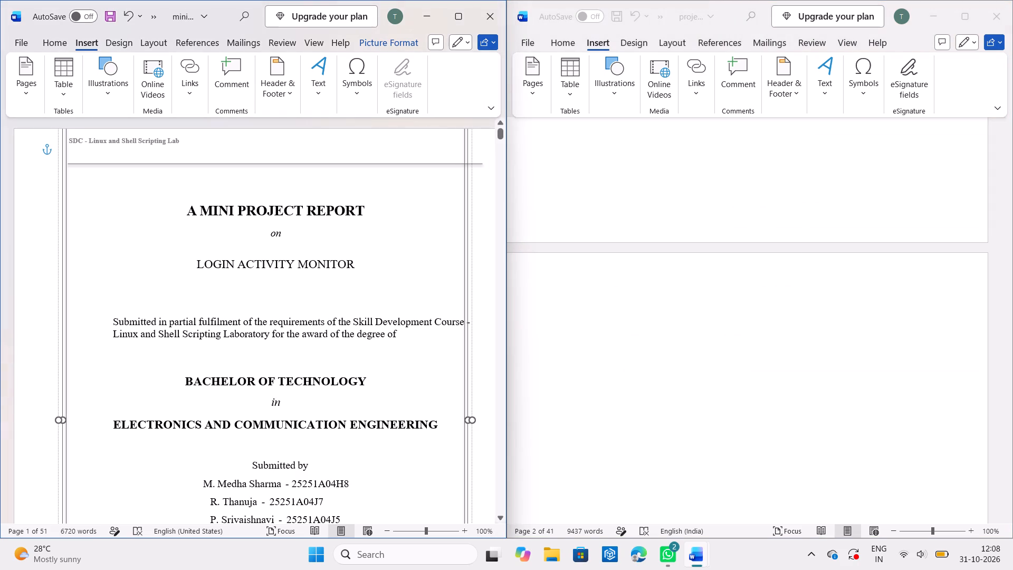
{"action": "left_click_drag", "start_coordinate": [183, 222], "coordinate": [184, 214]}
{"action": "left_click_drag", "start_coordinate": [184, 214], "coordinate": [490, 569]}
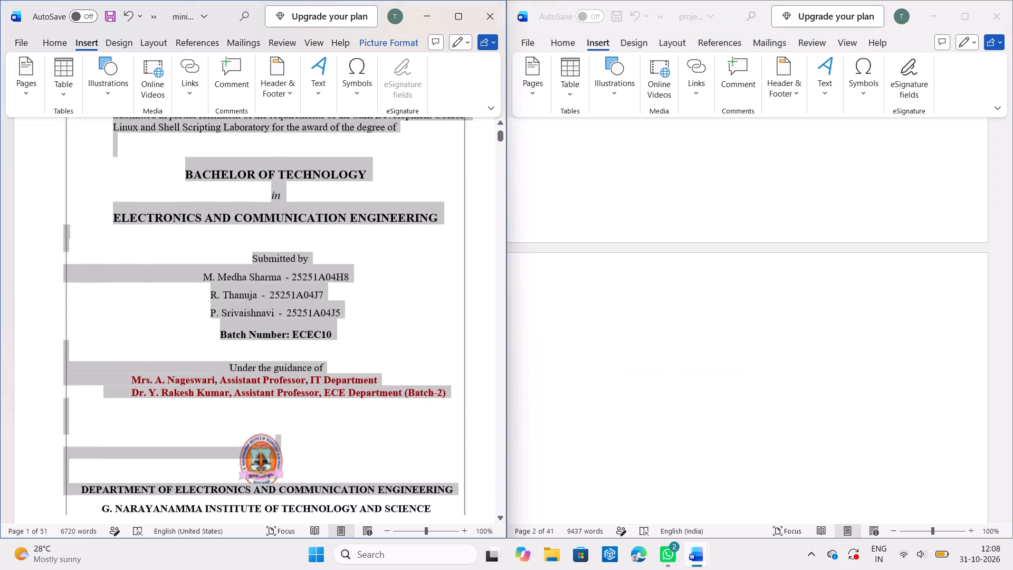
{"action": "left_click_drag", "start_coordinate": [490, 569], "coordinate": [346, 353]}
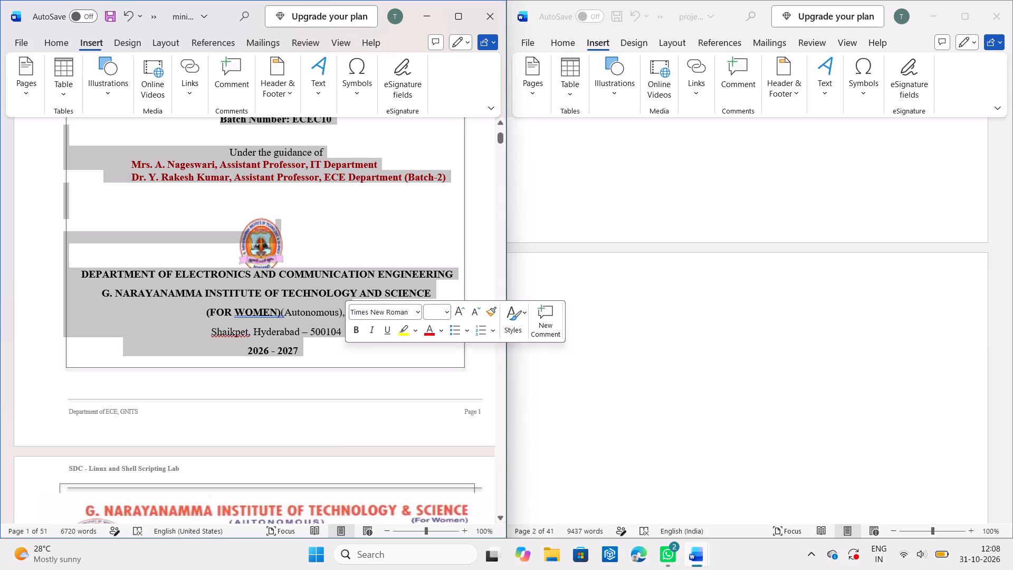
{"action": "key", "text": "ctrl+c"}
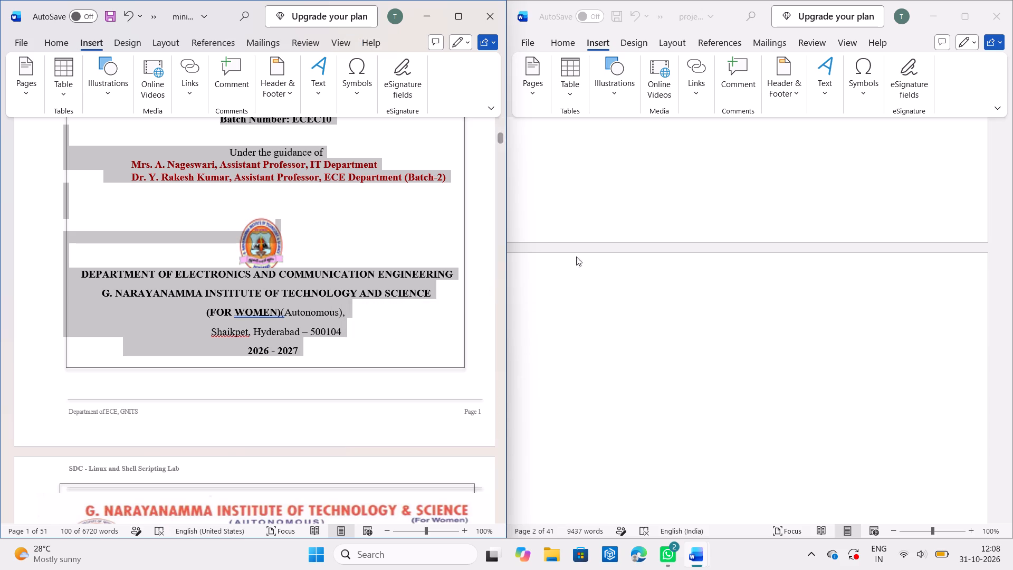
{"action": "left_click", "coordinate": [588, 293]}
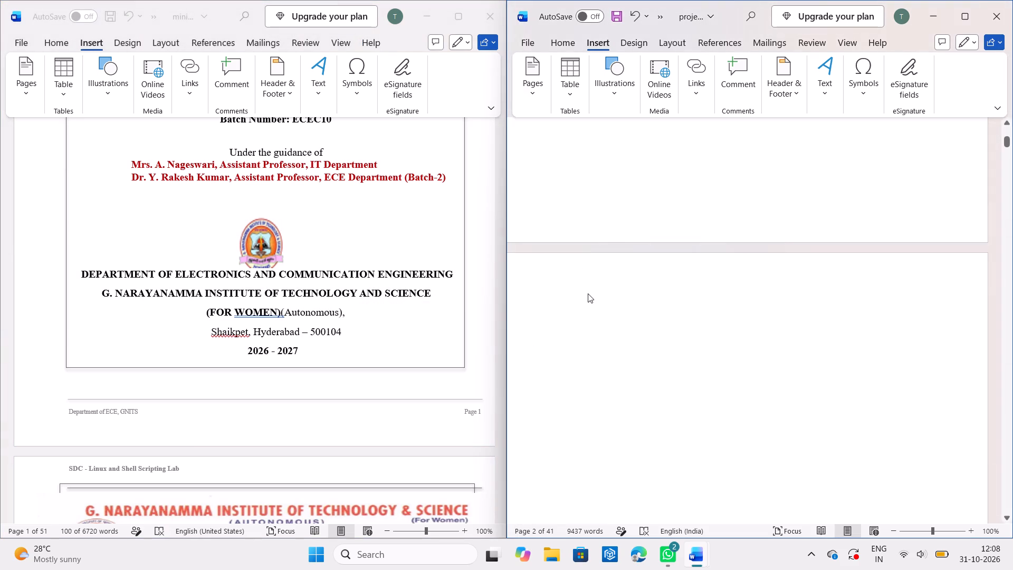
{"action": "key", "text": "ctrl+v"}
{"action": "scroll", "coordinate": [699, 263], "scroll_direction": "up", "scroll_amount": 1}
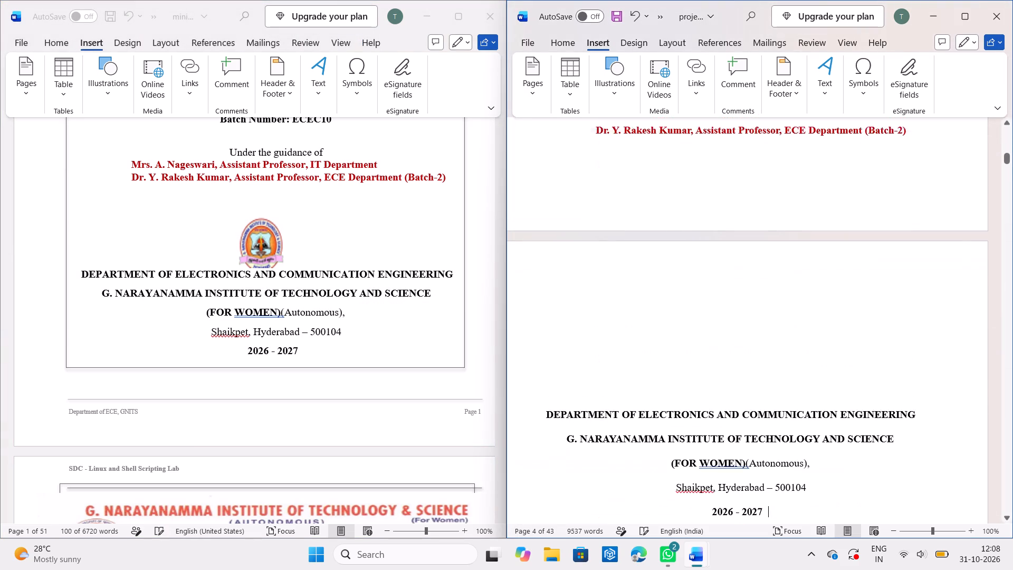
{"action": "scroll", "coordinate": [699, 263], "scroll_direction": "up", "scroll_amount": 4}
{"action": "scroll", "coordinate": [699, 263], "scroll_direction": "down", "scroll_amount": 3}
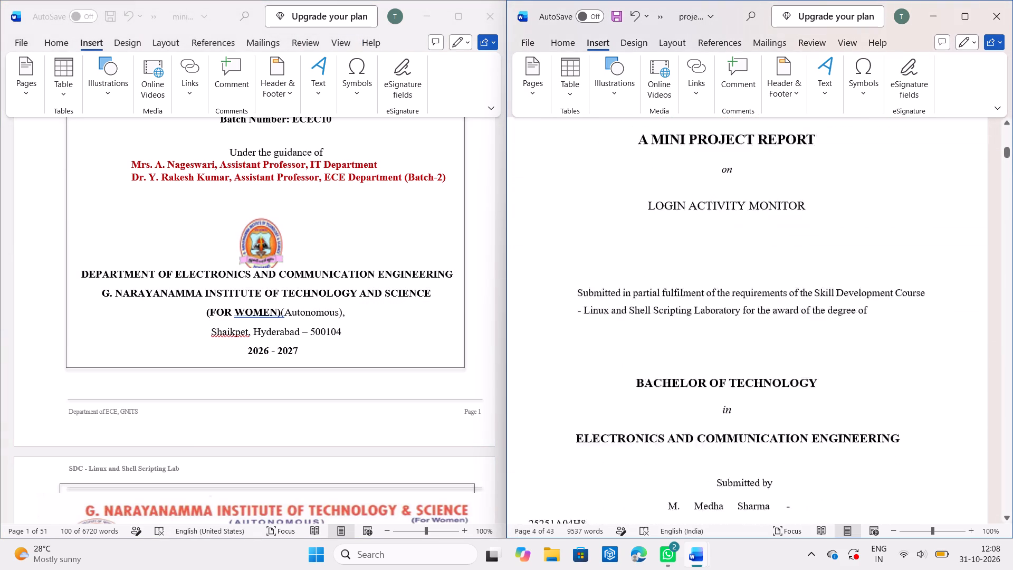
Reduce the gap below LOGIN ACTIVITY MONITOR on project1's pasted cover page to a single blank line.
{"action": "scroll", "coordinate": [699, 263], "scroll_direction": "down", "scroll_amount": 2}
{"action": "scroll", "coordinate": [699, 263], "scroll_direction": "up", "scroll_amount": 1}
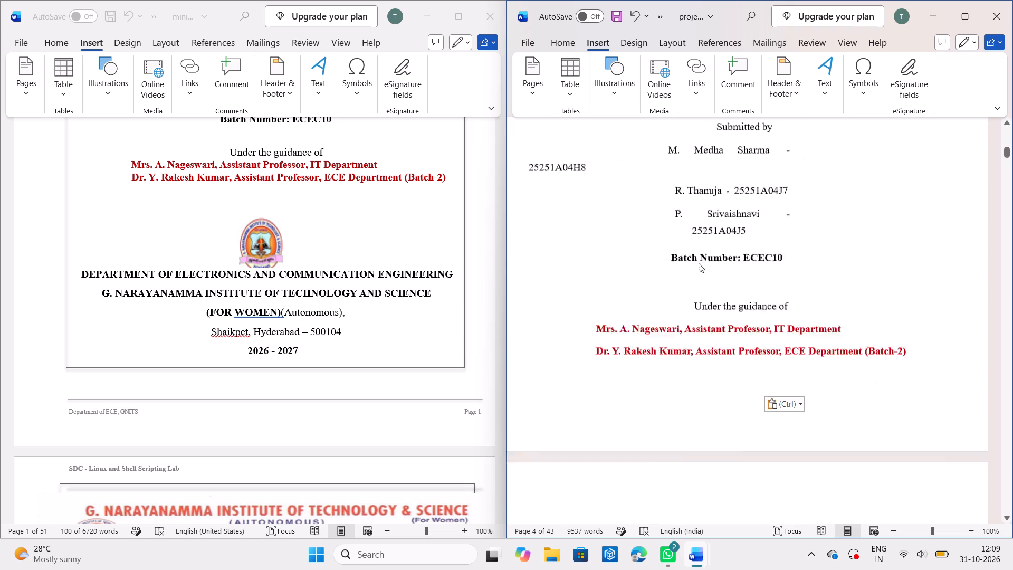
{"action": "scroll", "coordinate": [699, 263], "scroll_direction": "up", "scroll_amount": 1}
{"action": "scroll", "coordinate": [699, 263], "scroll_direction": "down", "scroll_amount": 4}
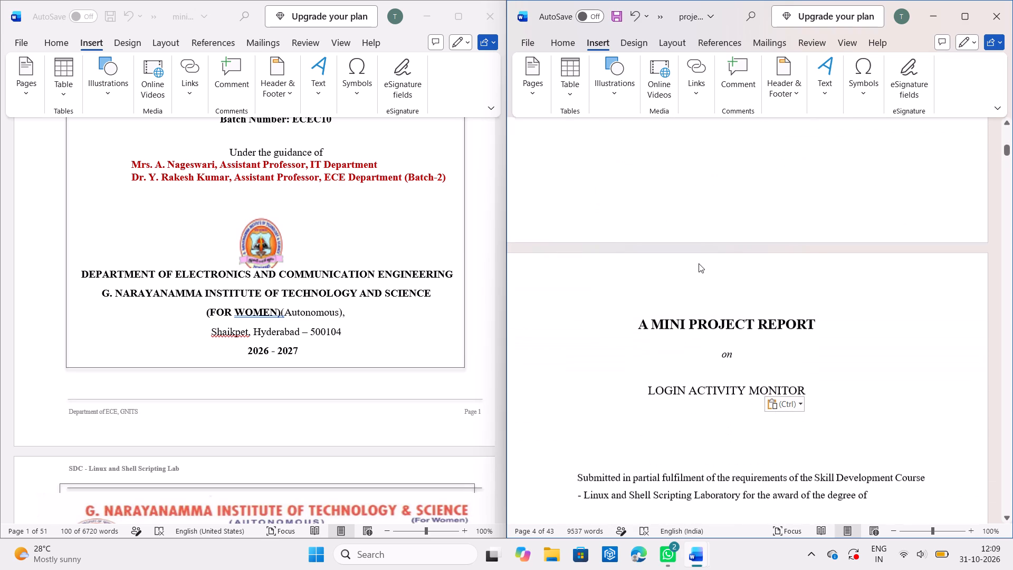
{"action": "left_click", "coordinate": [821, 393]}
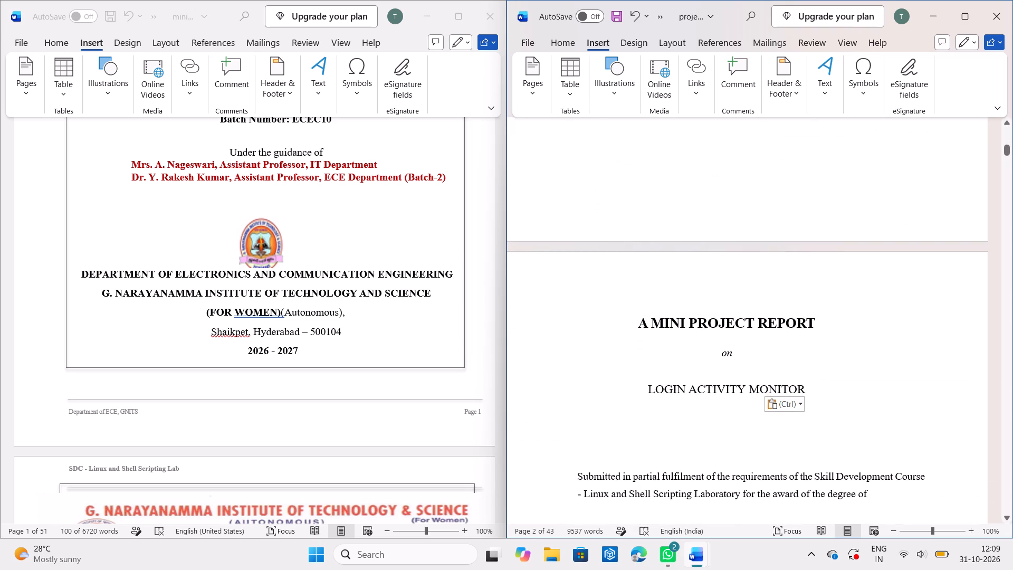
{"action": "key", "text": "Delete"}
{"action": "key", "text": "Delete"}
{"action": "key", "text": "Delete"}
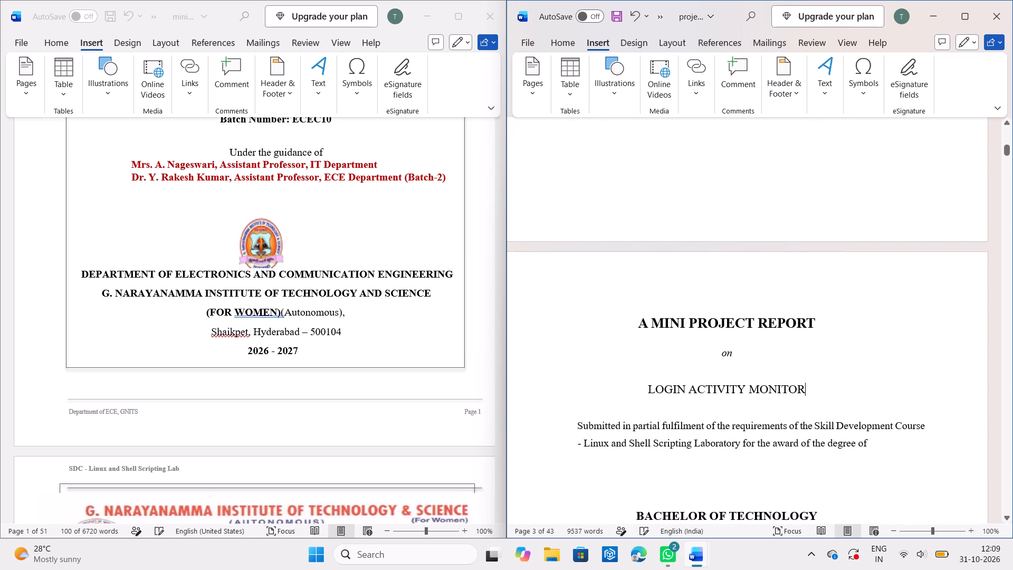
{"action": "scroll", "coordinate": [416, 365], "scroll_direction": "up", "scroll_amount": 2}
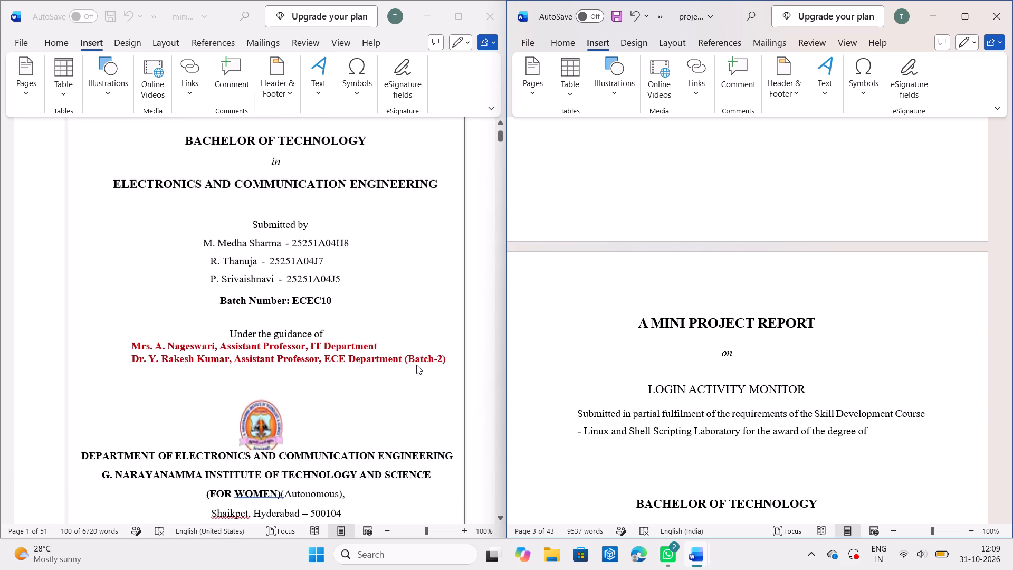
{"action": "scroll", "coordinate": [416, 365], "scroll_direction": "up", "scroll_amount": 9}
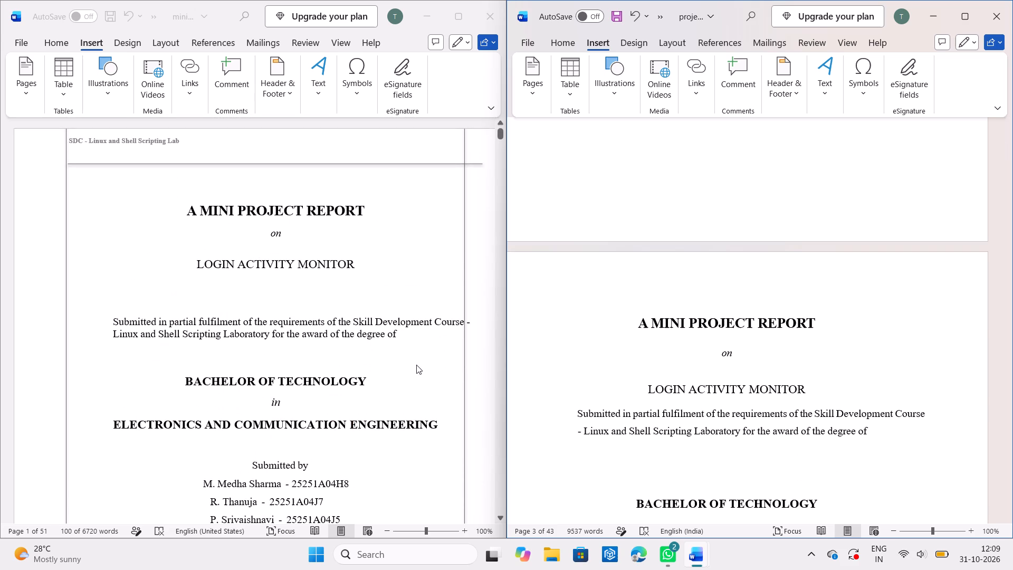
{"action": "key", "text": "Return"}
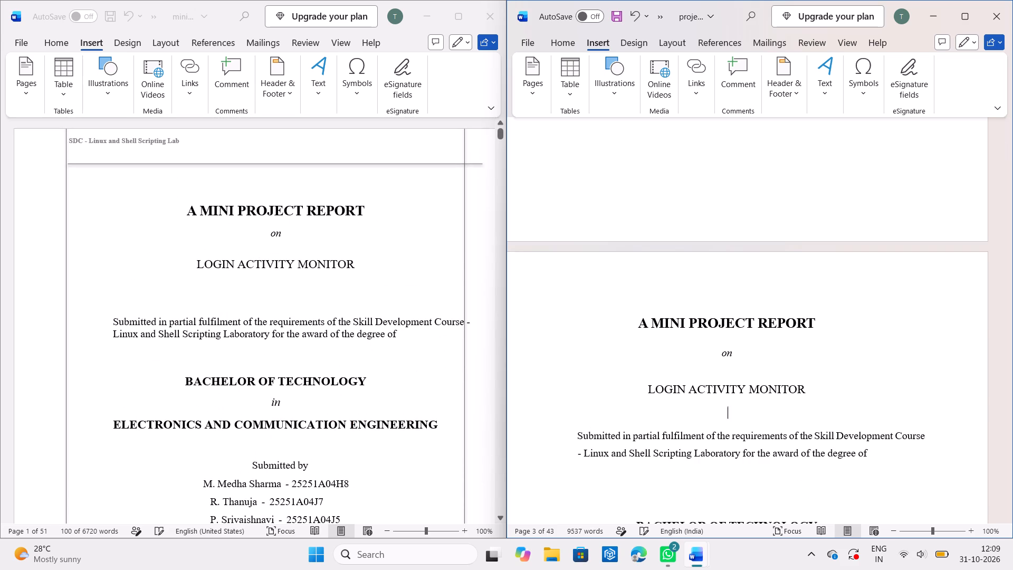
Remove the blank lines between the "award of the degree of" text and BACHELOR OF TECHNOLOGY on project1's cover page.
{"action": "scroll", "coordinate": [416, 365], "scroll_direction": "down", "scroll_amount": 2}
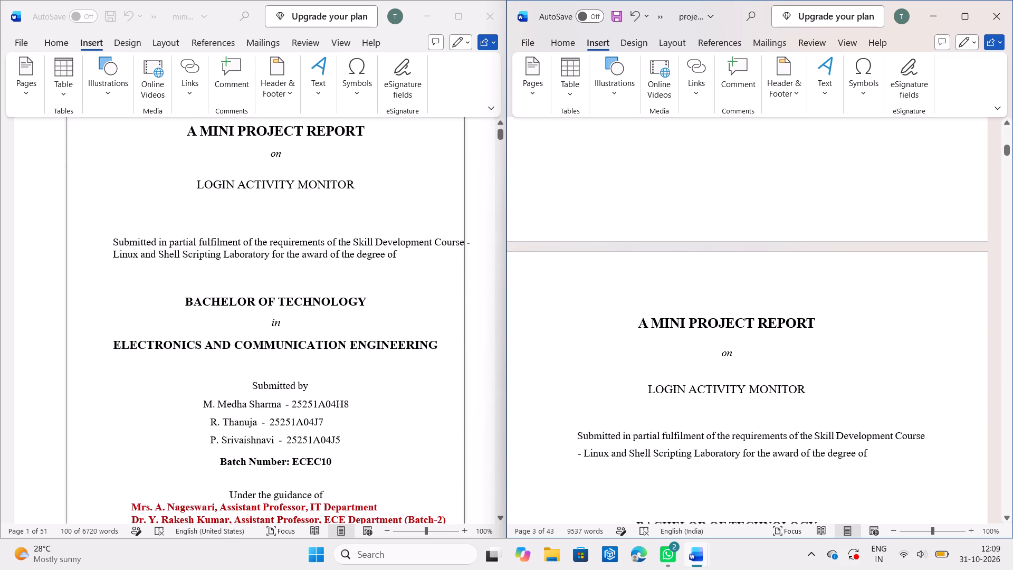
{"action": "scroll", "coordinate": [716, 377], "scroll_direction": "down", "scroll_amount": 3}
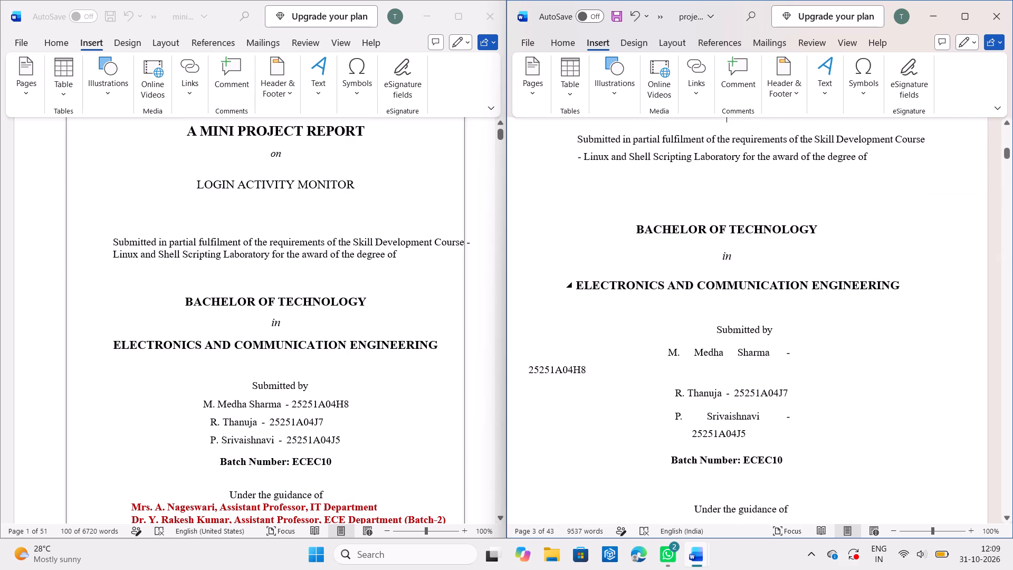
{"action": "left_click", "coordinate": [902, 160]}
{"action": "key", "text": "Delete"}
{"action": "key", "text": "Delete"}
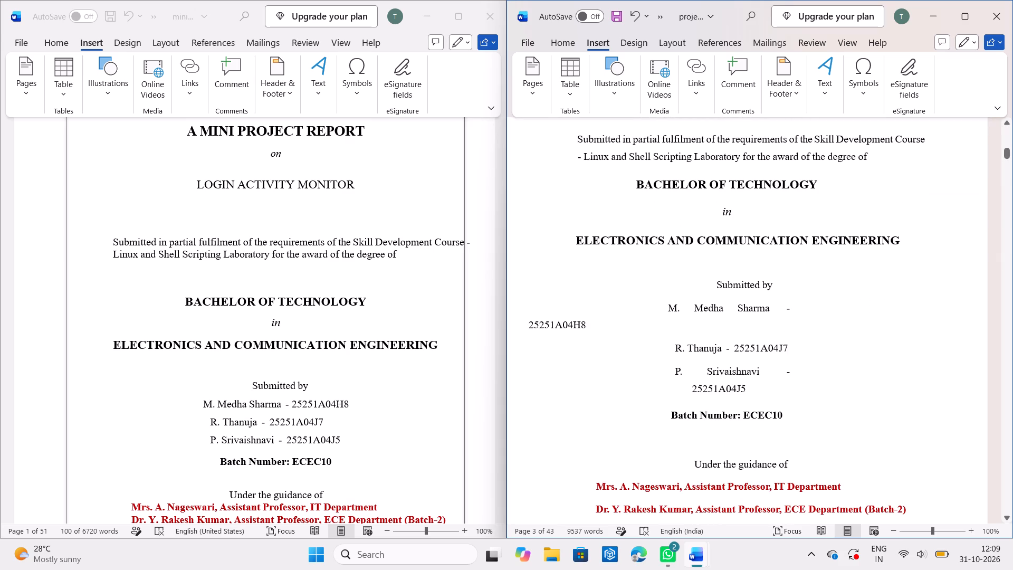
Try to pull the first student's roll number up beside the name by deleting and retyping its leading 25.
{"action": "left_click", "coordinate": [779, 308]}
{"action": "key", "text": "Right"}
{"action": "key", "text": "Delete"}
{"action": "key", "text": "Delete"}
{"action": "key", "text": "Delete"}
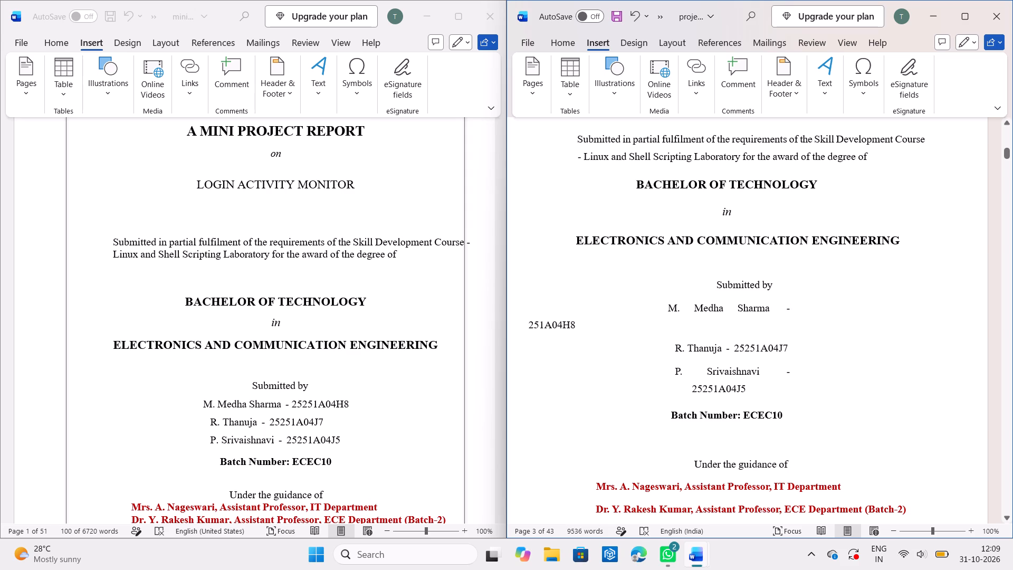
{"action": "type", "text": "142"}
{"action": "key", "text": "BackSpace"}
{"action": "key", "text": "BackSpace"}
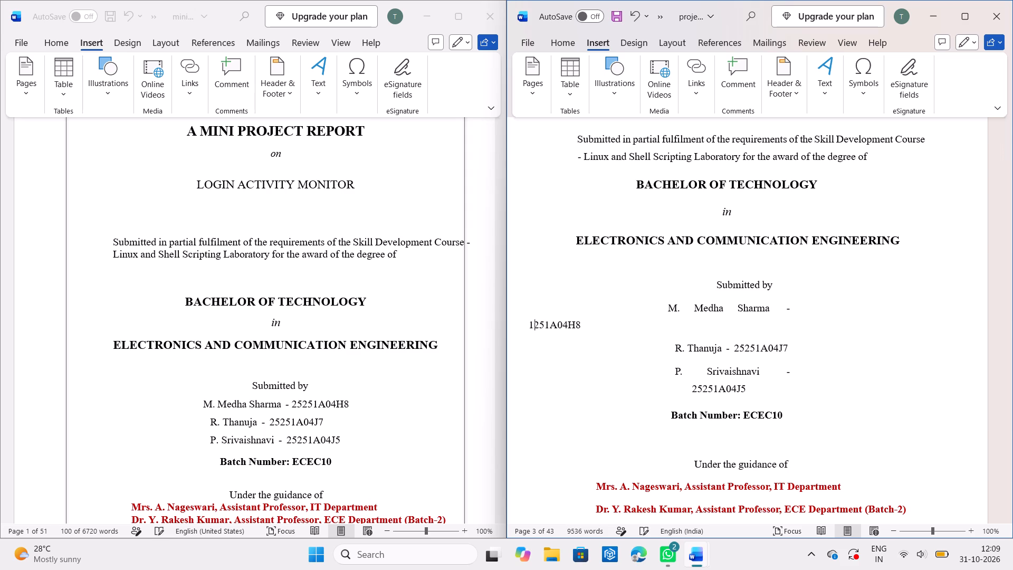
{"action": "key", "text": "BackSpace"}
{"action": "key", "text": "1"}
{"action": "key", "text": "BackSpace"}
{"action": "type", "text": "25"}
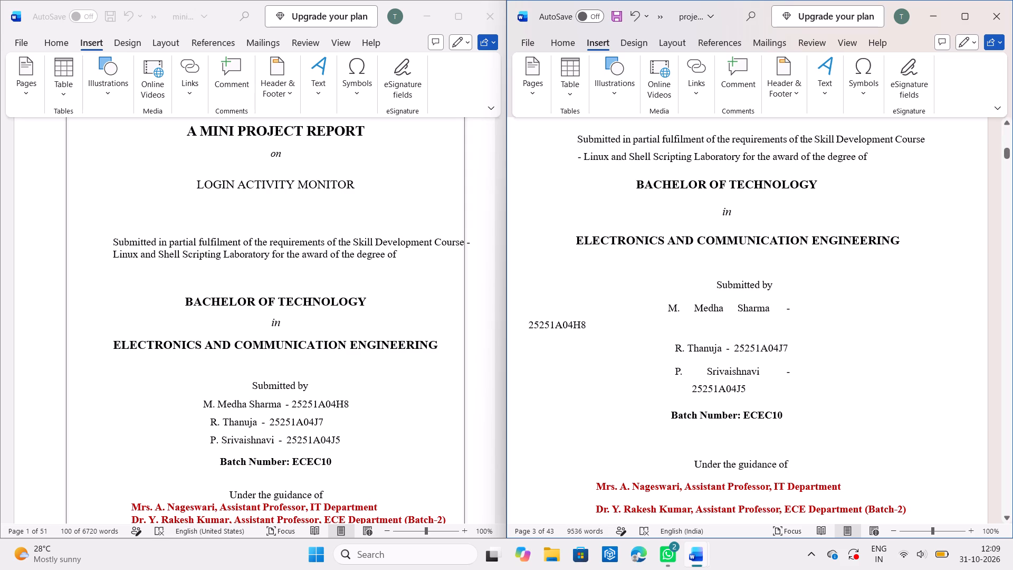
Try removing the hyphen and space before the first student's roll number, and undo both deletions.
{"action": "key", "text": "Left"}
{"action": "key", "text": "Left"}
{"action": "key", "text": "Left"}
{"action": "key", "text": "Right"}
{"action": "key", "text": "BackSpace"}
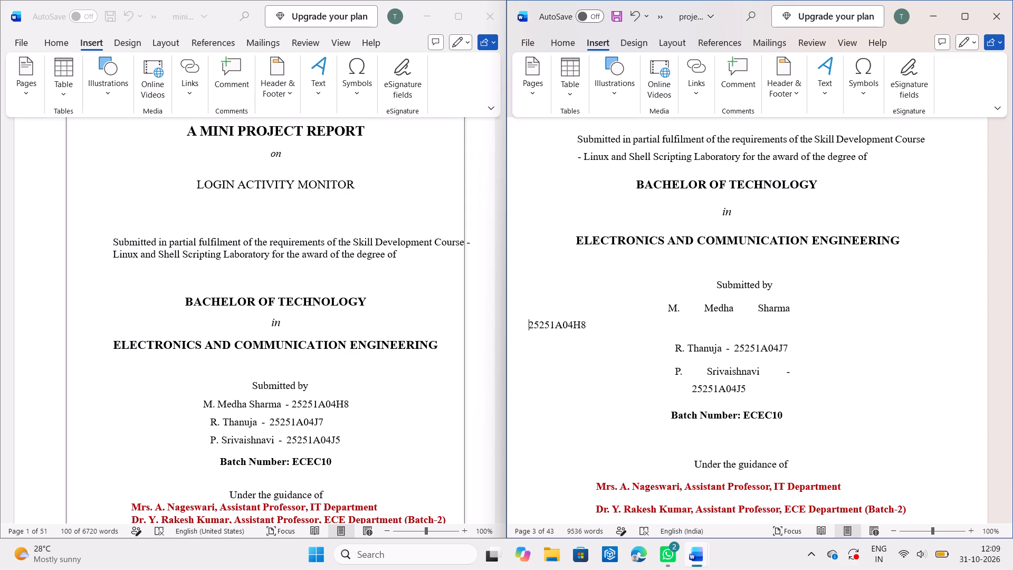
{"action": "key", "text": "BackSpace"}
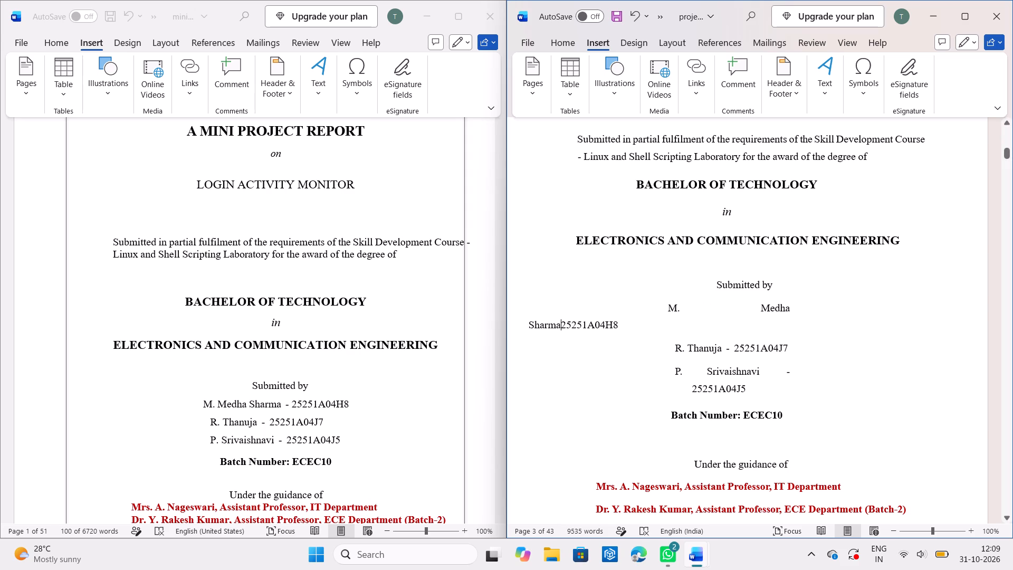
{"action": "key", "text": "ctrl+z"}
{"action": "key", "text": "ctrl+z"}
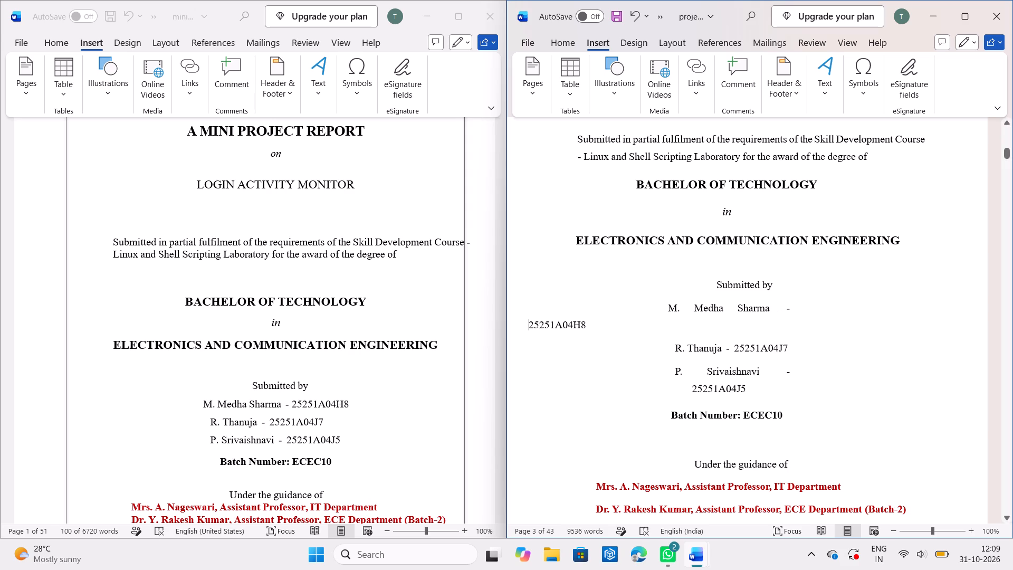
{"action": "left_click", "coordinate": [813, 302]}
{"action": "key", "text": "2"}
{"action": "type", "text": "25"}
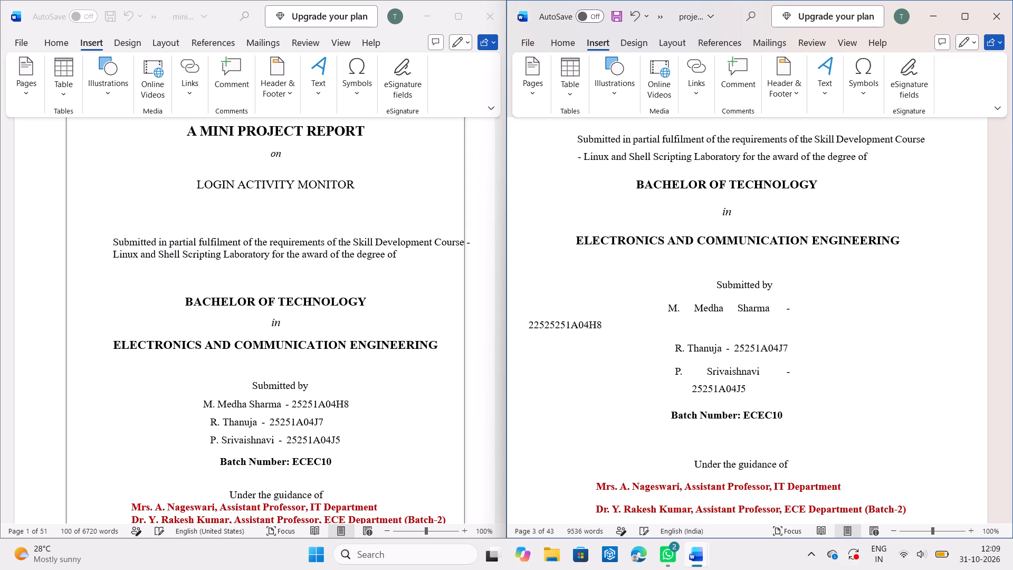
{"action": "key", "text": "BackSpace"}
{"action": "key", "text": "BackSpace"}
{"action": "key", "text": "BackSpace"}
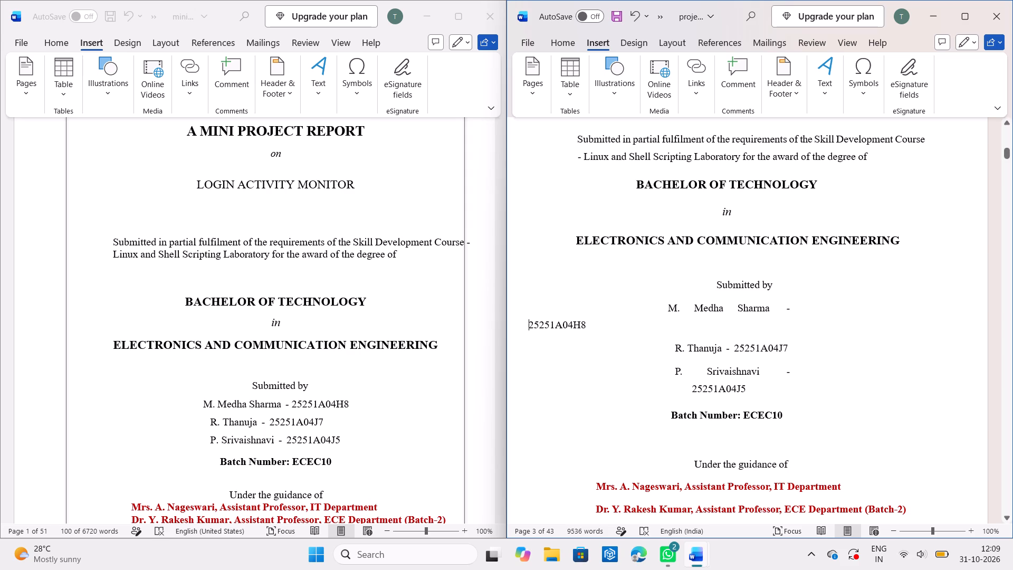
Delete the badly wrapped first student entry, name and roll number, under Submitted by in project1.
{"action": "left_click_drag", "start_coordinate": [811, 304], "coordinate": [648, 329]}
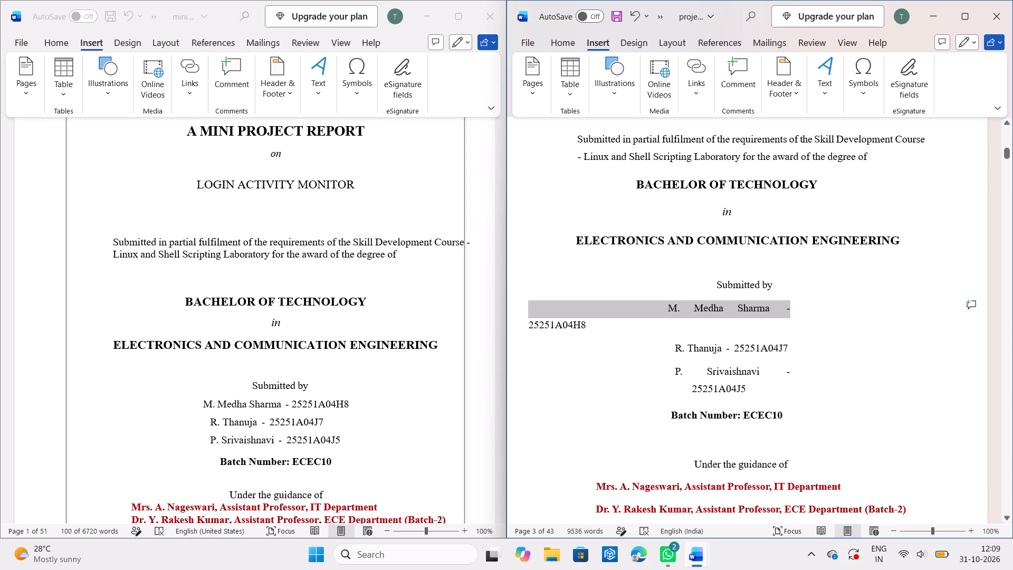
{"action": "left_click_drag", "start_coordinate": [648, 329], "coordinate": [682, 308]}
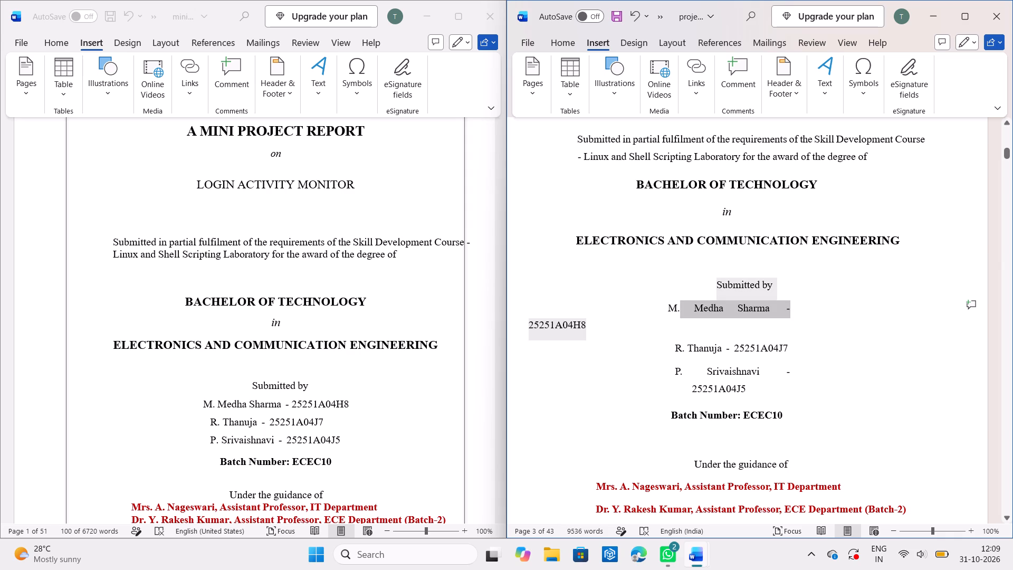
{"action": "left_click_drag", "start_coordinate": [682, 308], "coordinate": [673, 310]}
{"action": "left_click", "coordinate": [673, 310]}
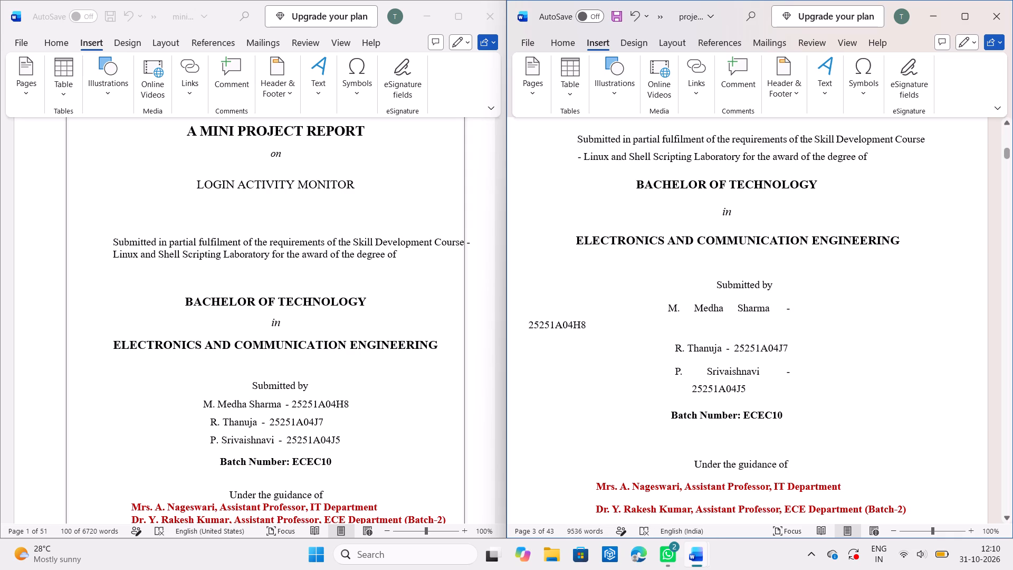
{"action": "left_click_drag", "start_coordinate": [659, 301], "coordinate": [626, 353]}
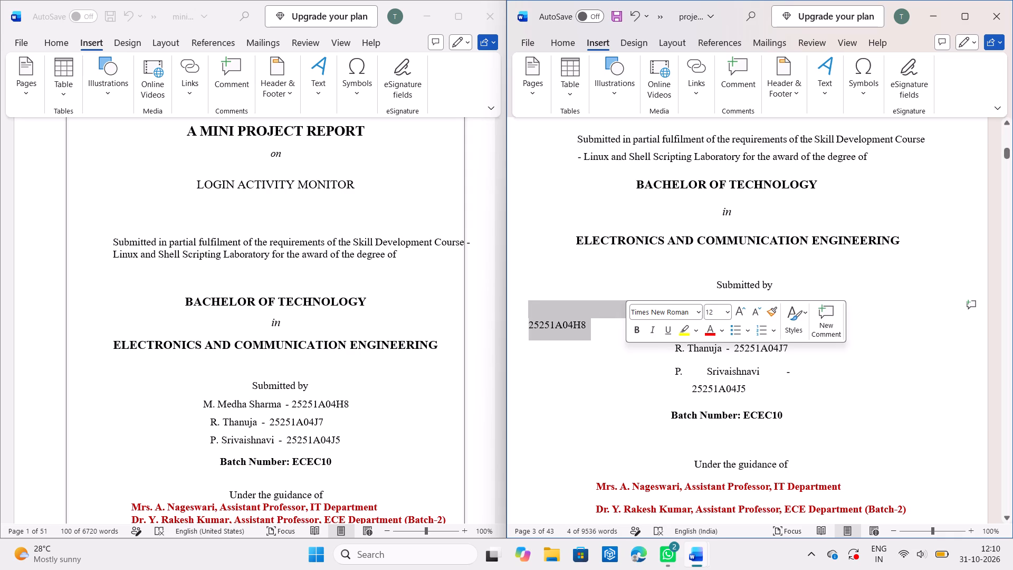
{"action": "key", "text": "BackSpace"}
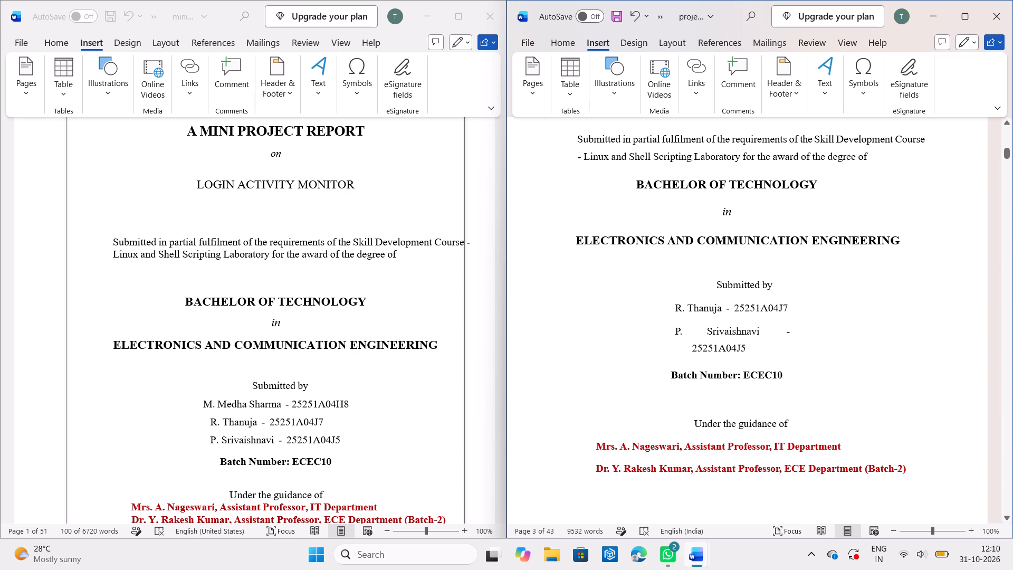
Add a blank line under Submitted by in project1 and paste the first student's name and roll number copied from miniproject.
{"action": "left_click", "coordinate": [792, 294]}
{"action": "key", "text": "Return"}
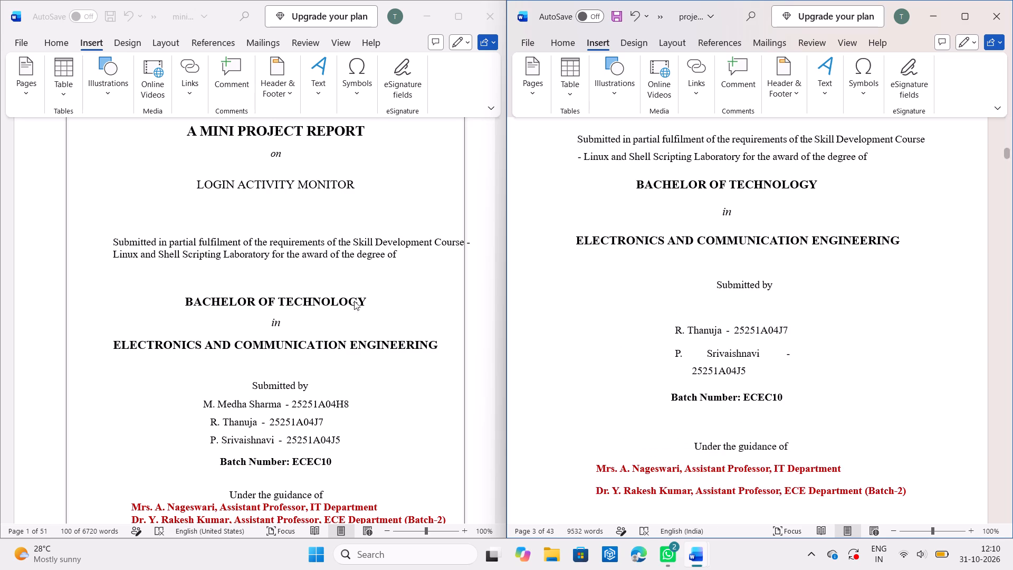
{"action": "left_click_drag", "start_coordinate": [201, 404], "coordinate": [247, 401]}
{"action": "left_click", "coordinate": [247, 401]}
{"action": "left_click_drag", "start_coordinate": [206, 403], "coordinate": [244, 399]}
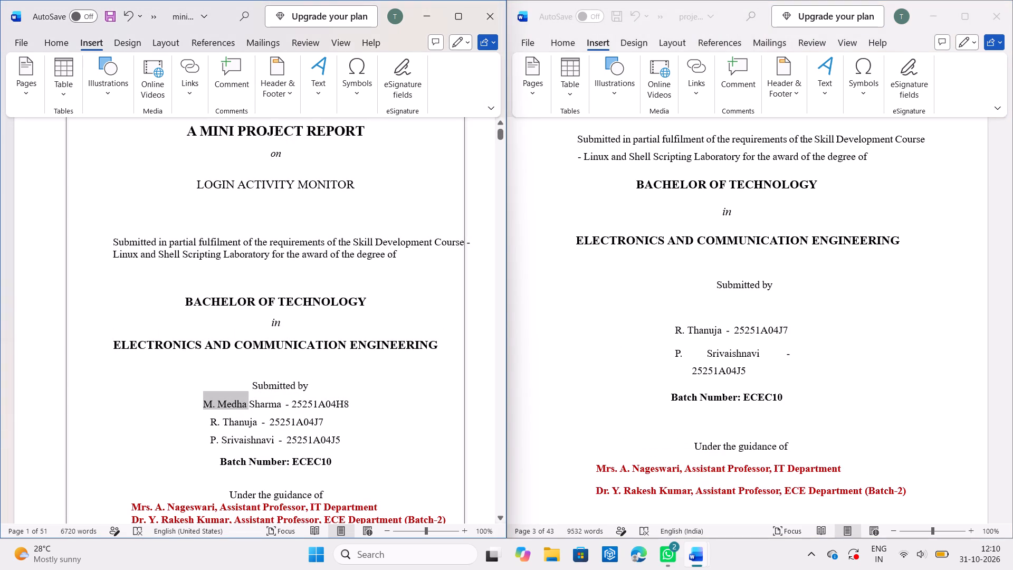
{"action": "left_click_drag", "start_coordinate": [244, 399], "coordinate": [348, 404]}
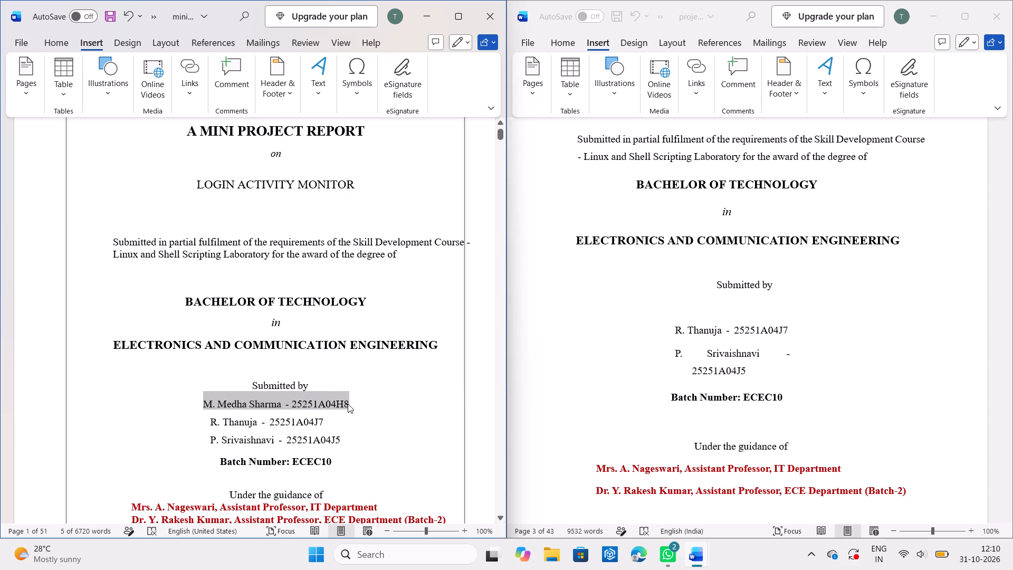
{"action": "key", "text": "ctrl+c"}
{"action": "key", "text": "ctrl+c"}
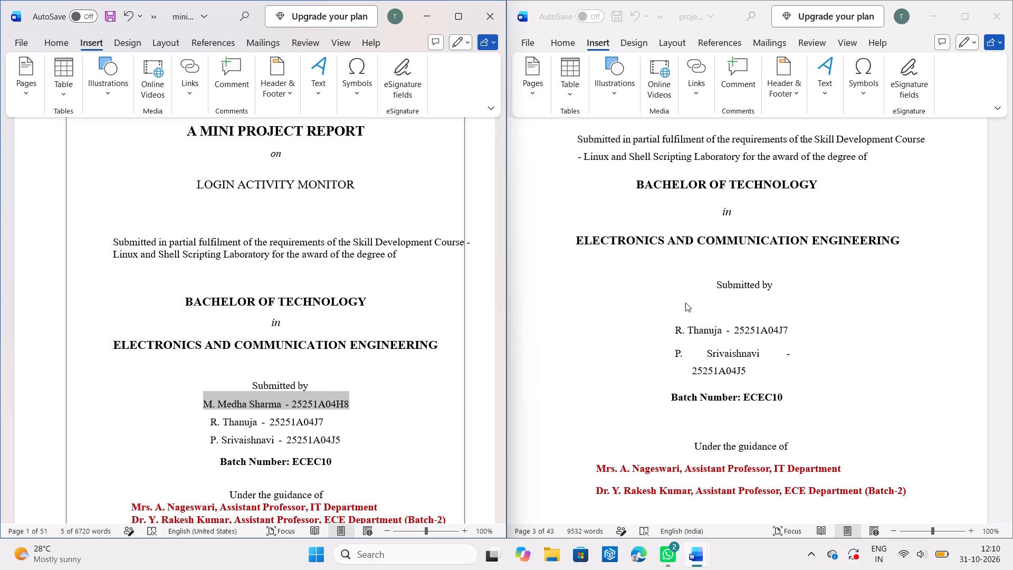
{"action": "left_click", "coordinate": [691, 309]}
{"action": "key", "text": "ctrl+v"}
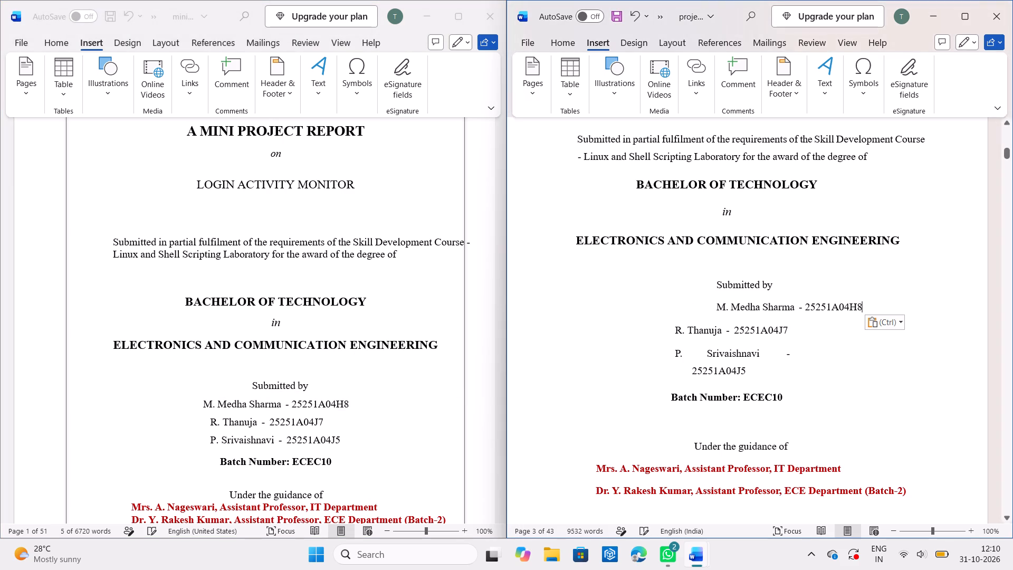
Remove the first student line's indent under Submitted by in project1 and pad it with leading spaces so it sits roughly centred.
{"action": "left_click", "coordinate": [713, 306]}
{"action": "key", "text": "BackSpace"}
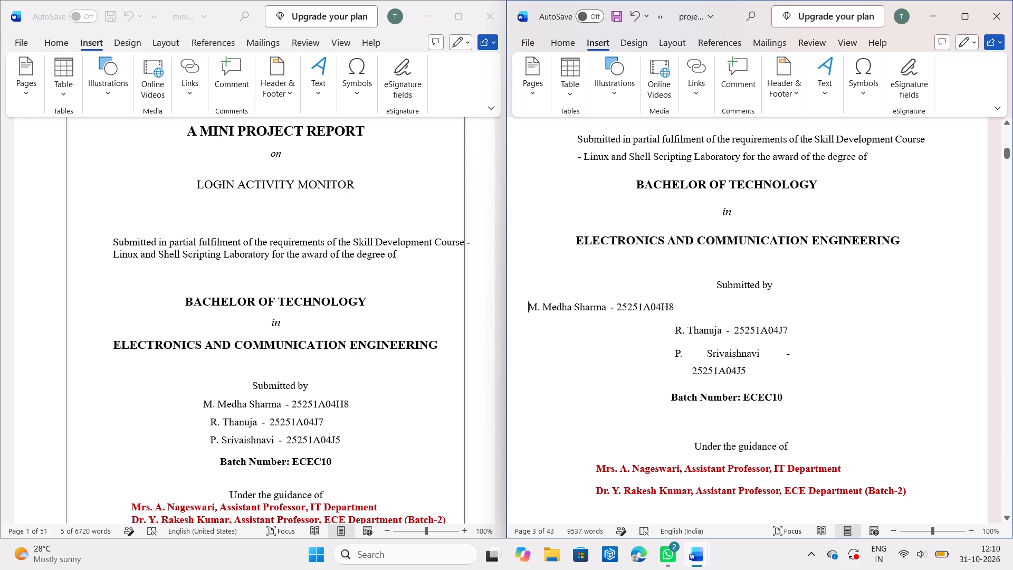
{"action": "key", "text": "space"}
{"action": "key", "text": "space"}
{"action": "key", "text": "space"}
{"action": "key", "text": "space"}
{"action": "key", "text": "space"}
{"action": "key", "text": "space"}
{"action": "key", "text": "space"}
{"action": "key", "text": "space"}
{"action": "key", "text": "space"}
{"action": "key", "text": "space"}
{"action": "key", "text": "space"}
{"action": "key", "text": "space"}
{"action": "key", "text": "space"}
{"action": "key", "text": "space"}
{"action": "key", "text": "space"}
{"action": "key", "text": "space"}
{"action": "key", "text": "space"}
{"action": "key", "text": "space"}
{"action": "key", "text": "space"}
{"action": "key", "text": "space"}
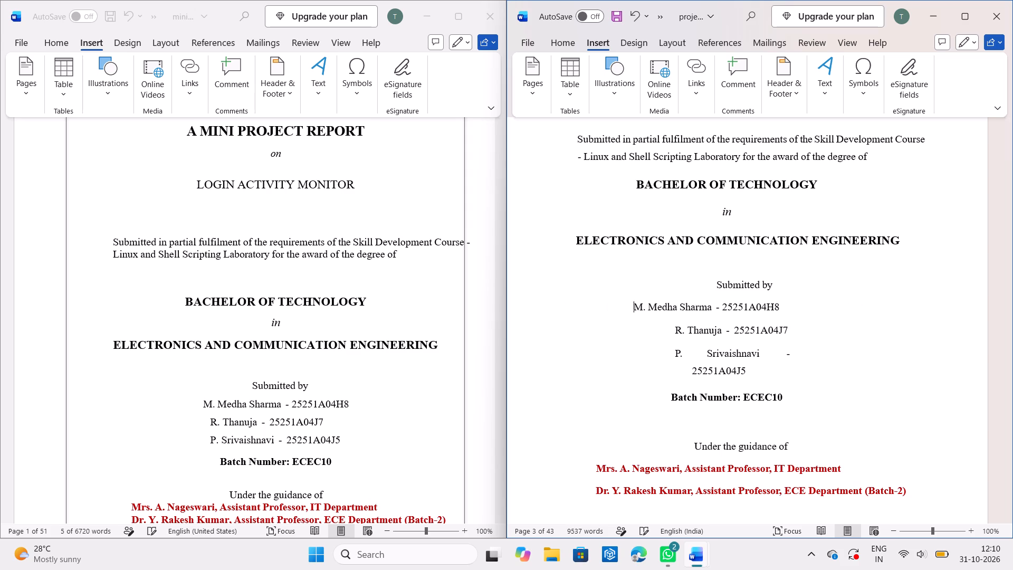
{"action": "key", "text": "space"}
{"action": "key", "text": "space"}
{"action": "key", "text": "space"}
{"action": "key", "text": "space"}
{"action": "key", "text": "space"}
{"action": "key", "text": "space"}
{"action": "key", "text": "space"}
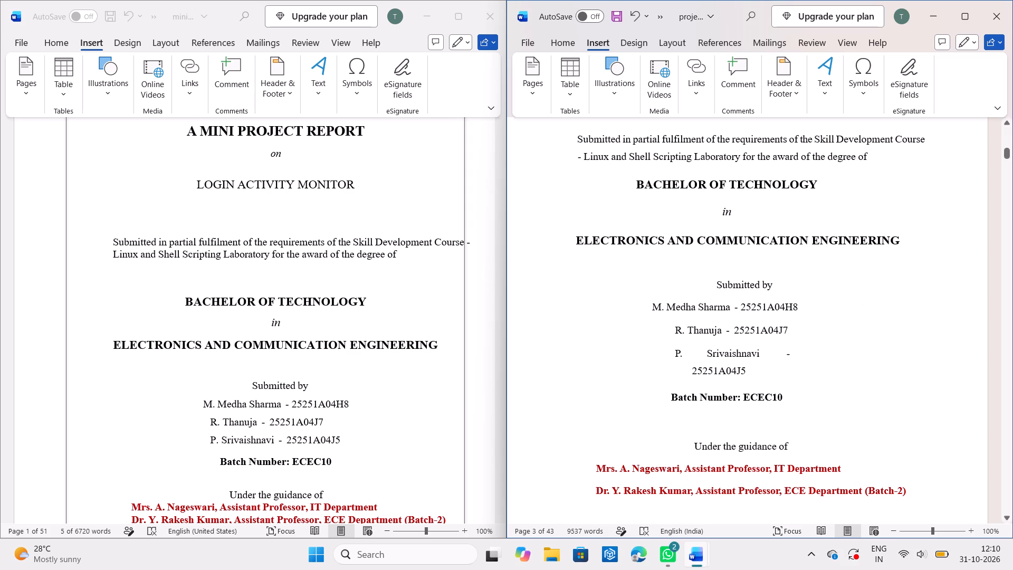
Delete the badly wrapped third student entry, name and roll number, above the Batch Number line in project1.
{"action": "left_click_drag", "start_coordinate": [677, 356], "coordinate": [753, 385]}
{"action": "key", "text": "BackSpace"}
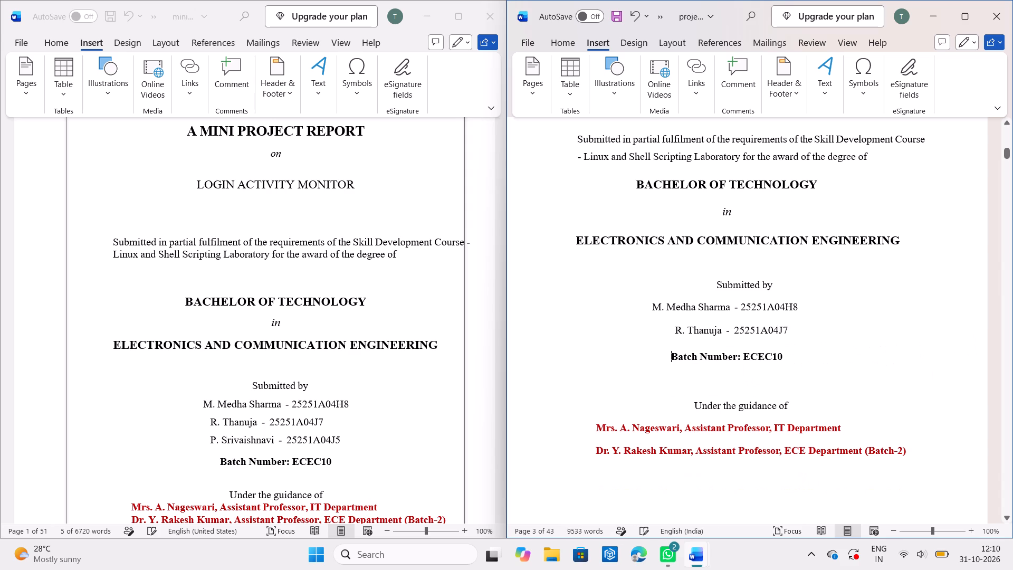
{"action": "left_click", "coordinate": [799, 319]}
Copy the third student's name and roll number from miniproject and paste them on a new line below the second student, without a trailing blank line.
{"action": "left_click", "coordinate": [207, 442]}
{"action": "left_click", "coordinate": [211, 442]}
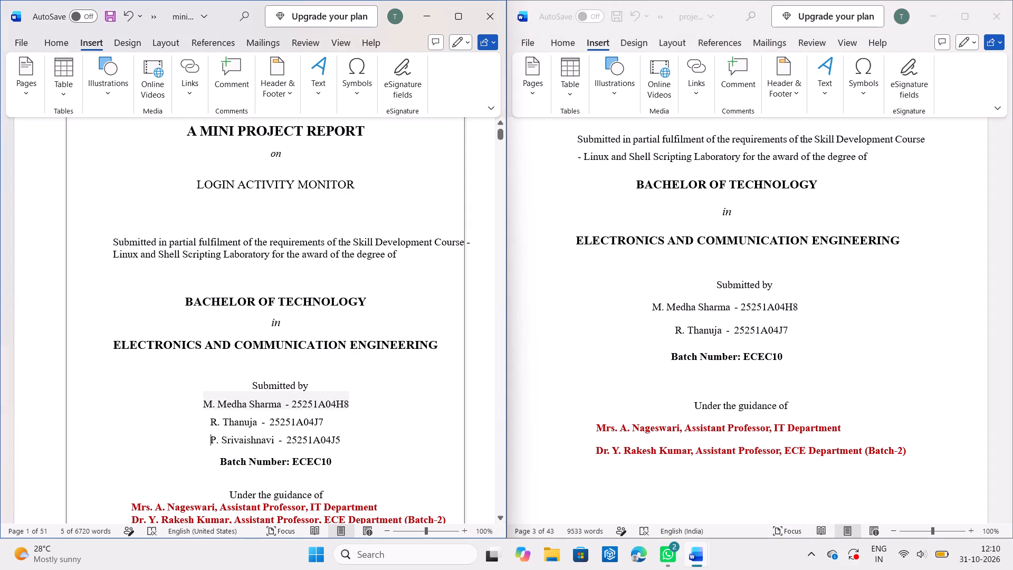
{"action": "left_click_drag", "start_coordinate": [211, 442], "coordinate": [349, 441]}
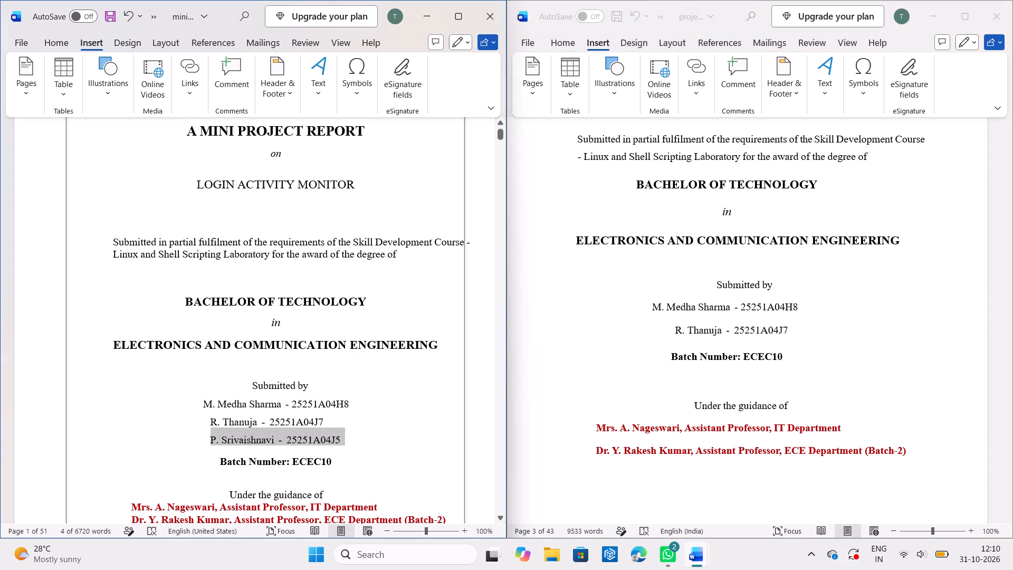
{"action": "key", "text": "ctrl+c"}
{"action": "left_click", "coordinate": [795, 331]}
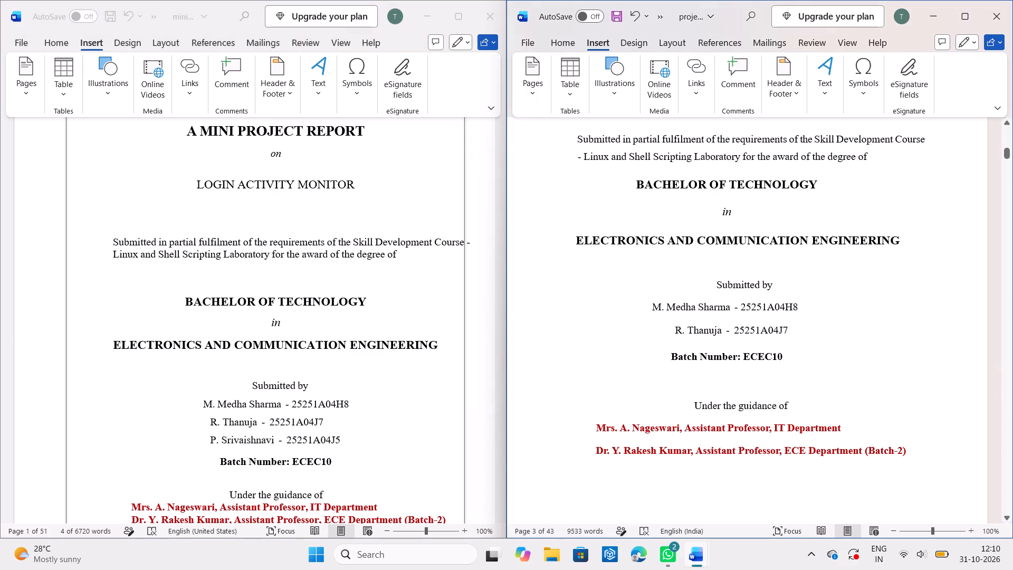
{"action": "key", "text": "Down"}
{"action": "key", "text": "Return"}
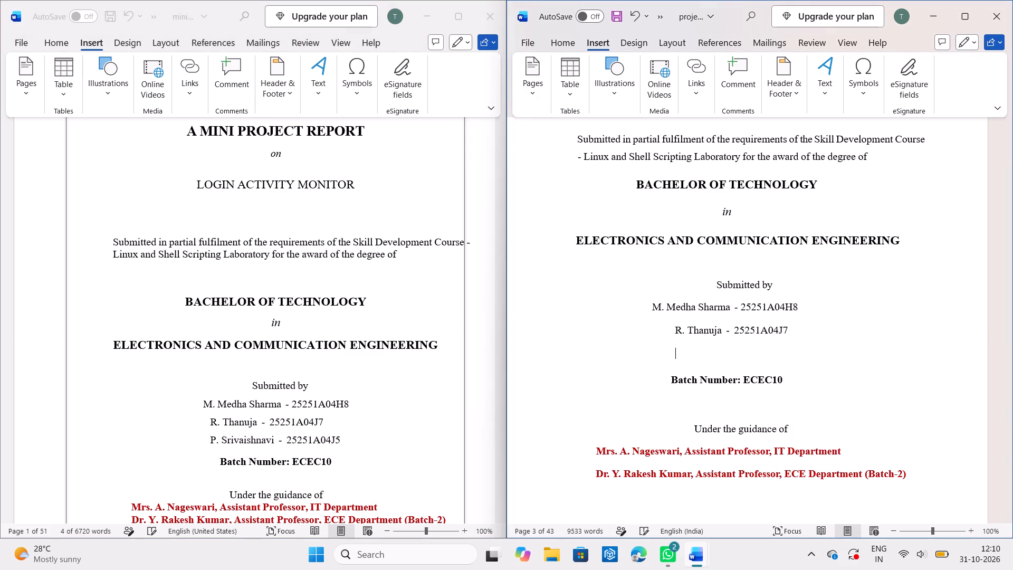
{"action": "key", "text": "ctrl+v"}
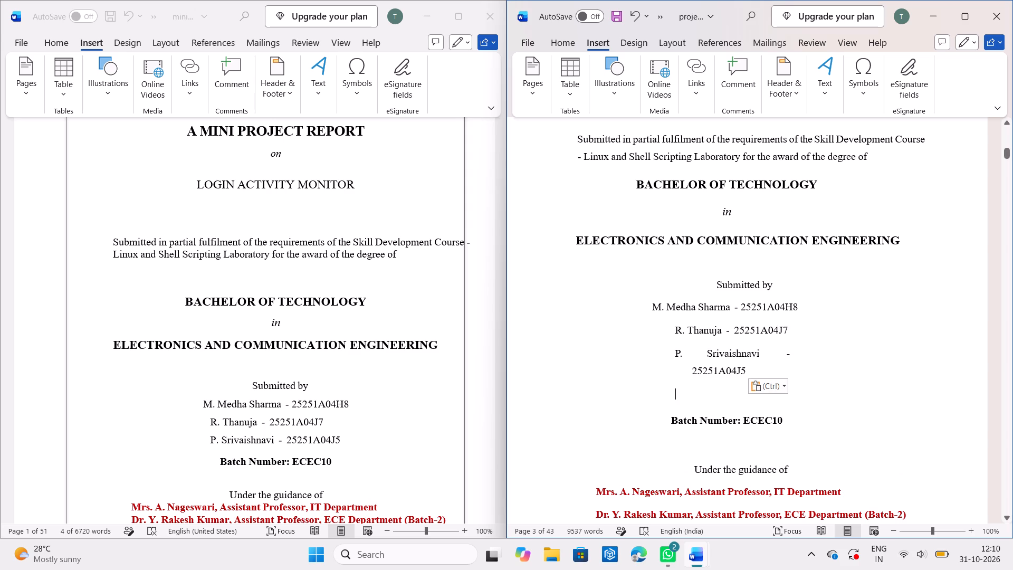
{"action": "key", "text": "BackSpace"}
{"action": "key", "text": "BackSpace"}
{"action": "key", "text": "BackSpace"}
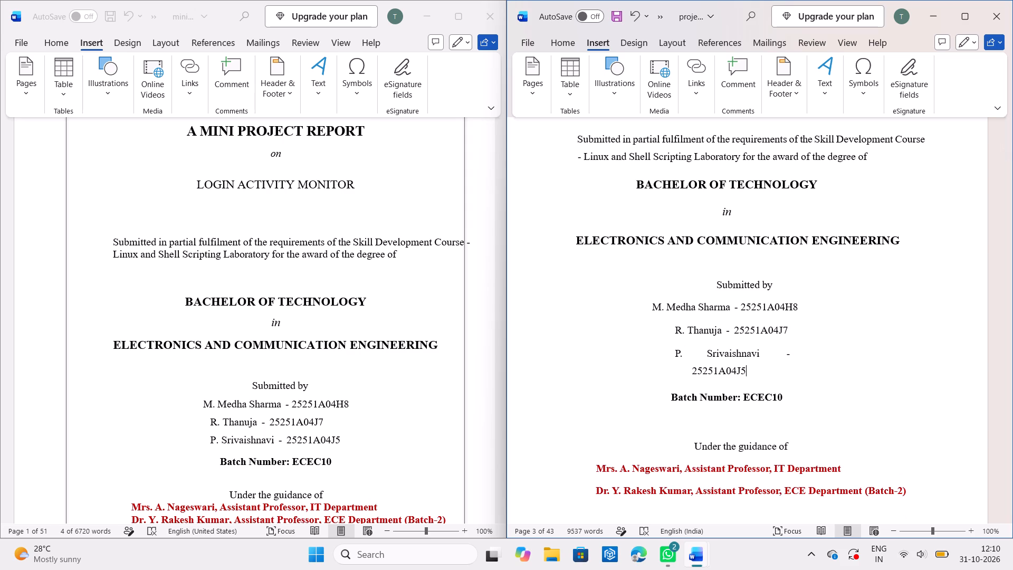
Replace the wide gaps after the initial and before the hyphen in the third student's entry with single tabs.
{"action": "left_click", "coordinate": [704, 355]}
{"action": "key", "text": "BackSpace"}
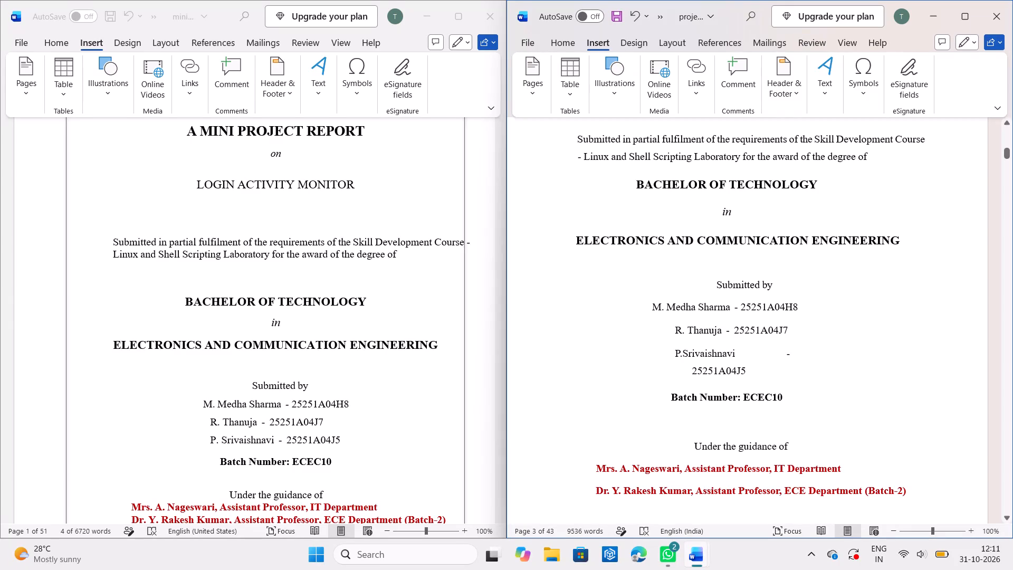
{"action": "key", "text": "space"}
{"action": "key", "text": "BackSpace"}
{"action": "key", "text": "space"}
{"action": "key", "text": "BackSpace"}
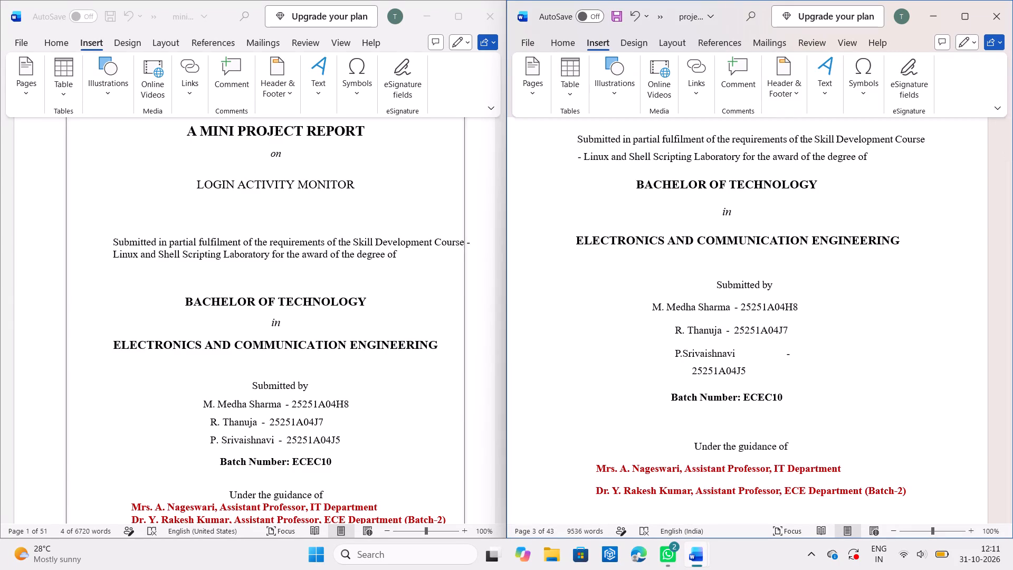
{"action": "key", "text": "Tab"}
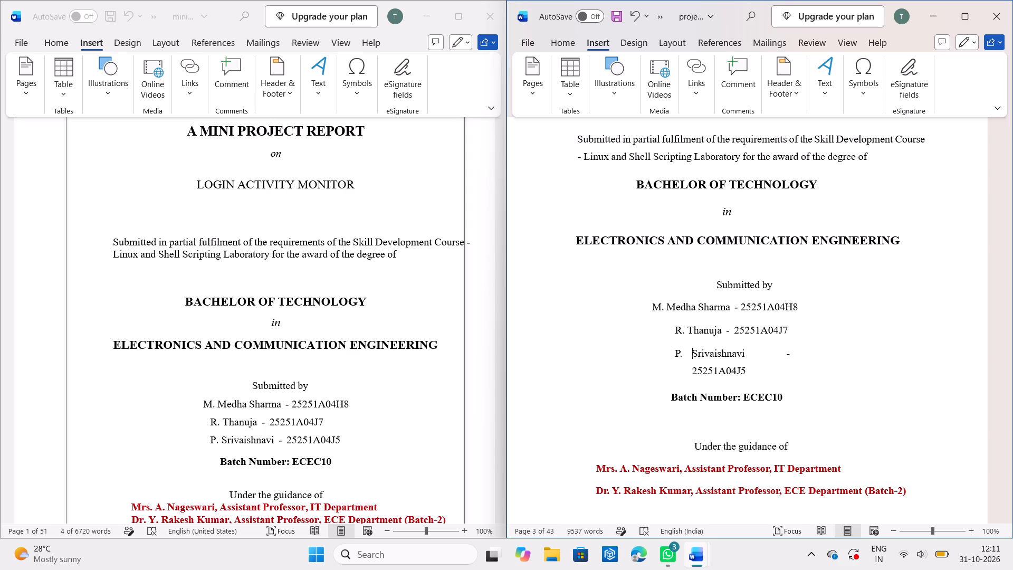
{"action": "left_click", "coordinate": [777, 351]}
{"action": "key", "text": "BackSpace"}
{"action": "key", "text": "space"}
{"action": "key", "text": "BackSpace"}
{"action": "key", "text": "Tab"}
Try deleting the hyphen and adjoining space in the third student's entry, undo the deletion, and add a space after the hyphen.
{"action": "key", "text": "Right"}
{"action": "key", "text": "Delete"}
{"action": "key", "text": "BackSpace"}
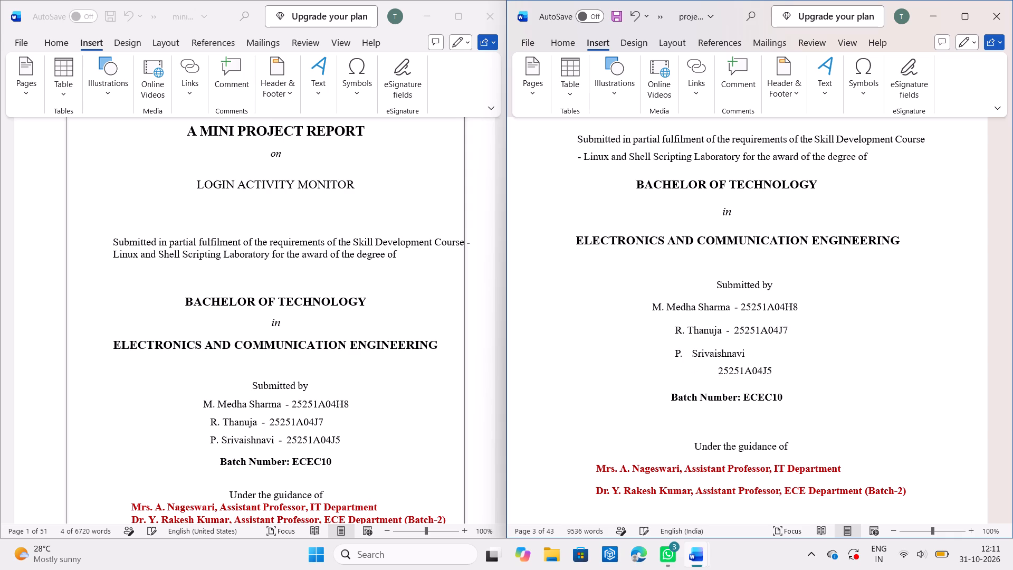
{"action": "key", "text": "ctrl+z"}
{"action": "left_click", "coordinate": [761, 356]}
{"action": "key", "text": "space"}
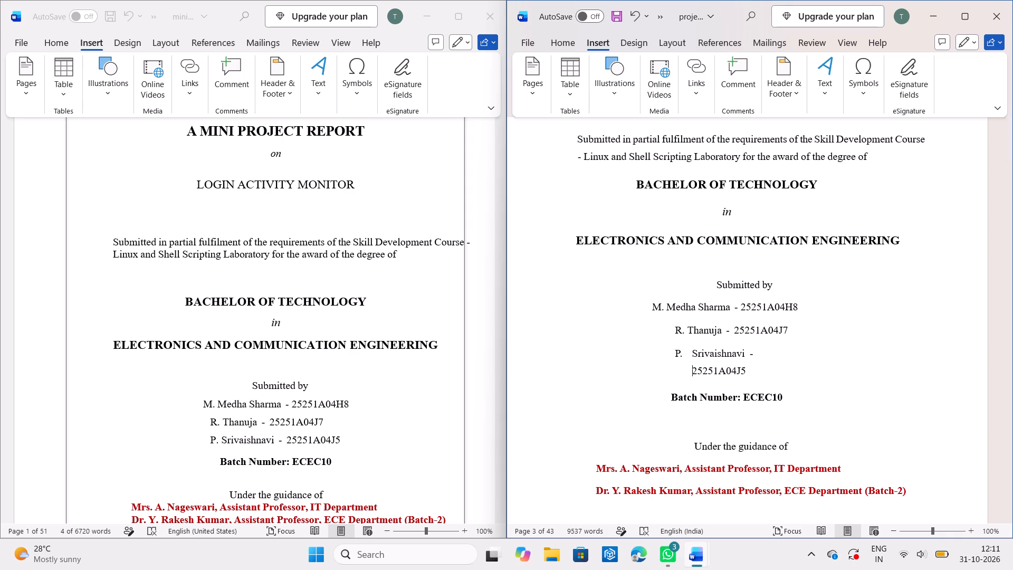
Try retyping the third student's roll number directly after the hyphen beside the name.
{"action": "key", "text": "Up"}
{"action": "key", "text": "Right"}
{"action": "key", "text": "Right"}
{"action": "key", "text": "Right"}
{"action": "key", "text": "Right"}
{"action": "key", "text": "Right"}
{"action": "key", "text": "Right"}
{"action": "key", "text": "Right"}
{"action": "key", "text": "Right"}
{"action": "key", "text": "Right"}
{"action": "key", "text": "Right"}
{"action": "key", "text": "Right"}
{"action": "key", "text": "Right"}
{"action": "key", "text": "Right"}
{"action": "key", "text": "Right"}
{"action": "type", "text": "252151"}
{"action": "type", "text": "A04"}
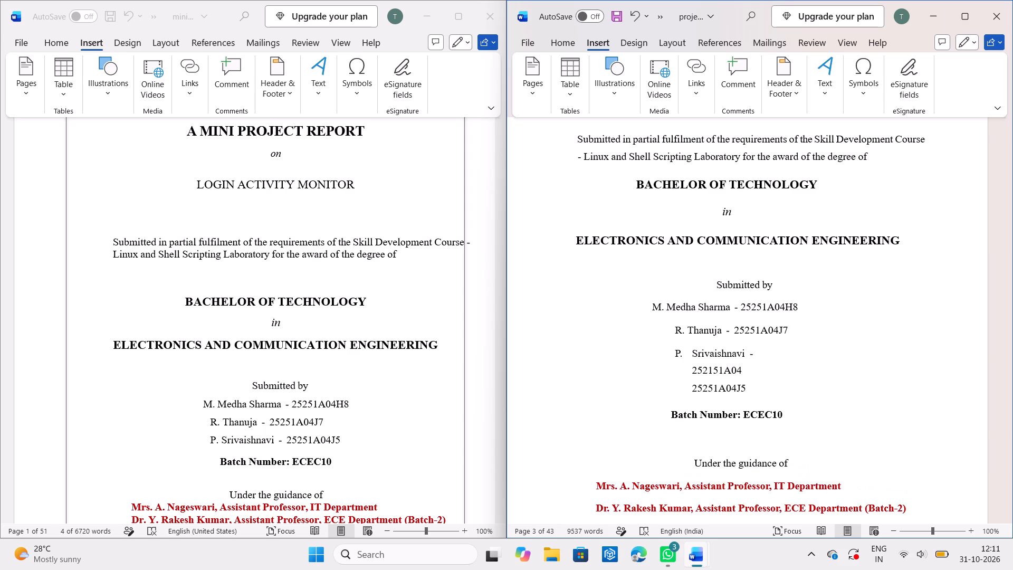
Delete the partly retyped roll number and the rest of the third student's entry, including its line.
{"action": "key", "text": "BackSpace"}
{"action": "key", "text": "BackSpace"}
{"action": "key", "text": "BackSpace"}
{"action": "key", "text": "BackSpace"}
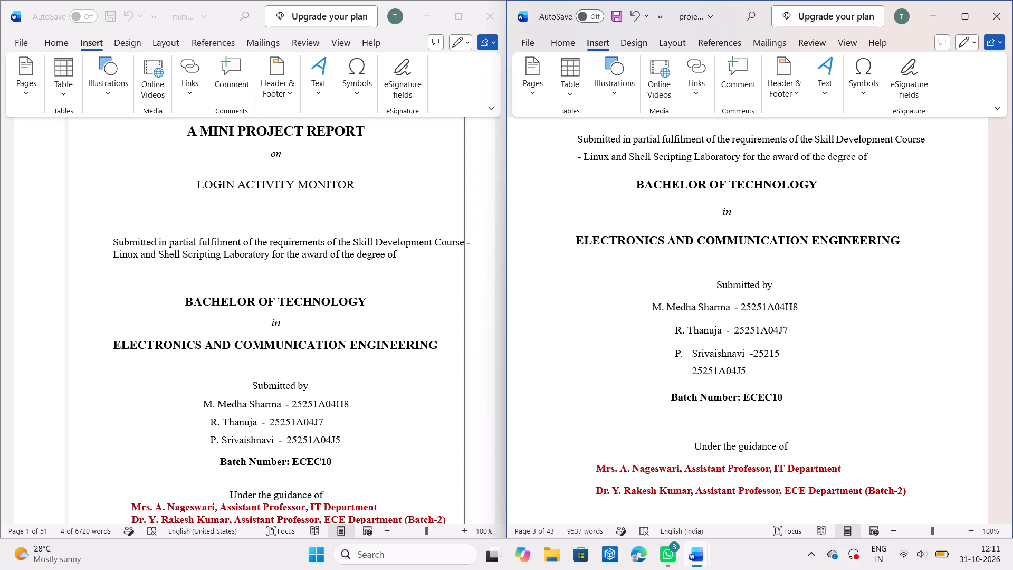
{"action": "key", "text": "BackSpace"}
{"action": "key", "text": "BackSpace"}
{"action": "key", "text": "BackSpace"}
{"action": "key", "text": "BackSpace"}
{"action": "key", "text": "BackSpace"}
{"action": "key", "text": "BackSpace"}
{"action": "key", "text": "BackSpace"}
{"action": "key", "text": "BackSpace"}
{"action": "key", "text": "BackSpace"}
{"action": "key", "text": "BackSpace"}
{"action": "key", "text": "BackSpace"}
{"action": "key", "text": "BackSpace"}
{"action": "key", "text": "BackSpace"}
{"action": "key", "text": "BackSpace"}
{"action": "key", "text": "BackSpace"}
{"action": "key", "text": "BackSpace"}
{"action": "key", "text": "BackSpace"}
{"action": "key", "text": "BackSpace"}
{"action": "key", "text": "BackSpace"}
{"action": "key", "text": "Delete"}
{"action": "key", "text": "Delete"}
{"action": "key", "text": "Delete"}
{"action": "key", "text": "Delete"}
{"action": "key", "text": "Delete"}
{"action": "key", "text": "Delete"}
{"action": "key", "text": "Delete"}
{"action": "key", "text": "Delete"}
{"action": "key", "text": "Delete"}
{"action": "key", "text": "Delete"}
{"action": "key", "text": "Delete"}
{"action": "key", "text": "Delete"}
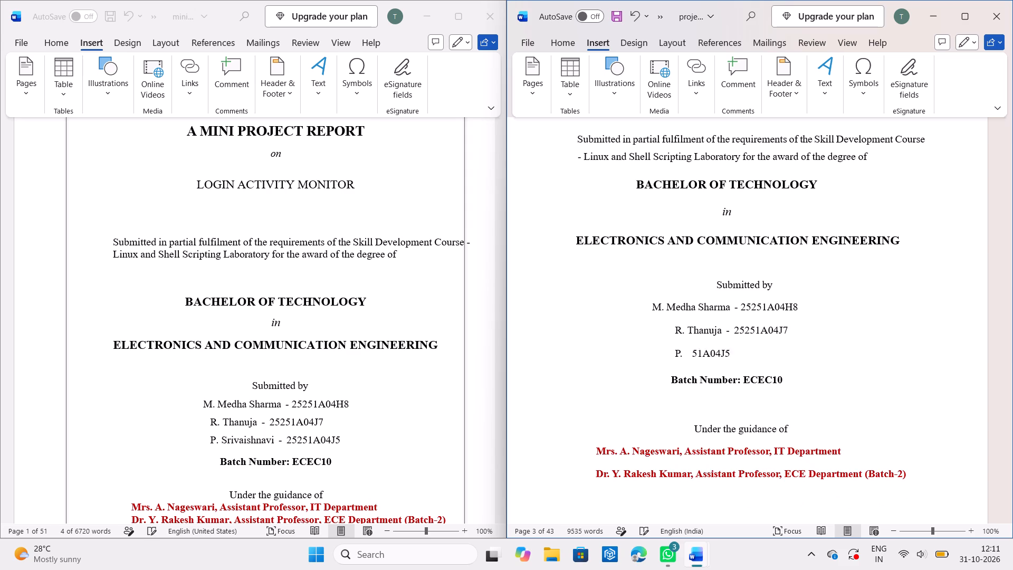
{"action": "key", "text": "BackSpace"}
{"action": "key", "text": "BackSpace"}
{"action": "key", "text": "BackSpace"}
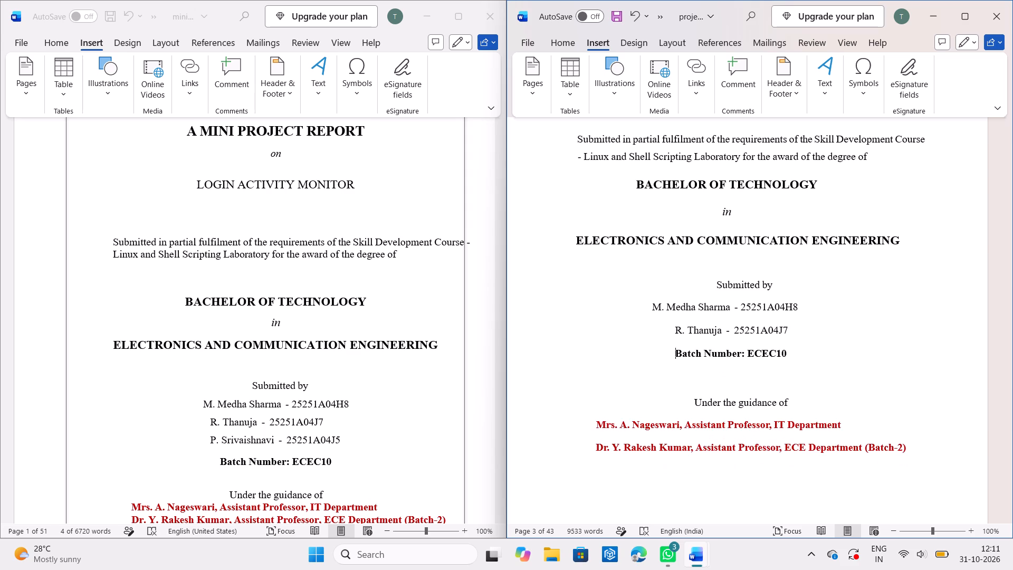
Add blank lines between the second student and Batch Number and paste the copied third student entry there again.
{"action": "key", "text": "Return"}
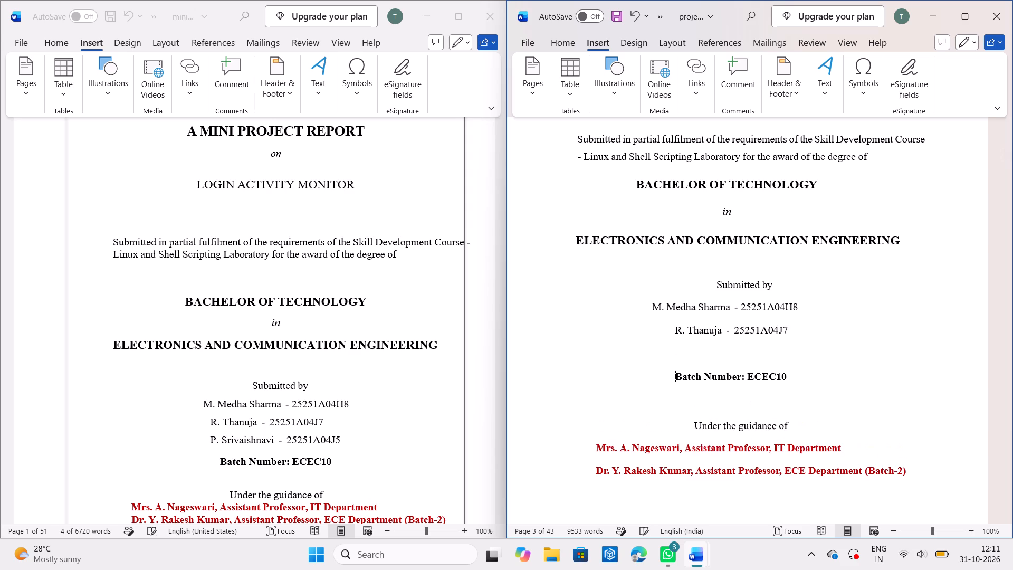
{"action": "left_click", "coordinate": [816, 338]}
{"action": "key", "text": "Return"}
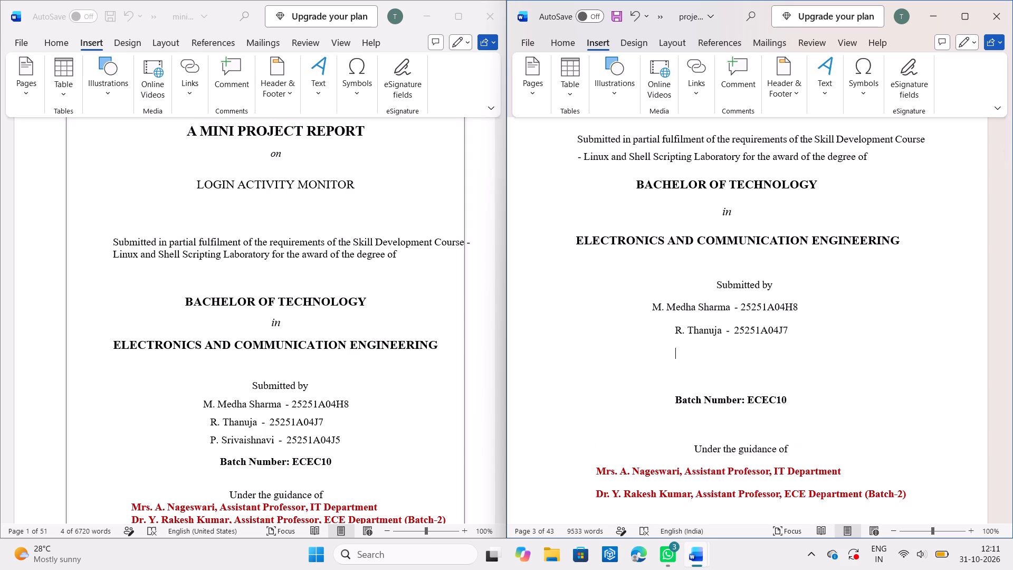
{"action": "key", "text": "ctrl+v"}
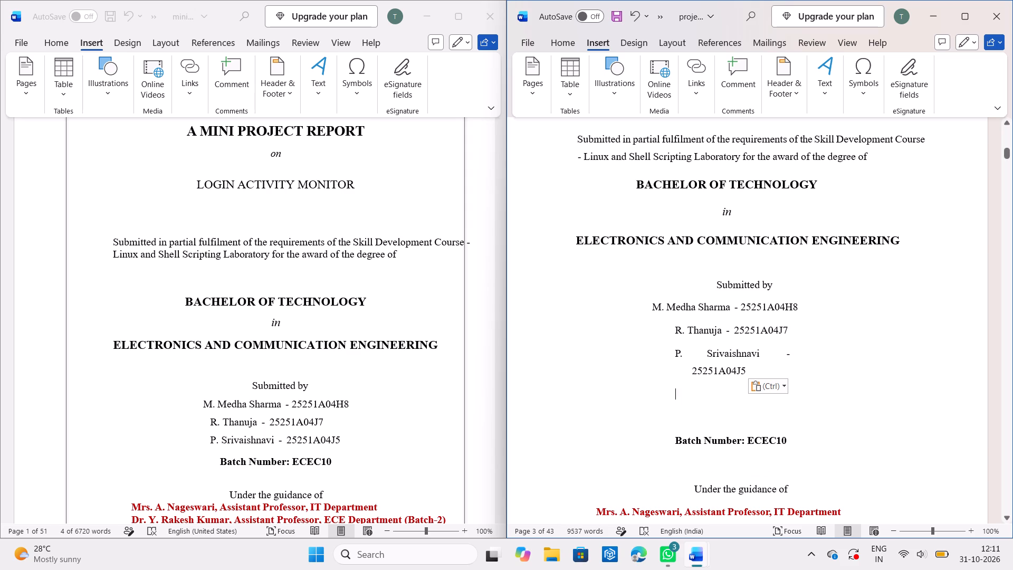
Delete the pasted third student entry and the blank lines between the second student and Batch Number.
{"action": "left_click_drag", "start_coordinate": [672, 358], "coordinate": [737, 354]}
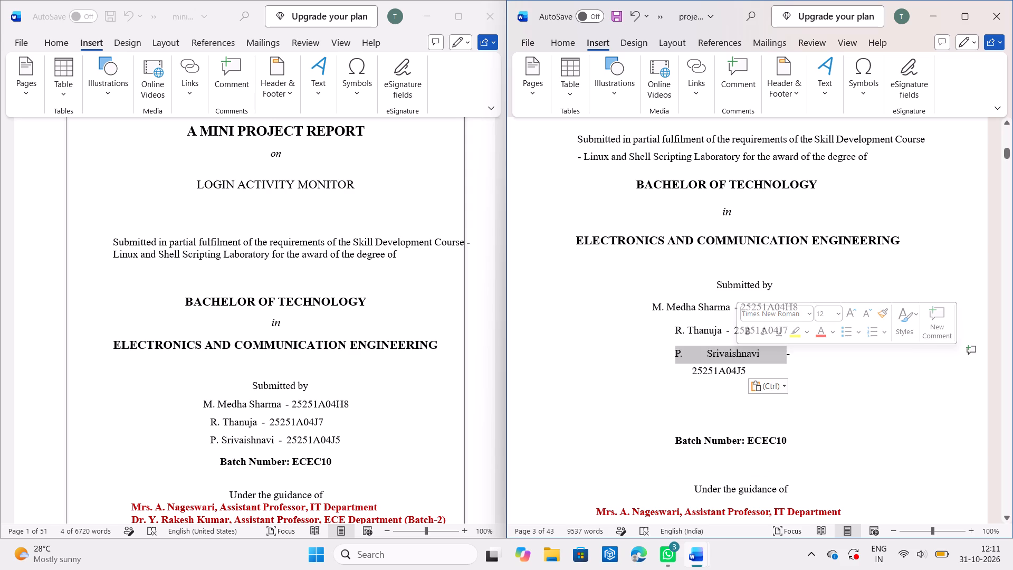
{"action": "key", "text": "BackSpace"}
{"action": "key", "text": "Delete"}
{"action": "key", "text": "Delete"}
{"action": "key", "text": "Delete"}
{"action": "key", "text": "Delete"}
{"action": "key", "text": "Delete"}
{"action": "key", "text": "Delete"}
{"action": "key", "text": "Delete"}
{"action": "key", "text": "Delete"}
{"action": "key", "text": "Delete"}
{"action": "key", "text": "Delete"}
{"action": "key", "text": "Delete"}
{"action": "key", "text": "Delete"}
{"action": "key", "text": "Delete"}
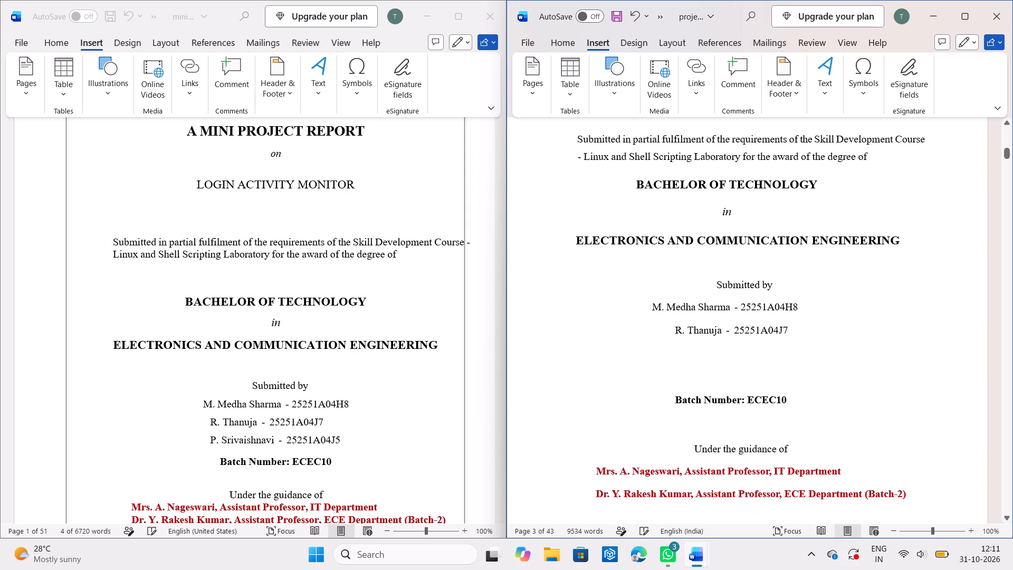
{"action": "key", "text": "Delete"}
{"action": "key", "text": "Delete"}
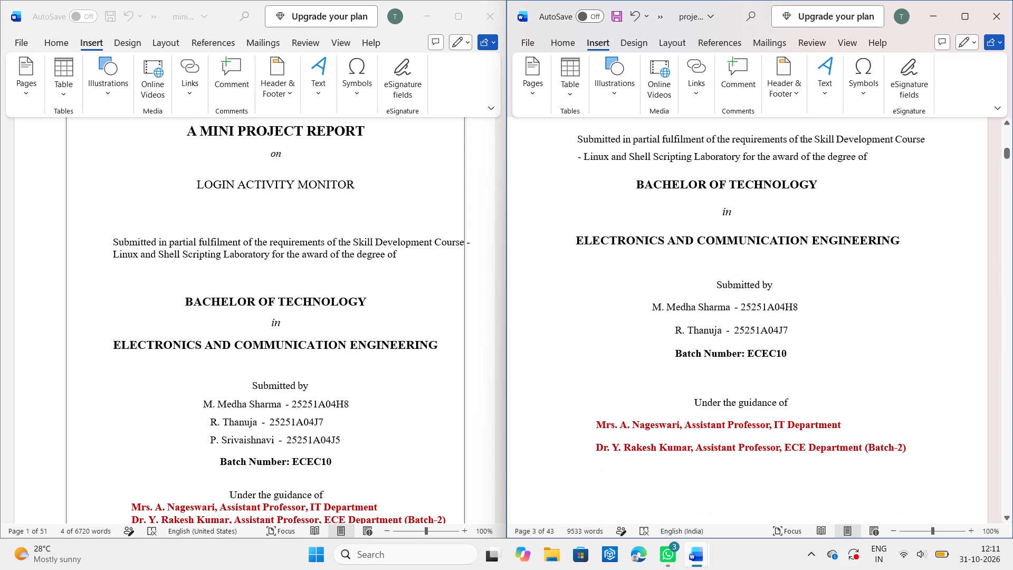
Remove the blank line between Batch Number and "Under the guidance of".
{"action": "left_click", "coordinate": [795, 353]}
{"action": "key", "text": "Delete"}
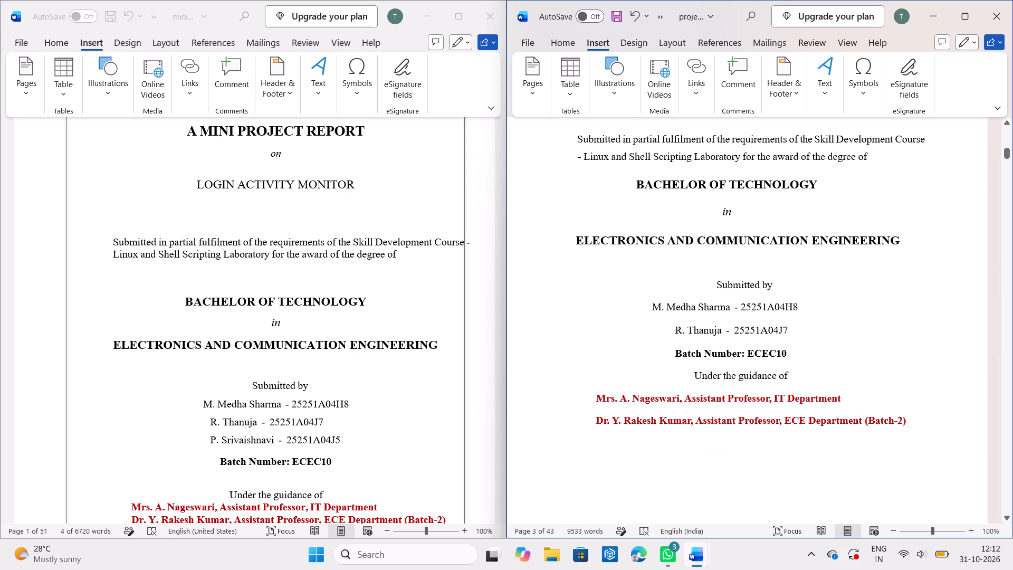
Add a line below the second student and paste the third student entry copied from the miniproject report there.
{"action": "left_click", "coordinate": [788, 332]}
{"action": "key", "text": "Return"}
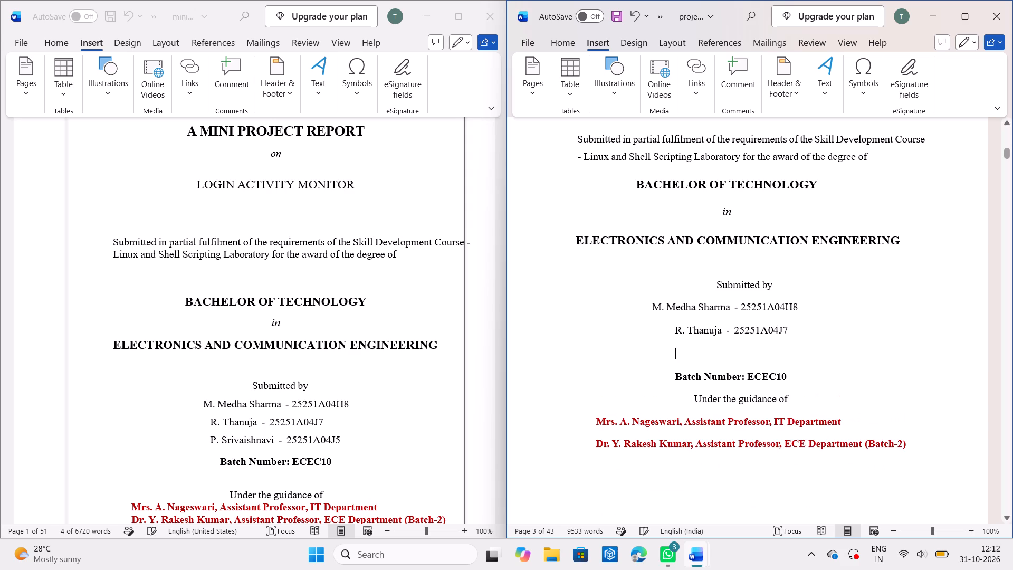
{"action": "left_click", "coordinate": [253, 452]}
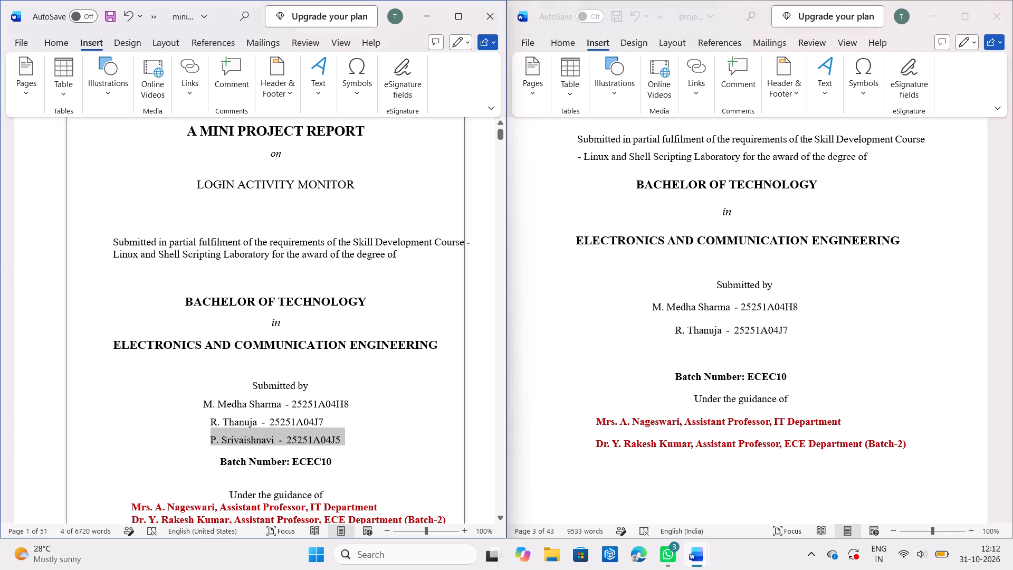
{"action": "key", "text": "ctrl+c"}
{"action": "key", "text": "ctrl+c"}
{"action": "key", "text": "ctrl+c"}
{"action": "key", "text": "ctrl+c"}
{"action": "left_click", "coordinate": [703, 350]}
{"action": "key", "text": "ctrl+v"}
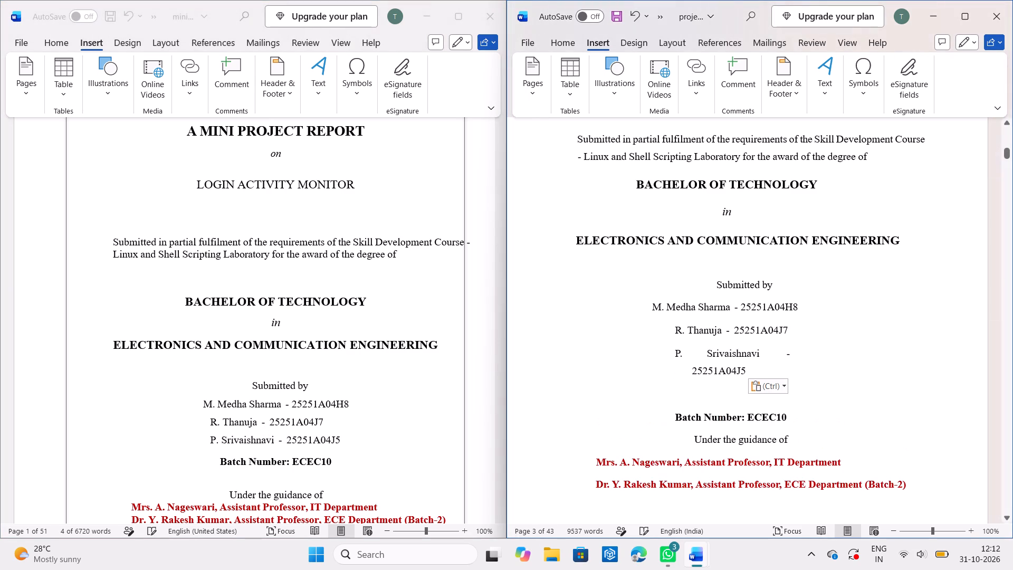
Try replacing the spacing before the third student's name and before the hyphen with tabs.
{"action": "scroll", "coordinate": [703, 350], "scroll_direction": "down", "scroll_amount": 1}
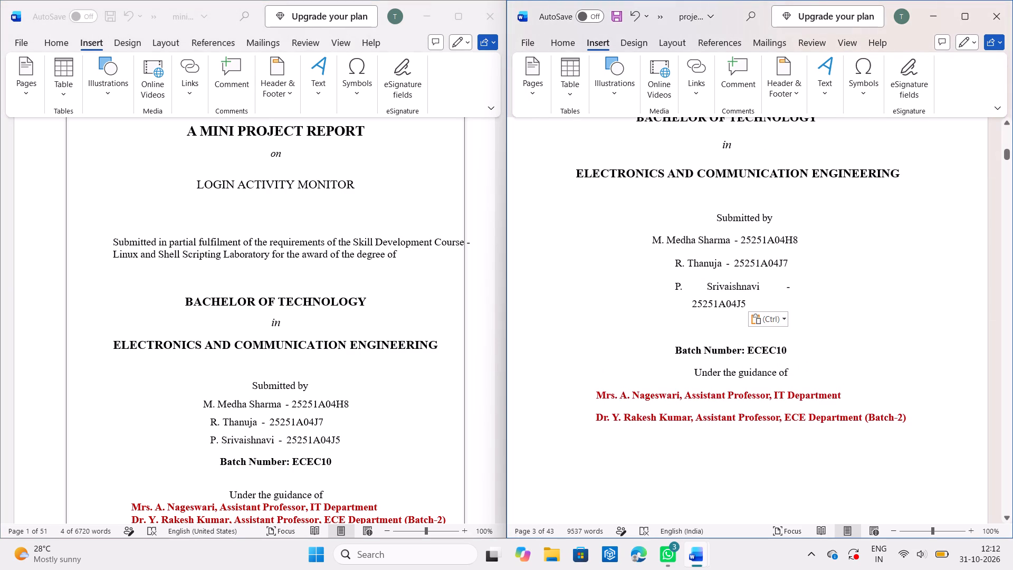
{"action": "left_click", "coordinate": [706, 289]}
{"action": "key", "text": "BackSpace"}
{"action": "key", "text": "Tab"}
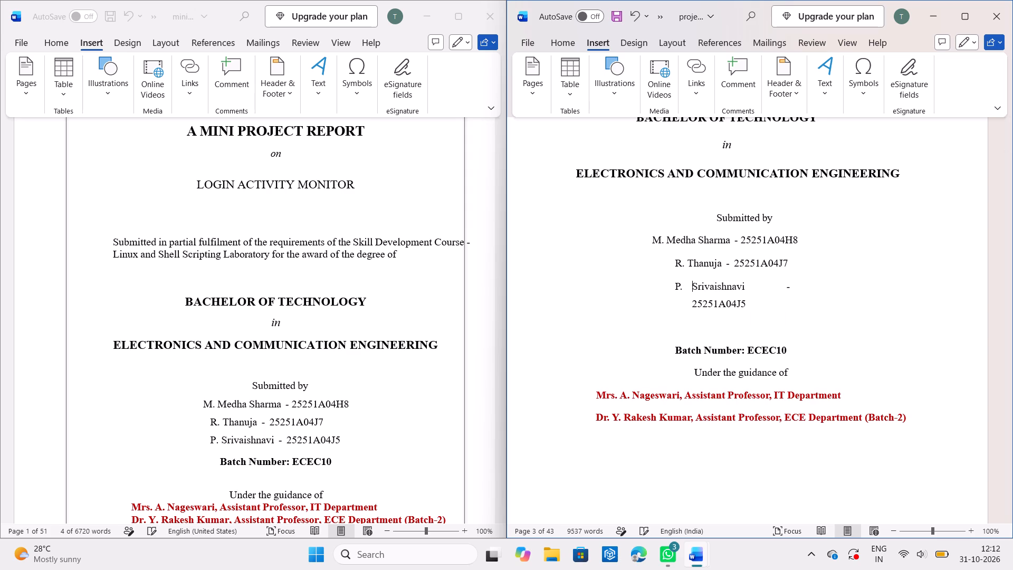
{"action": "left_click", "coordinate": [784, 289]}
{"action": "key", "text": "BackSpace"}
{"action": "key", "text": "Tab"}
Clear the third student line's indent and re-indent it with tab stops to start near the first student's line.
{"action": "left_click", "coordinate": [678, 286]}
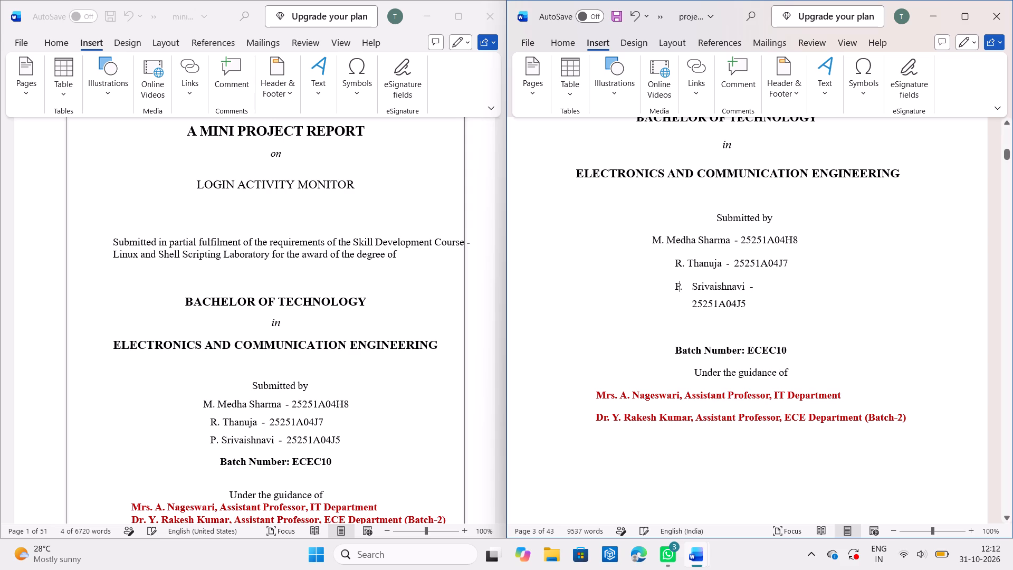
{"action": "key", "text": "Left"}
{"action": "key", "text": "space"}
{"action": "key", "text": "BackSpace"}
{"action": "key", "text": "BackSpace"}
{"action": "key", "text": "BackSpace"}
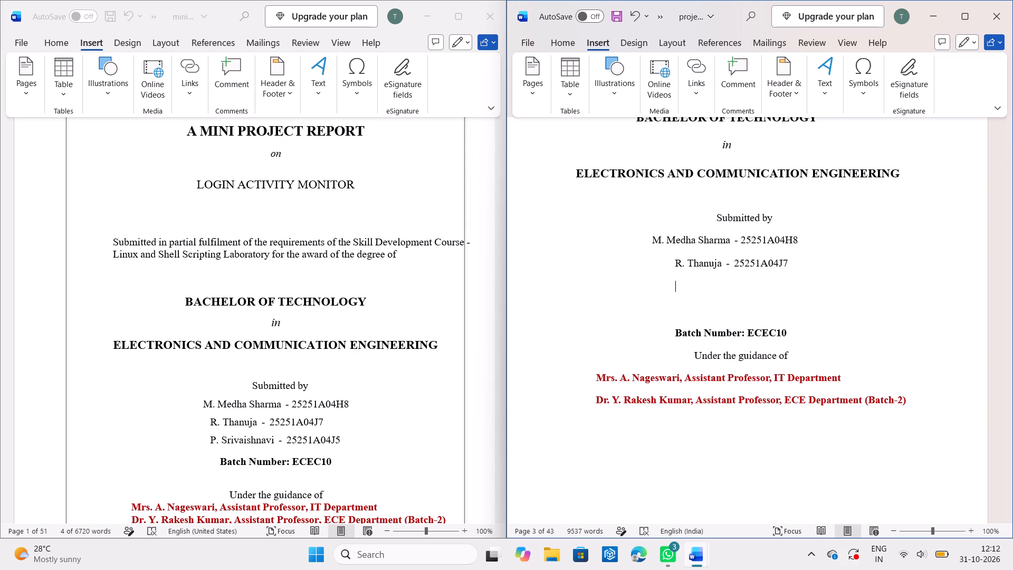
{"action": "key", "text": "Tab"}
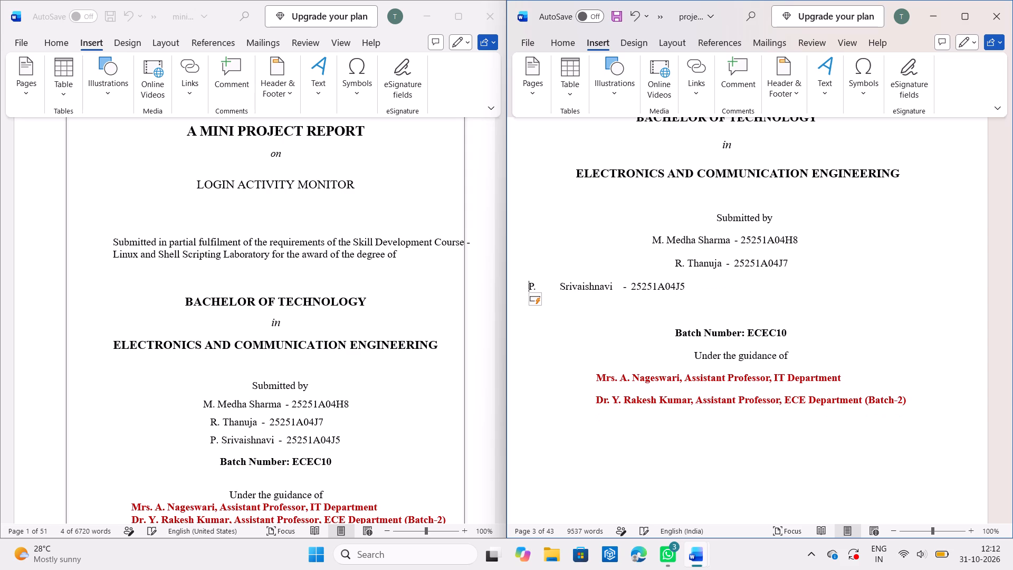
{"action": "key", "text": "Tab"}
{"action": "key", "text": "Tab"}
{"action": "key", "text": "Tab"}
{"action": "key", "text": "Tab"}
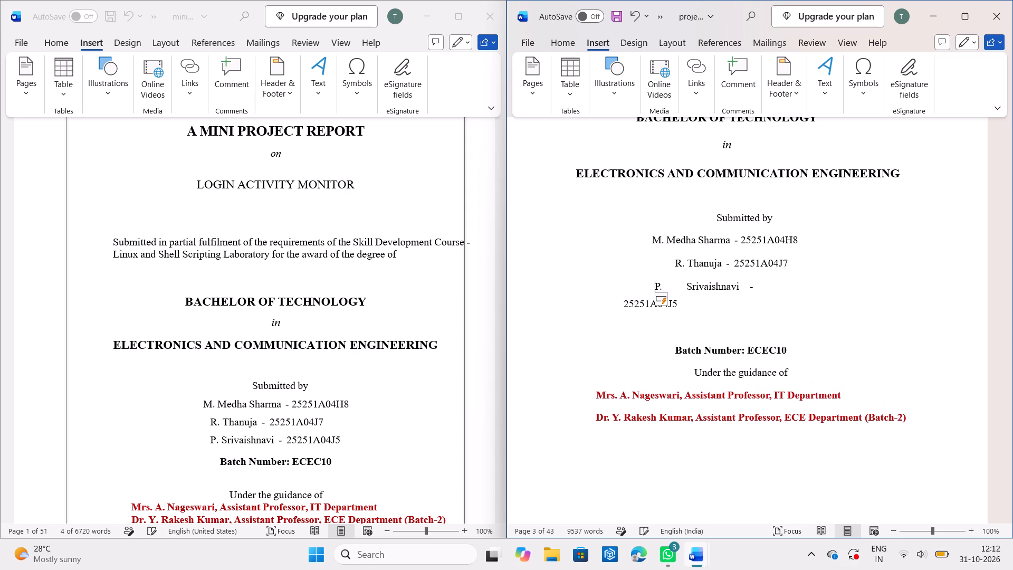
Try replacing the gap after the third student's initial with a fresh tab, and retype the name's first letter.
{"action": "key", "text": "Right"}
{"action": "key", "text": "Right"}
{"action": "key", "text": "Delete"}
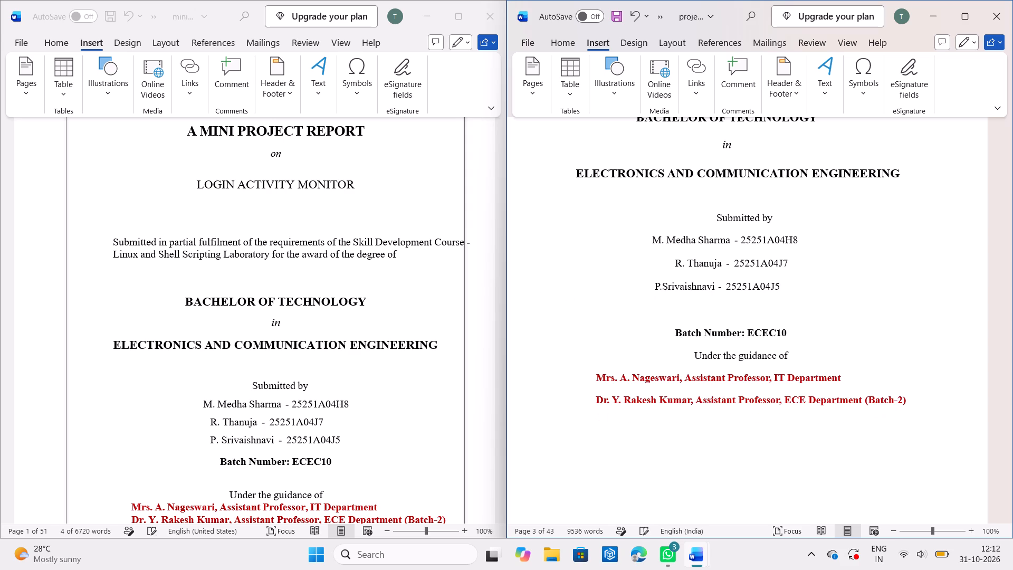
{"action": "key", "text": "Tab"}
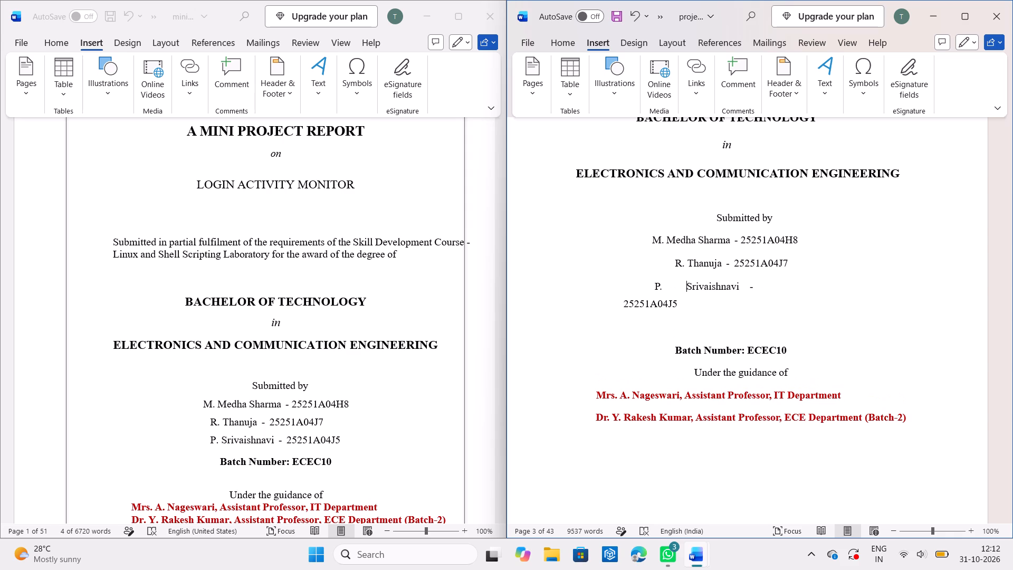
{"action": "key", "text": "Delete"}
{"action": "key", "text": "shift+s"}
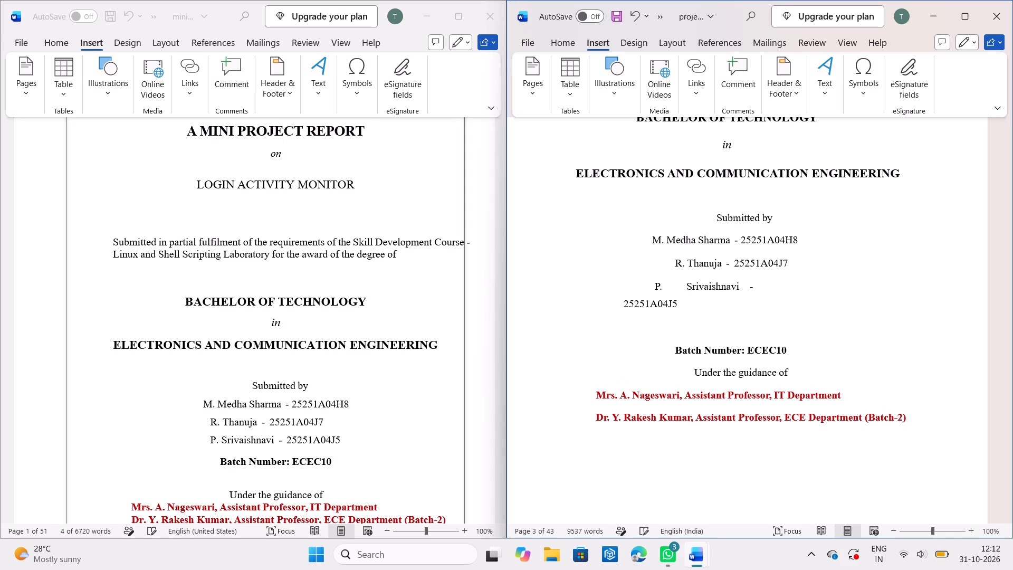
Remove the gaps before the hyphen and after the initial in the third student's entry so it fits on one line.
{"action": "left_click", "coordinate": [747, 287]}
{"action": "key", "text": "BackSpace"}
{"action": "key", "text": "Left"}
{"action": "key", "text": "Left"}
{"action": "key", "text": "Left"}
{"action": "key", "text": "Left"}
{"action": "key", "text": "Left"}
{"action": "key", "text": "Left"}
{"action": "key", "text": "Left"}
{"action": "key", "text": "Left"}
{"action": "key", "text": "Left"}
{"action": "key", "text": "Left"}
{"action": "key", "text": "Left"}
{"action": "key", "text": "Left"}
{"action": "key", "text": "BackSpace"}
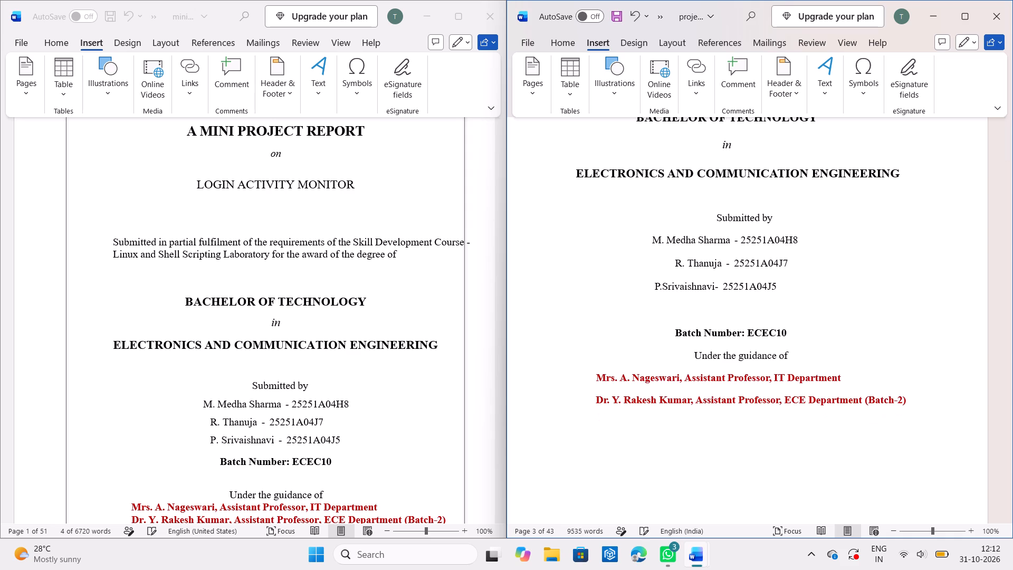
Clear the second student line's indent and re-indent it with tab stops to align with the third student's line.
{"action": "left_click", "coordinate": [672, 267]}
{"action": "key", "text": "BackSpace"}
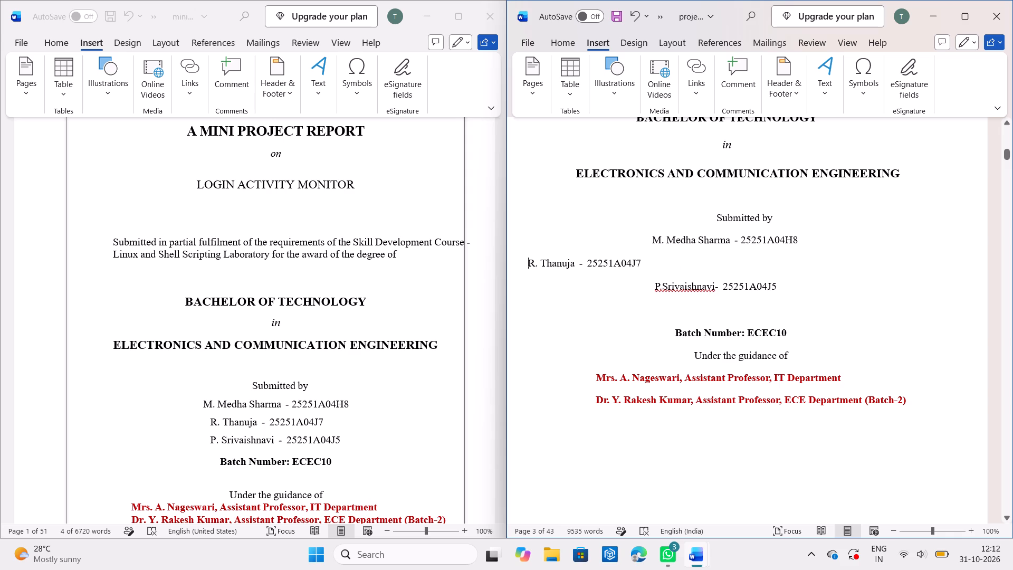
{"action": "key", "text": "Tab"}
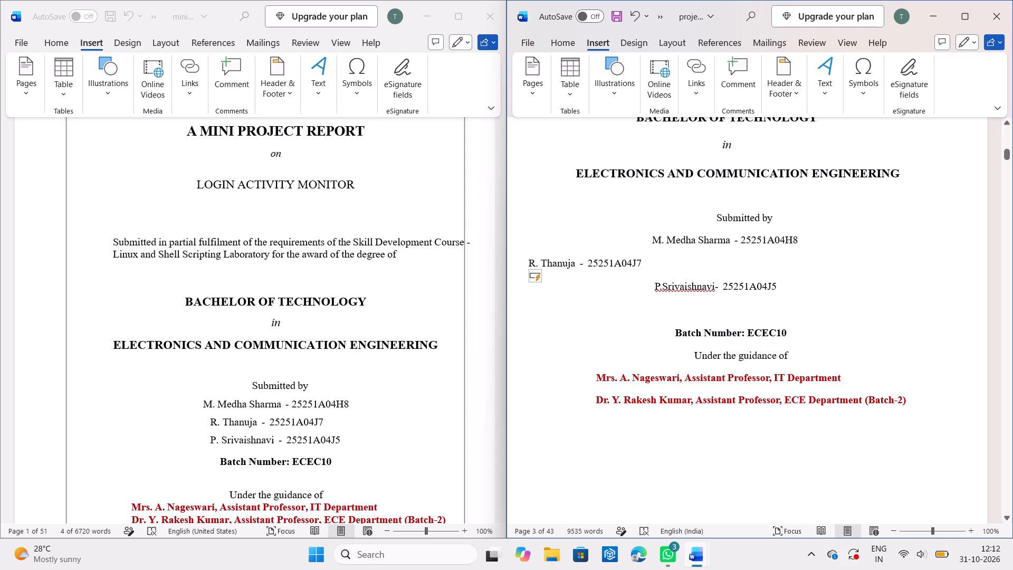
{"action": "key", "text": "Tab"}
{"action": "key", "text": "Tab"}
{"action": "key", "text": "Tab"}
{"action": "key", "text": "Tab"}
{"action": "key", "text": "Tab"}
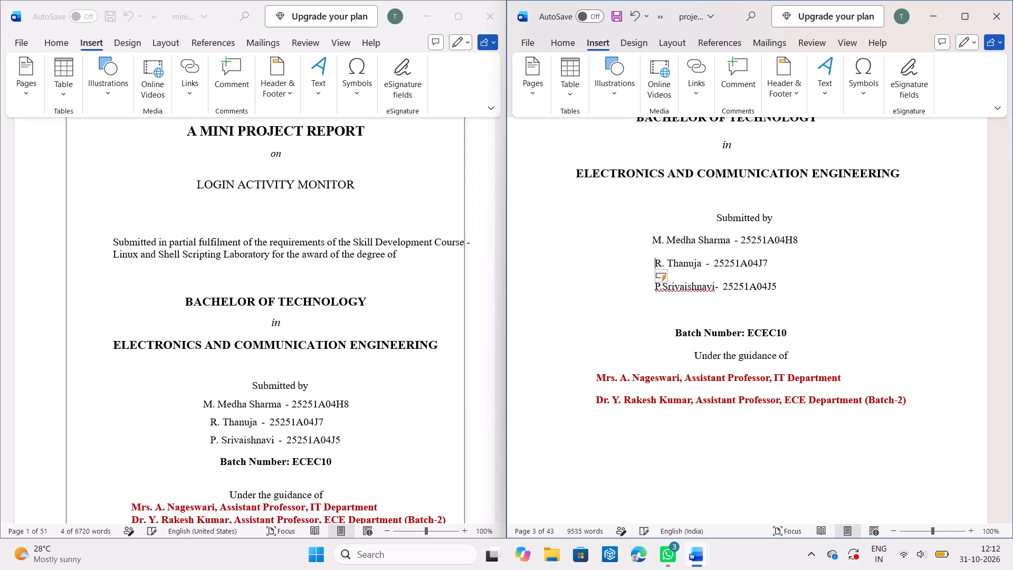
Insert a space between the initial and the name in the third student's line.
{"action": "left_click", "coordinate": [696, 353]}
{"action": "left_click", "coordinate": [585, 311]}
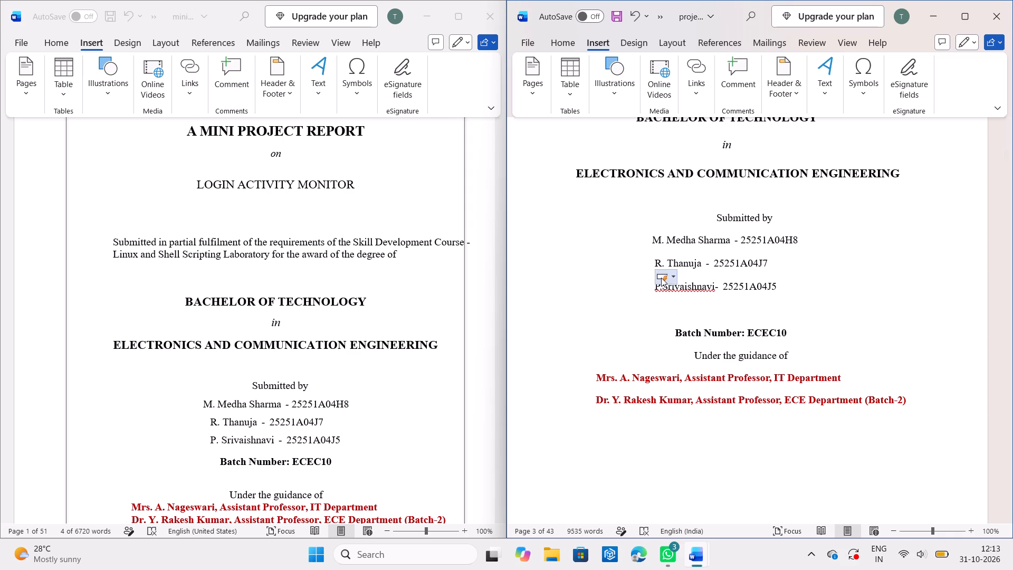
{"action": "left_click", "coordinate": [661, 278]}
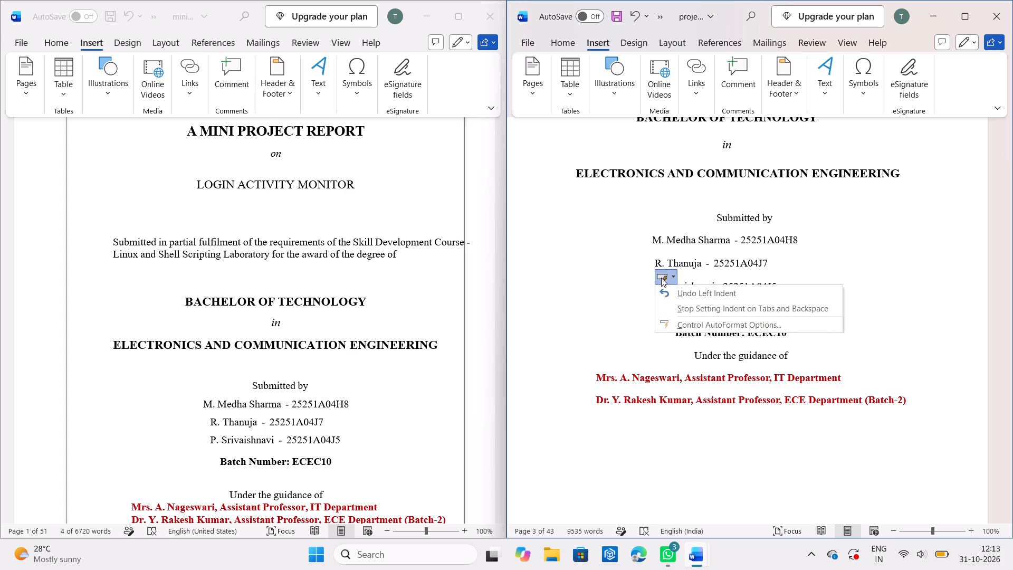
{"action": "left_click", "coordinate": [661, 278]}
{"action": "left_click", "coordinate": [666, 290]}
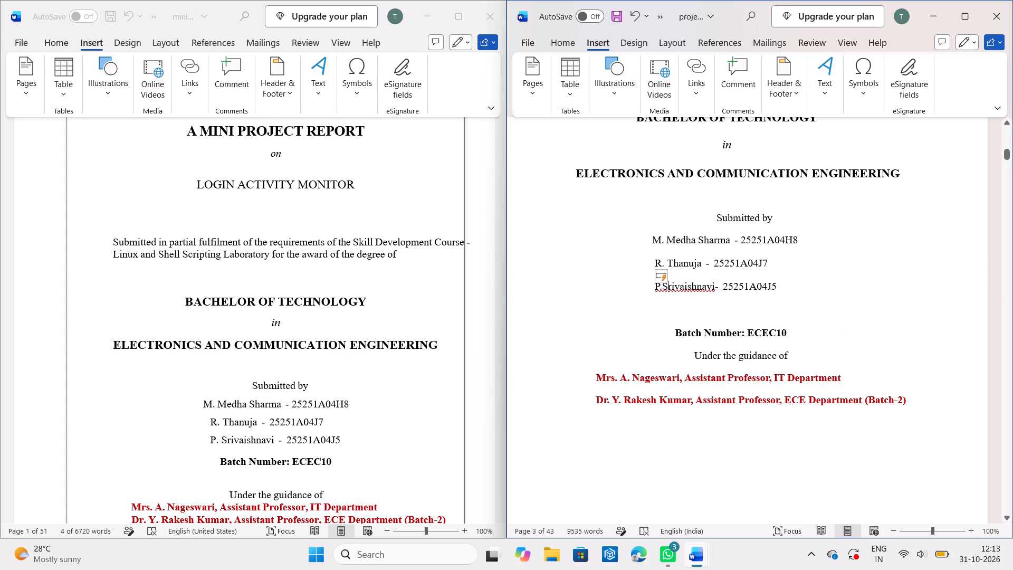
{"action": "key", "text": "Left"}
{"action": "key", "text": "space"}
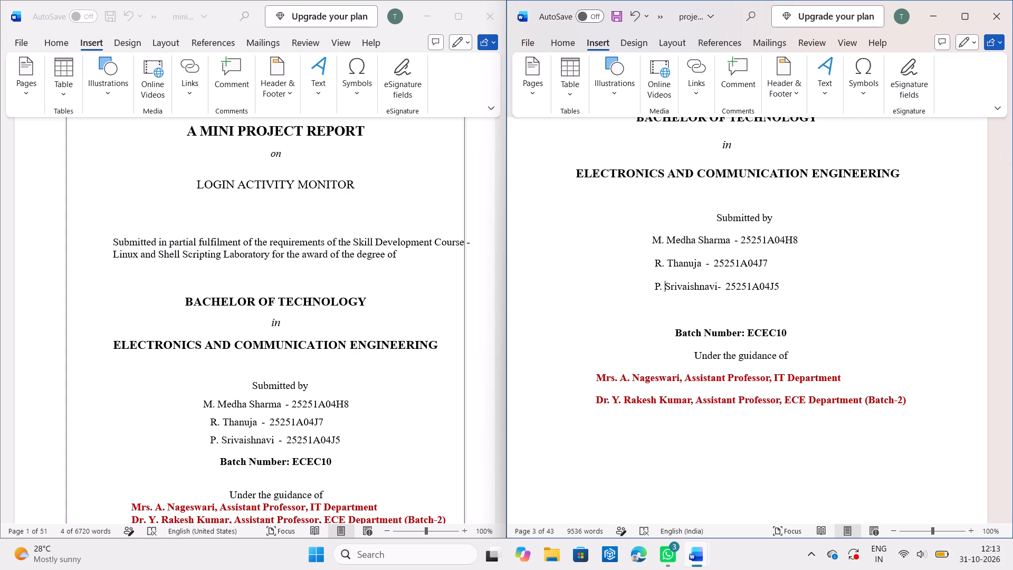
Delete the surplus blank lines between the second guide's line and the department heading on project1's cover page.
{"action": "scroll", "coordinate": [666, 290], "scroll_direction": "down", "scroll_amount": 1}
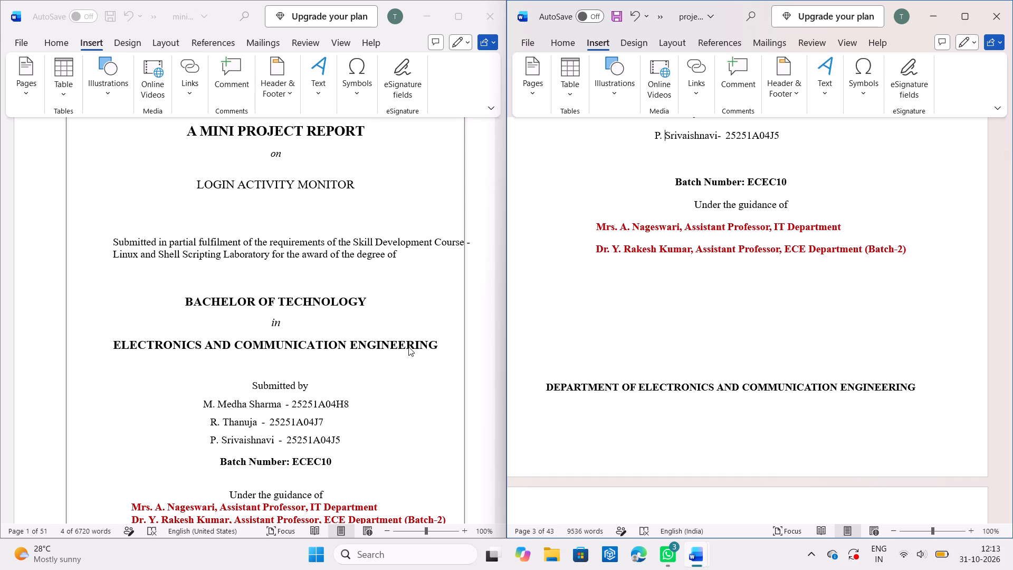
{"action": "scroll", "coordinate": [408, 347], "scroll_direction": "down", "scroll_amount": 1}
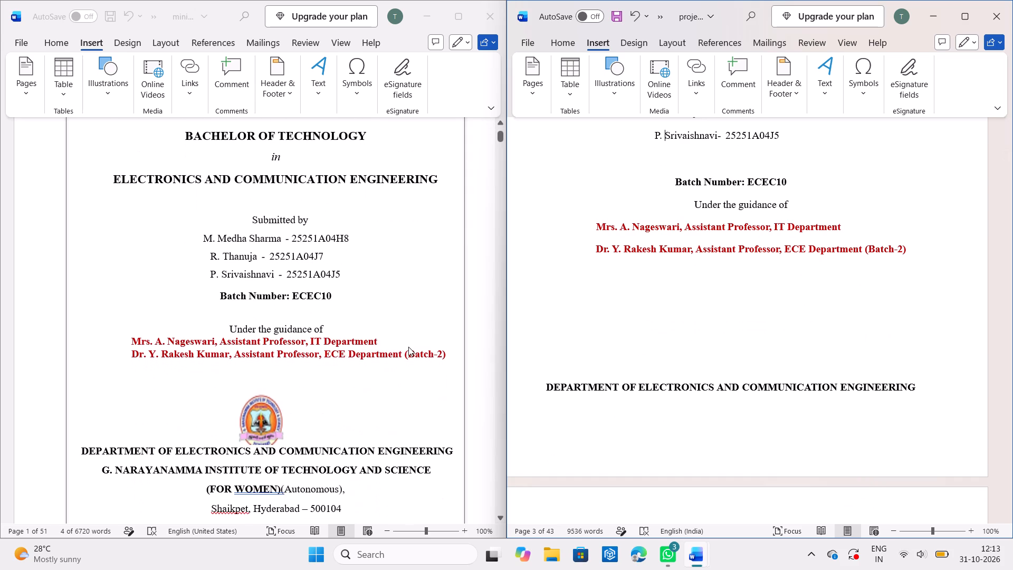
{"action": "scroll", "coordinate": [408, 347], "scroll_direction": "down", "scroll_amount": 2}
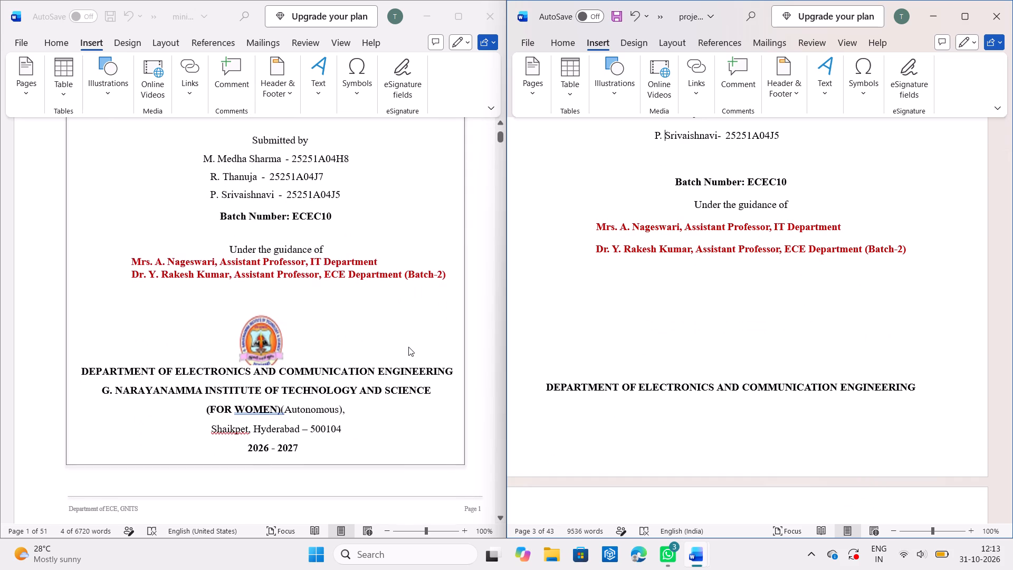
{"action": "left_click", "coordinate": [807, 285]}
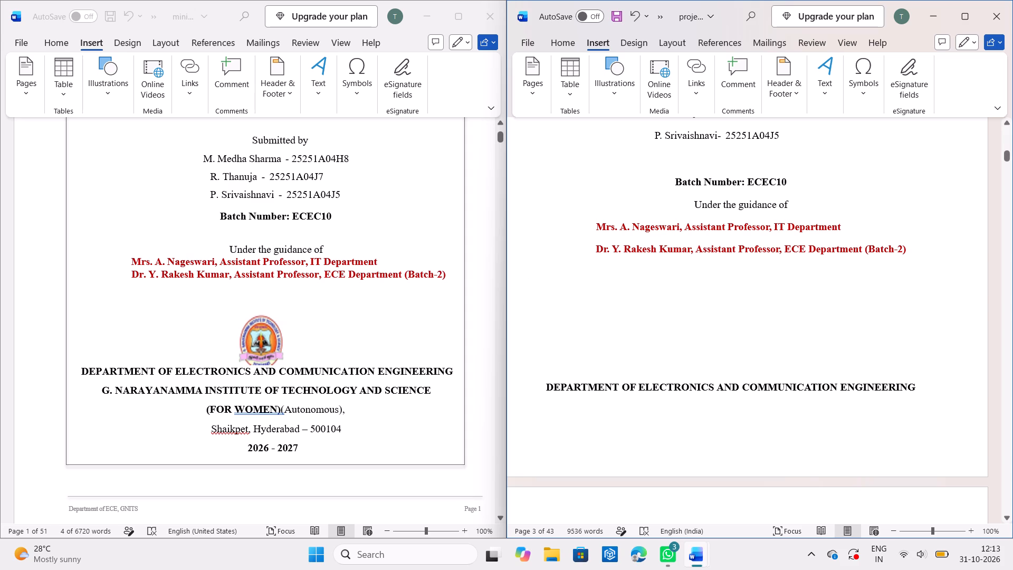
{"action": "double_click", "coordinate": [902, 252]}
{"action": "key", "text": "Right"}
{"action": "key", "text": "Delete"}
{"action": "key", "text": "Delete"}
{"action": "key", "text": "Delete"}
{"action": "key", "text": "Delete"}
{"action": "key", "text": "Delete"}
{"action": "key", "text": "Delete"}
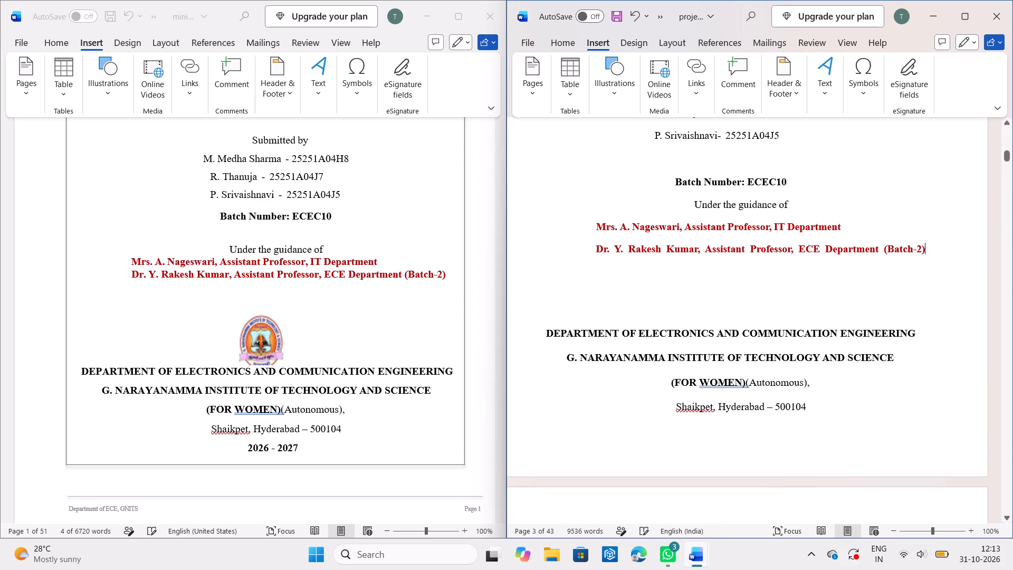
{"action": "key", "text": "Delete"}
Delete the blank line above the batch number so that the 2026 - 2027 line fits on the cover page.
{"action": "scroll", "coordinate": [902, 252], "scroll_direction": "down", "scroll_amount": 1}
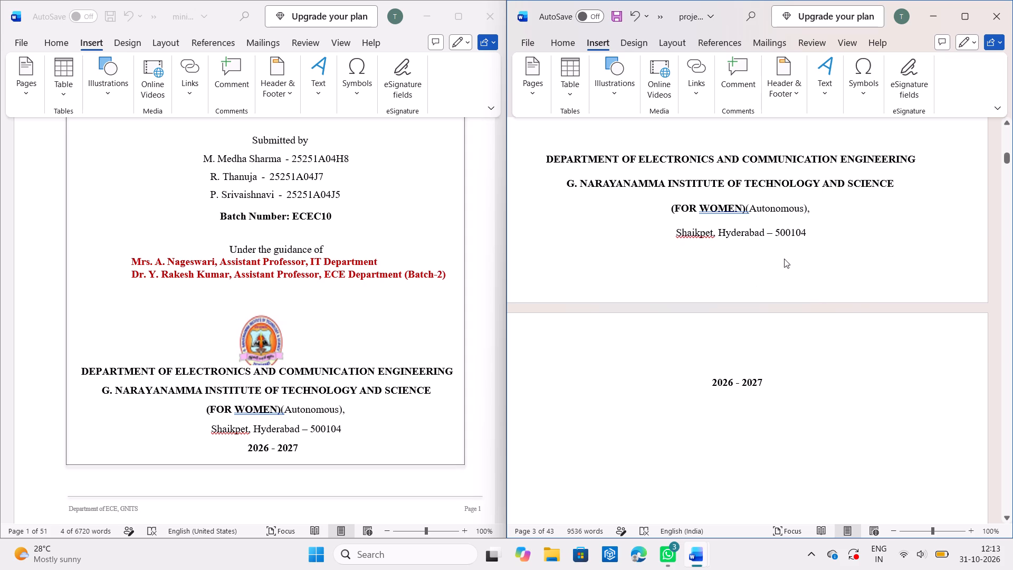
{"action": "scroll", "coordinate": [809, 233], "scroll_direction": "up", "scroll_amount": 3}
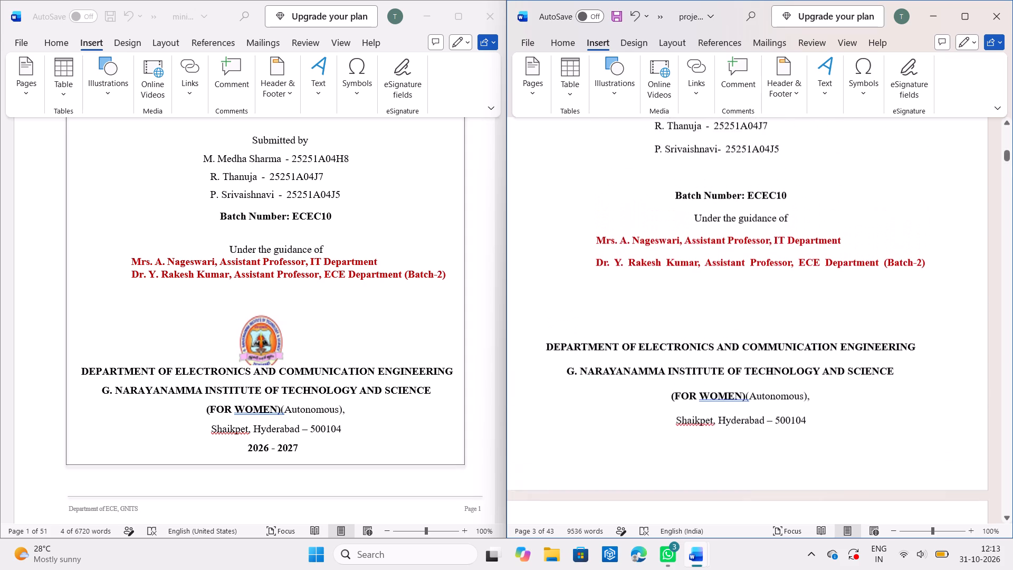
{"action": "scroll", "coordinate": [809, 233], "scroll_direction": "up", "scroll_amount": 1}
{"action": "left_click", "coordinate": [785, 175]}
{"action": "key", "text": "Delete"}
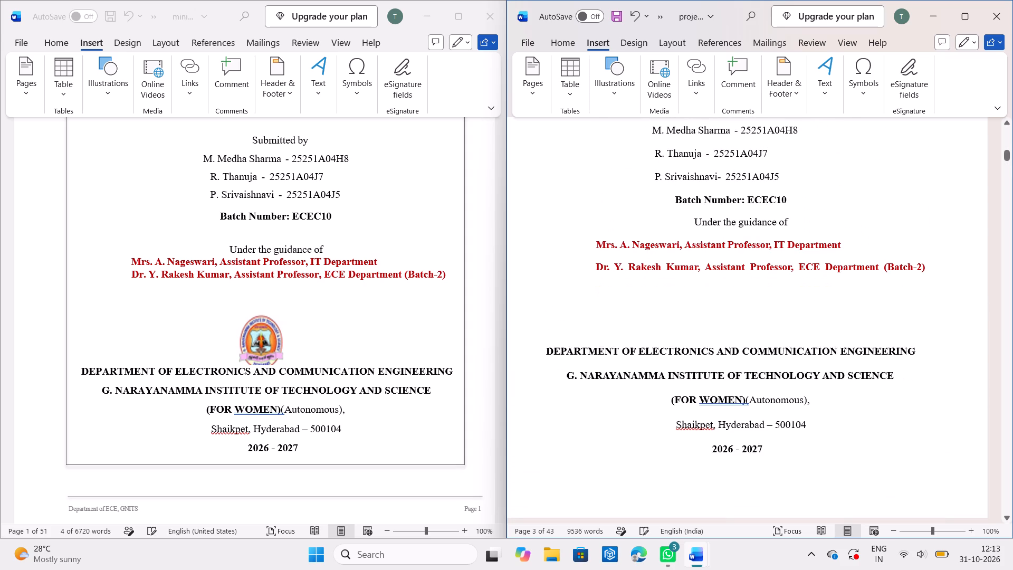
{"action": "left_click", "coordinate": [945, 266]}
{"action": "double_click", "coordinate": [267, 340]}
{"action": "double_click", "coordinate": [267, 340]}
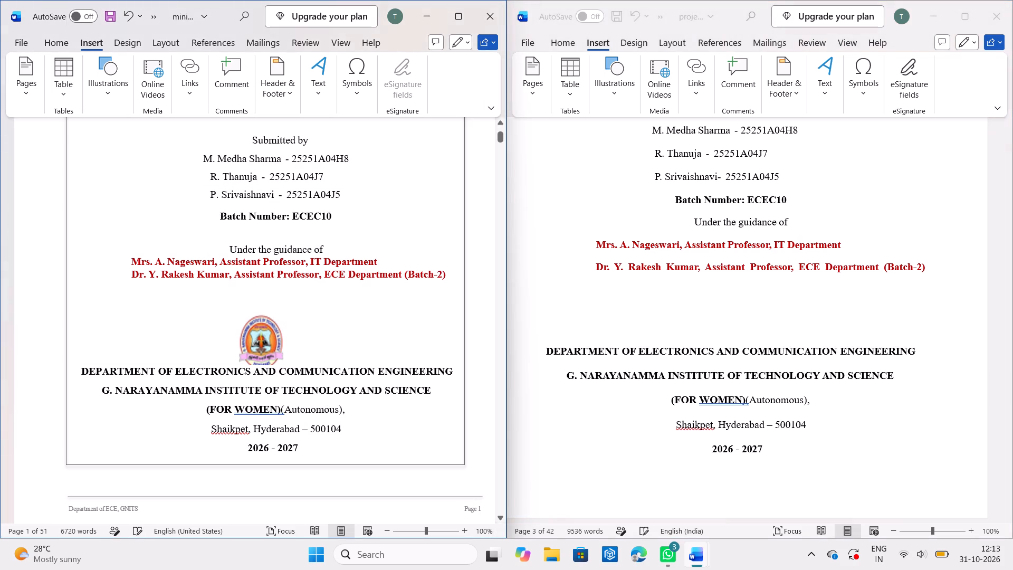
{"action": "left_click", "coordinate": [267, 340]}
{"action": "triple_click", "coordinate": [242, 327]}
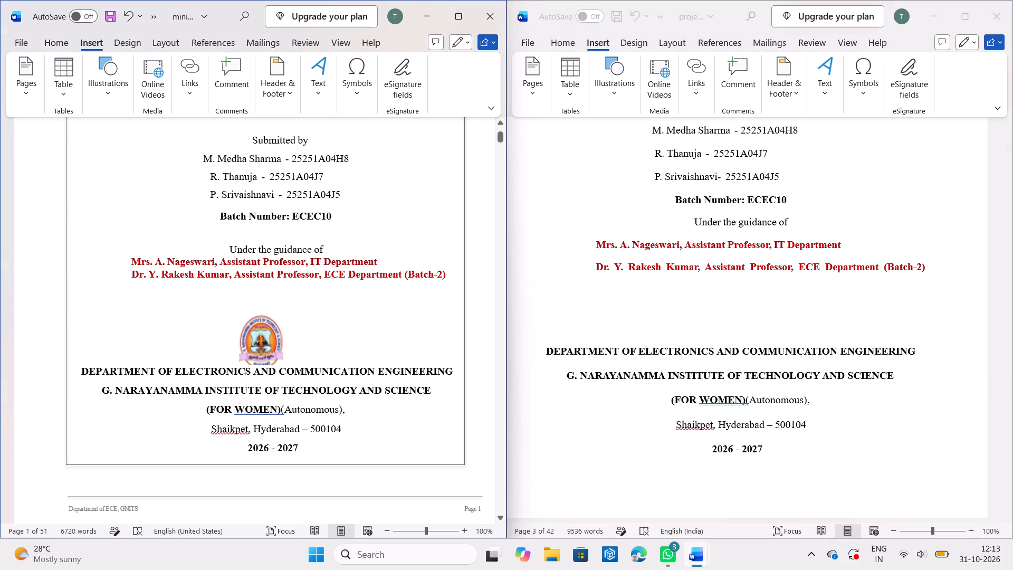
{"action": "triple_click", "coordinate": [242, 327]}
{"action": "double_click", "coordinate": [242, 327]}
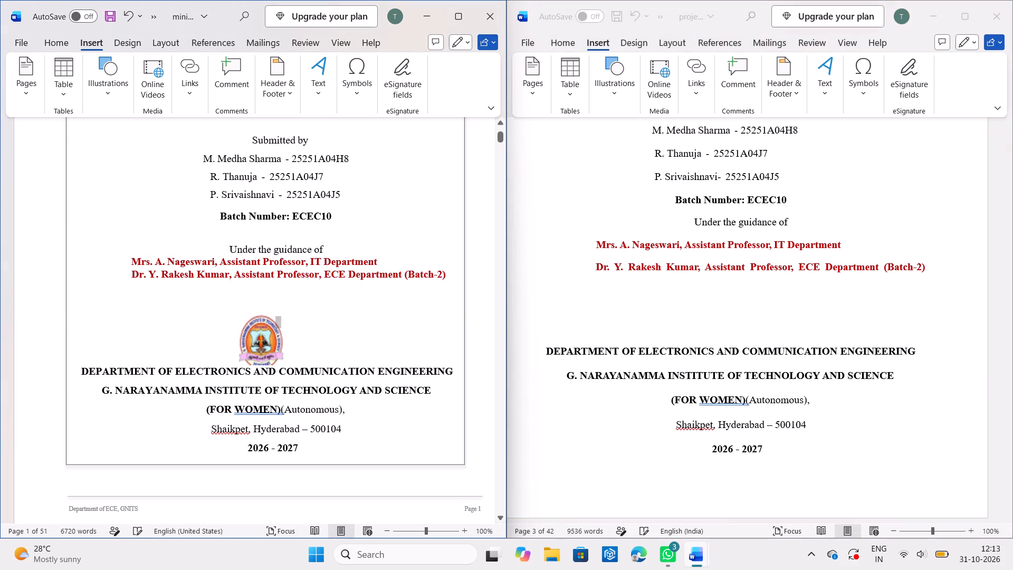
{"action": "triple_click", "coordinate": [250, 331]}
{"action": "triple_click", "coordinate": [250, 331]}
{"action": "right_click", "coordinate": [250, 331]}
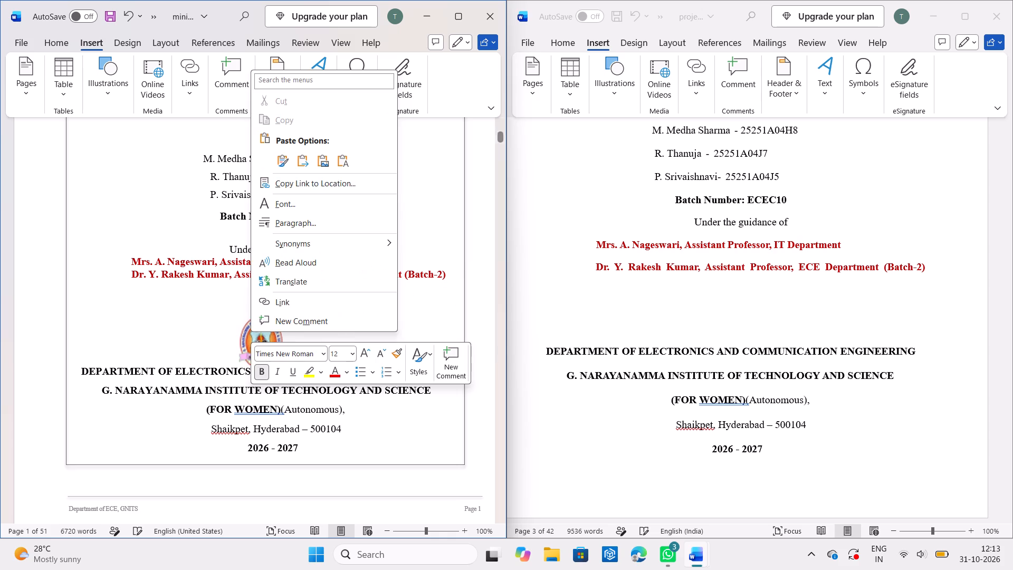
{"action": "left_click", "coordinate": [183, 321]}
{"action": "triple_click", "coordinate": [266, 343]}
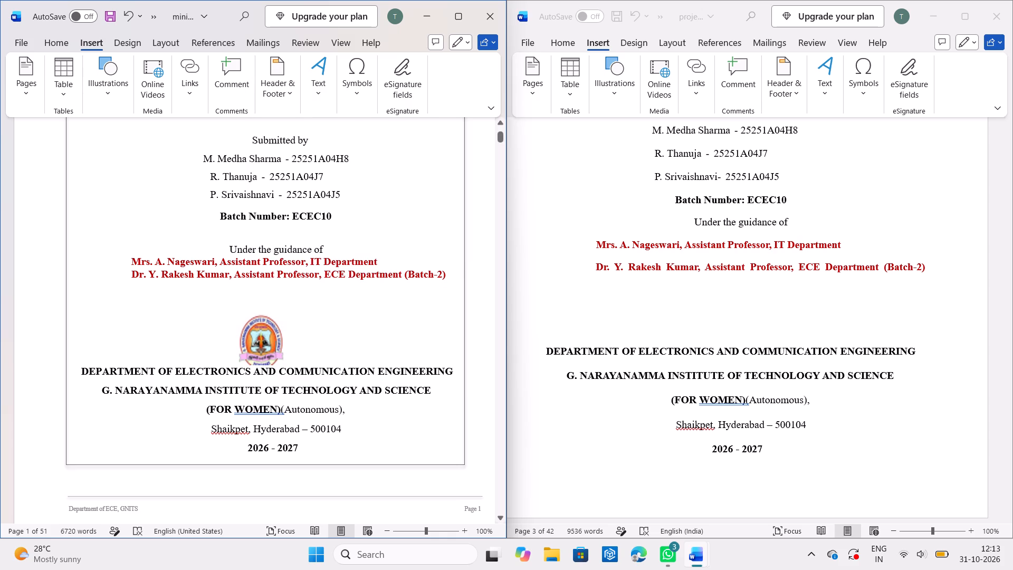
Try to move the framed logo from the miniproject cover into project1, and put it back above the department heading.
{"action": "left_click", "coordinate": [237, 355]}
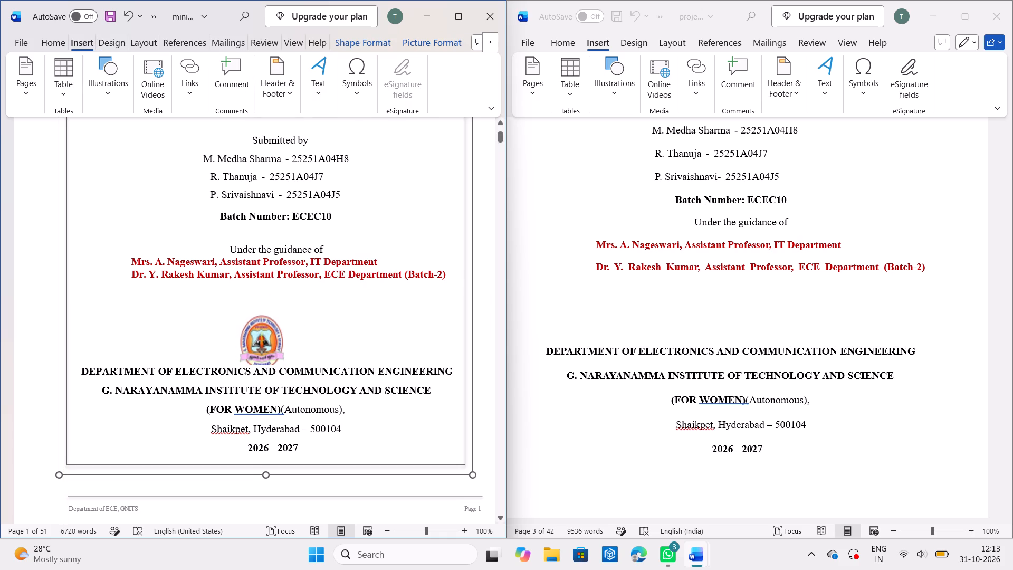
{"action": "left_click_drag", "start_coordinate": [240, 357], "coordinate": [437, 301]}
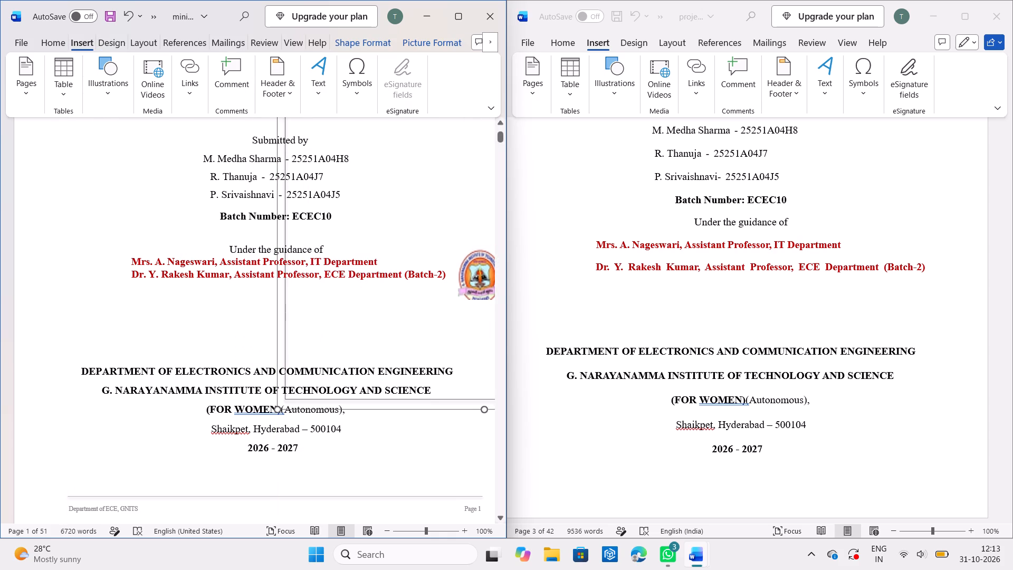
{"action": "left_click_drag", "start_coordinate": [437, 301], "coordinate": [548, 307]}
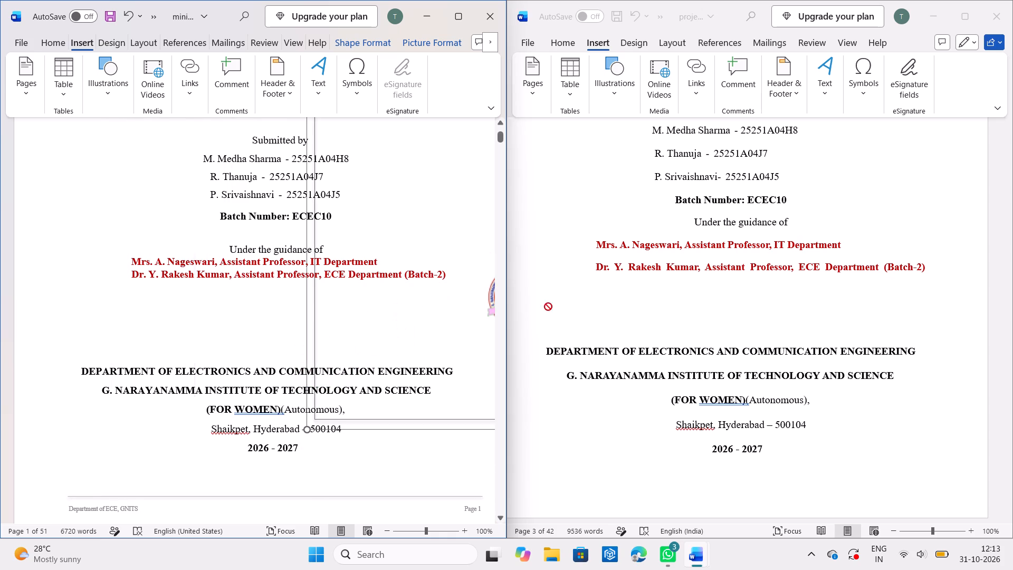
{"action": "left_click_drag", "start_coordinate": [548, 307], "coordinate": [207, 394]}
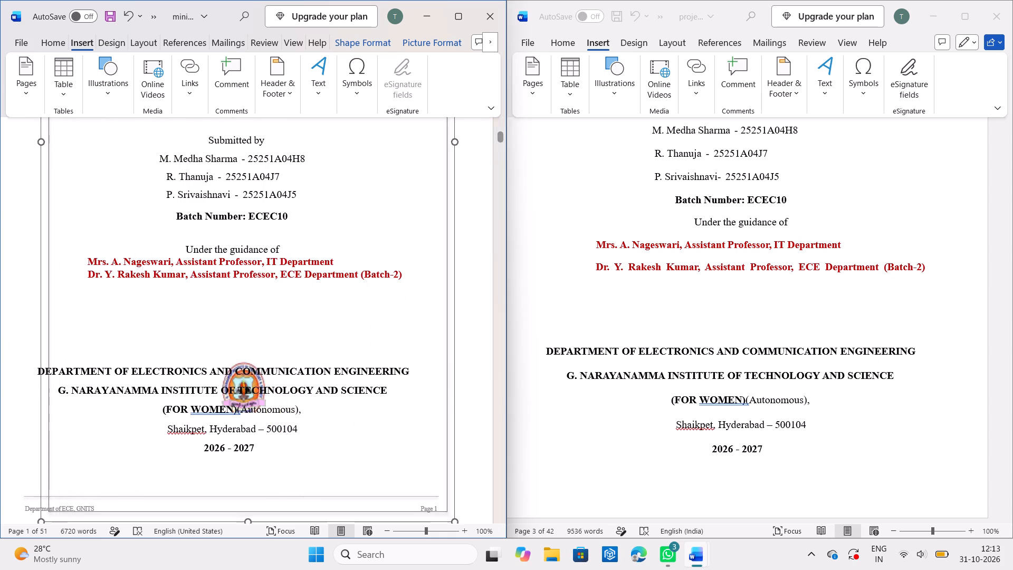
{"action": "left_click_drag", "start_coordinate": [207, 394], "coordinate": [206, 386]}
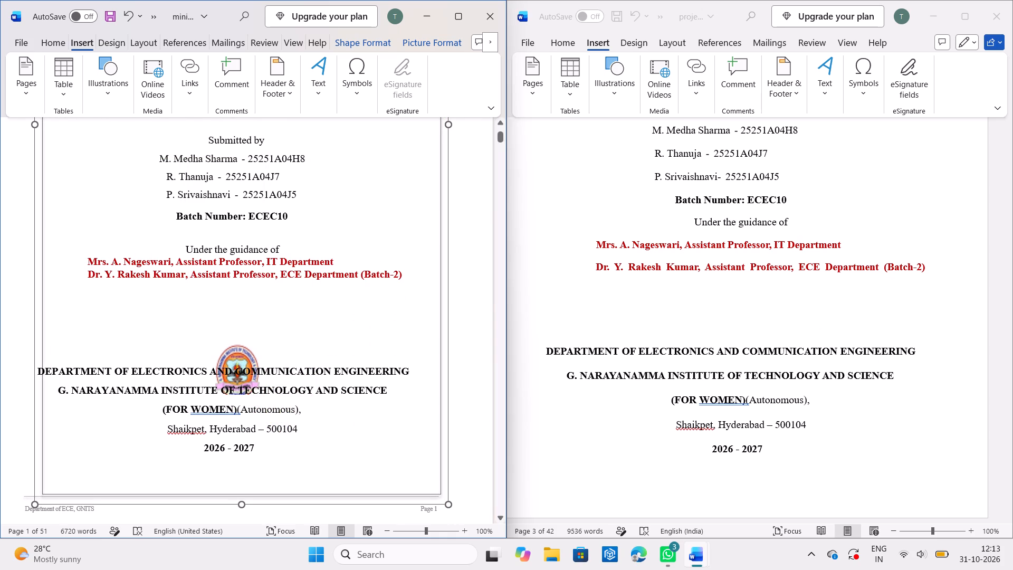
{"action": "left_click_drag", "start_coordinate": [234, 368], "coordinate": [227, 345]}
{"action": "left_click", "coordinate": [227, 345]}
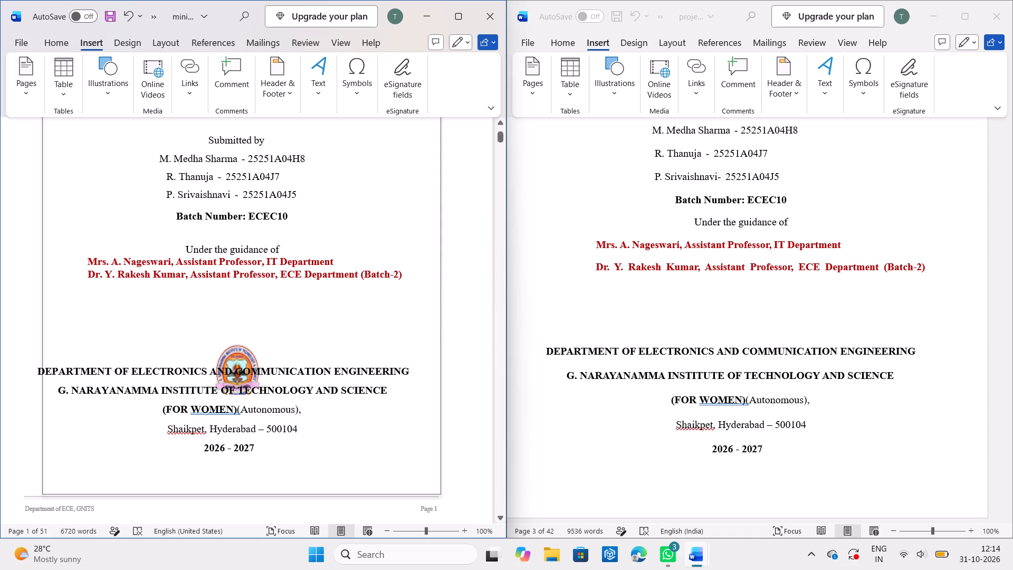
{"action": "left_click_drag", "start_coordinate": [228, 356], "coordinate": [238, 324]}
Copy only the college logo from the miniproject cover into project1 and centre it above the department heading.
{"action": "left_click", "coordinate": [244, 334]}
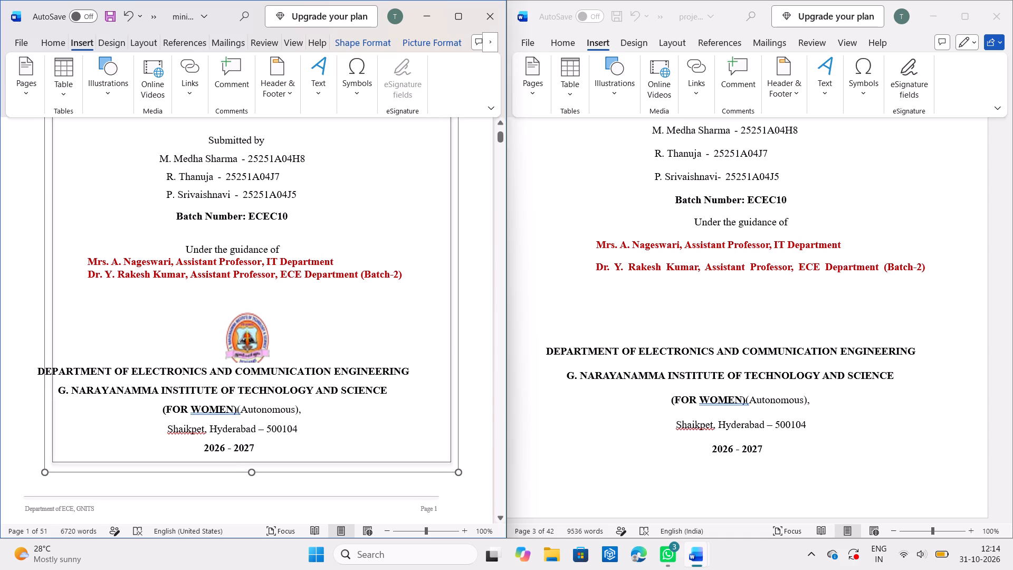
{"action": "left_click", "coordinate": [244, 334]}
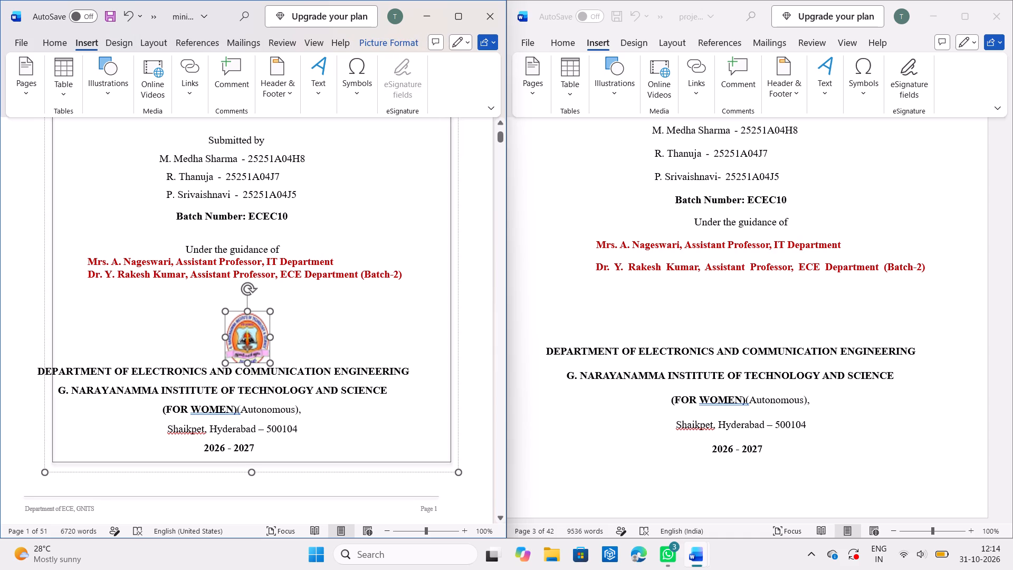
{"action": "key", "text": "ctrl+c"}
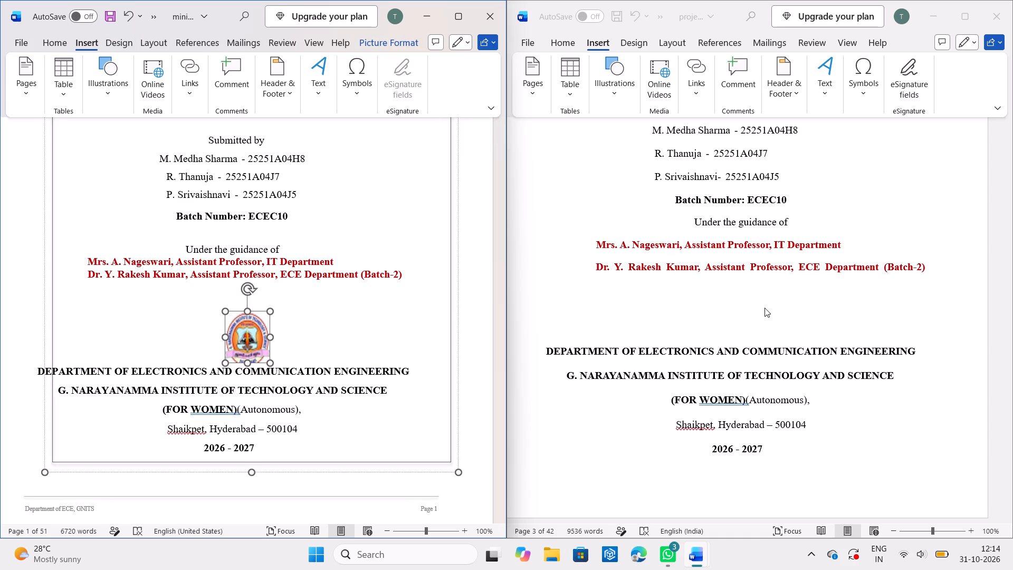
{"action": "left_click", "coordinate": [764, 308]}
{"action": "key", "text": "ctrl+v"}
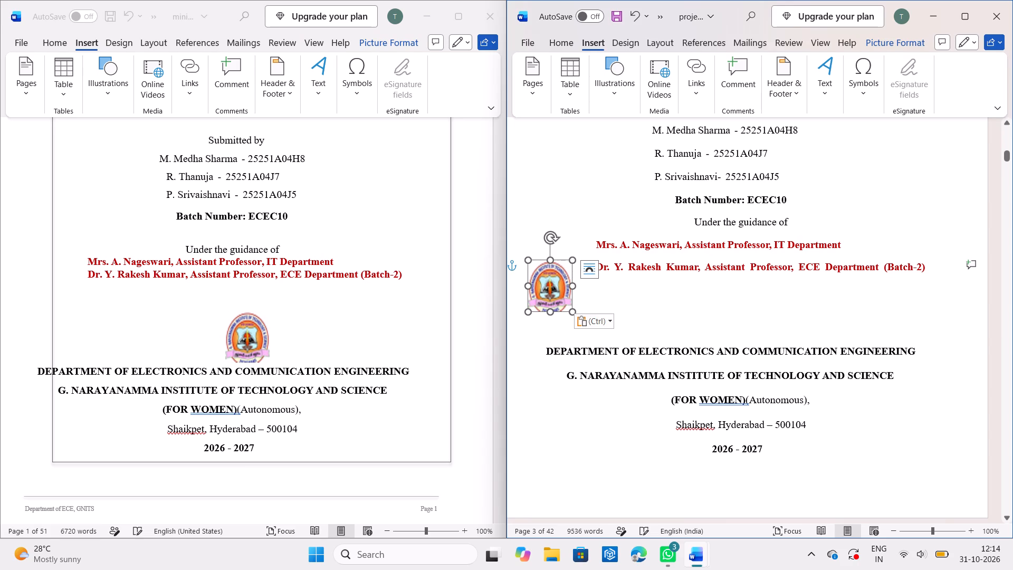
{"action": "left_click_drag", "start_coordinate": [559, 289], "coordinate": [737, 300]}
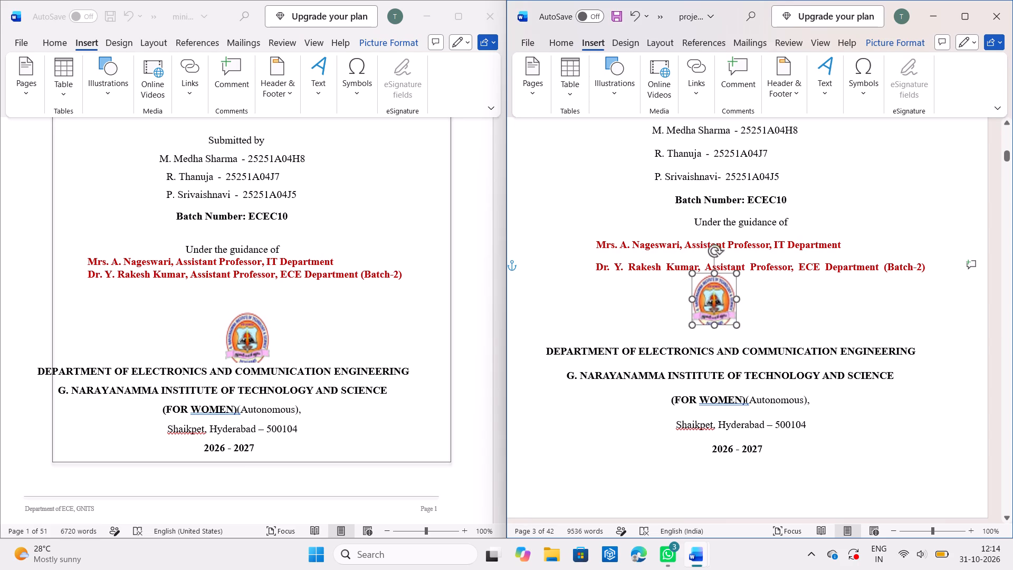
{"action": "left_click_drag", "start_coordinate": [737, 300], "coordinate": [757, 311]}
{"action": "left_click", "coordinate": [757, 311]}
{"action": "left_click", "coordinate": [815, 336]}
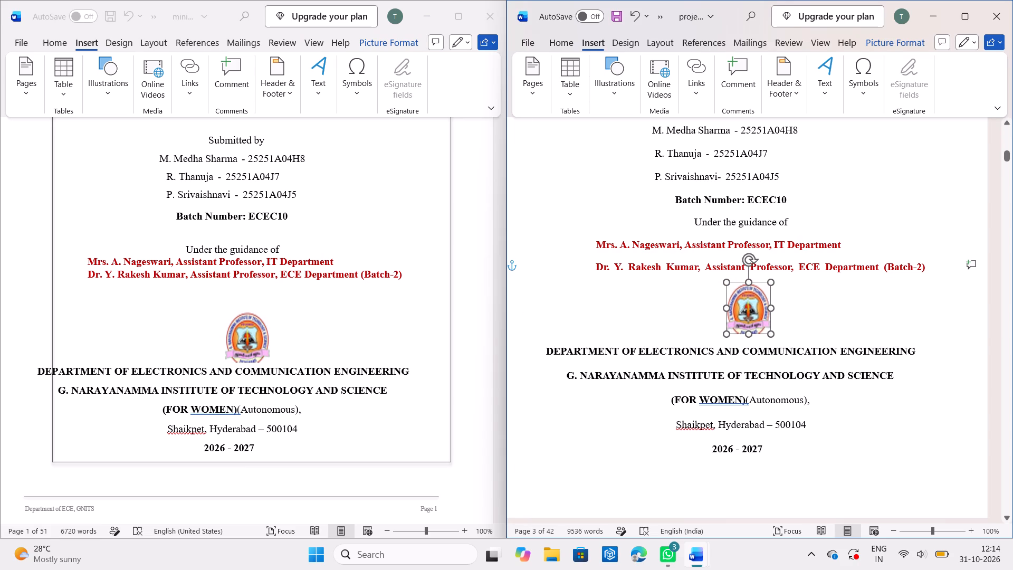
Delete the old cover page's logo, headings, student table and guide details from the page after project1's new cover.
{"action": "scroll", "coordinate": [815, 336], "scroll_direction": "down", "scroll_amount": 3}
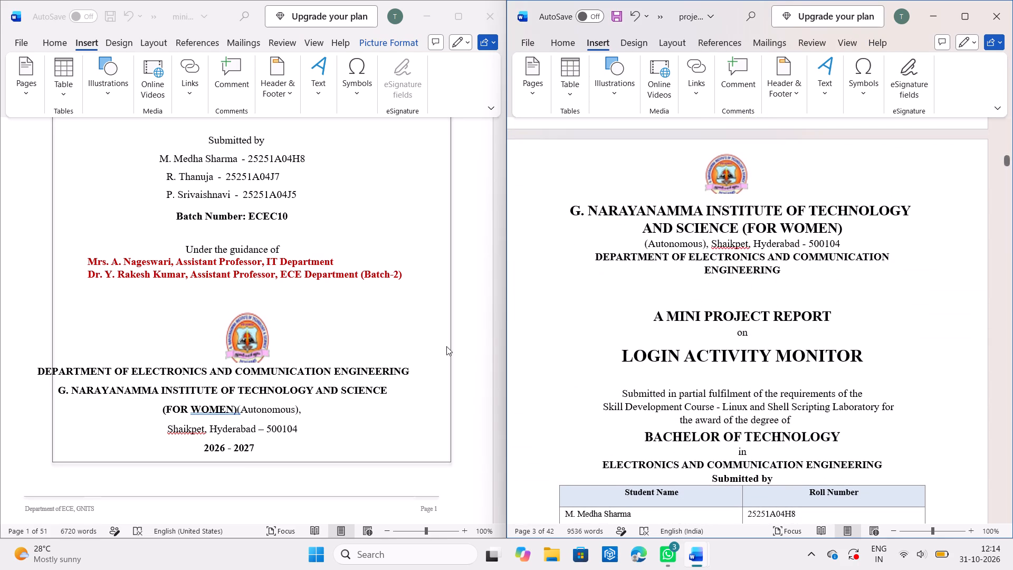
{"action": "scroll", "coordinate": [265, 366], "scroll_direction": "down", "scroll_amount": 3}
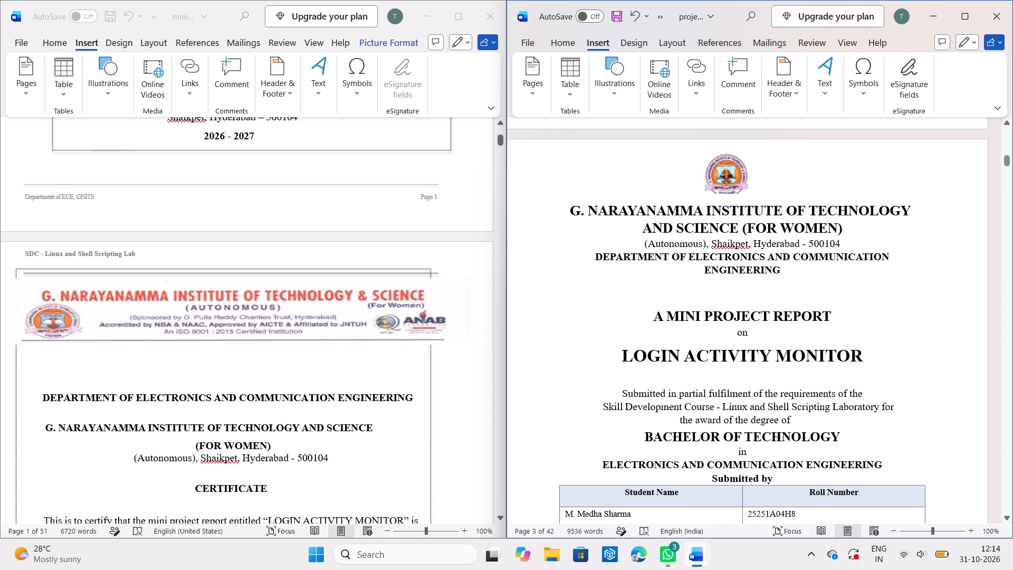
{"action": "scroll", "coordinate": [698, 166], "scroll_direction": "up", "scroll_amount": 5}
{"action": "scroll", "coordinate": [698, 166], "scroll_direction": "down", "scroll_amount": 1}
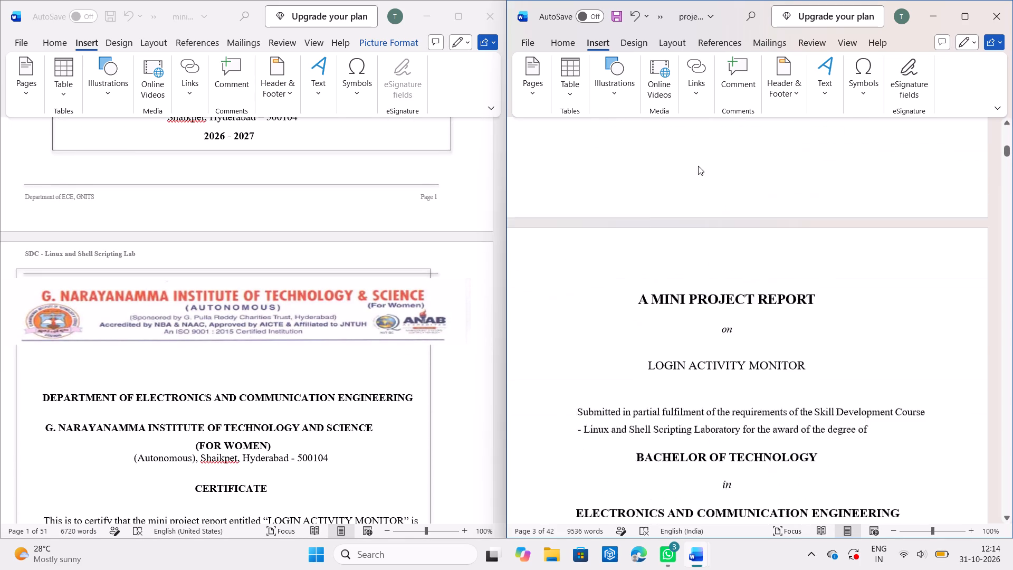
{"action": "scroll", "coordinate": [698, 166], "scroll_direction": "down", "scroll_amount": 4}
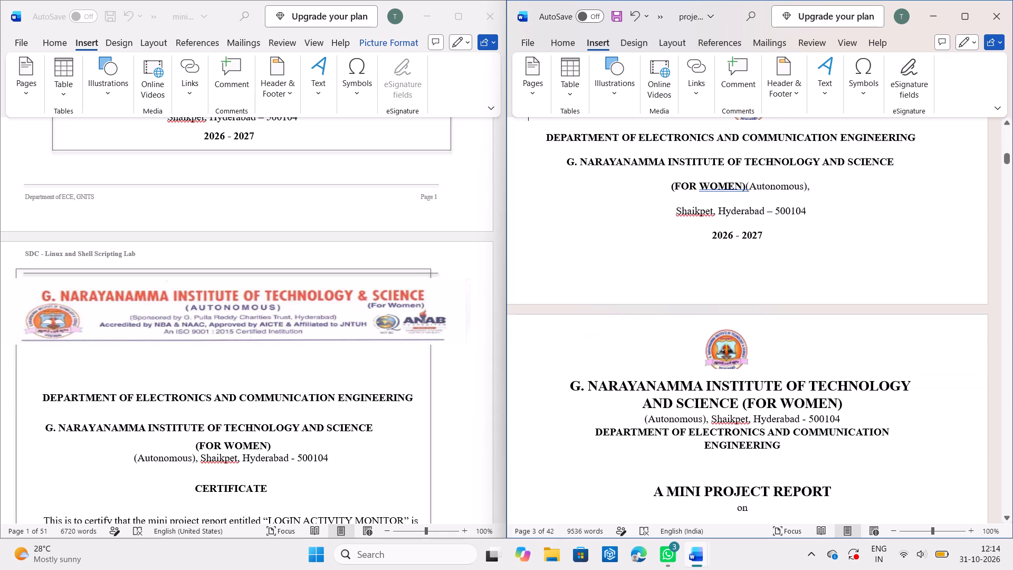
{"action": "left_click", "coordinate": [708, 344]}
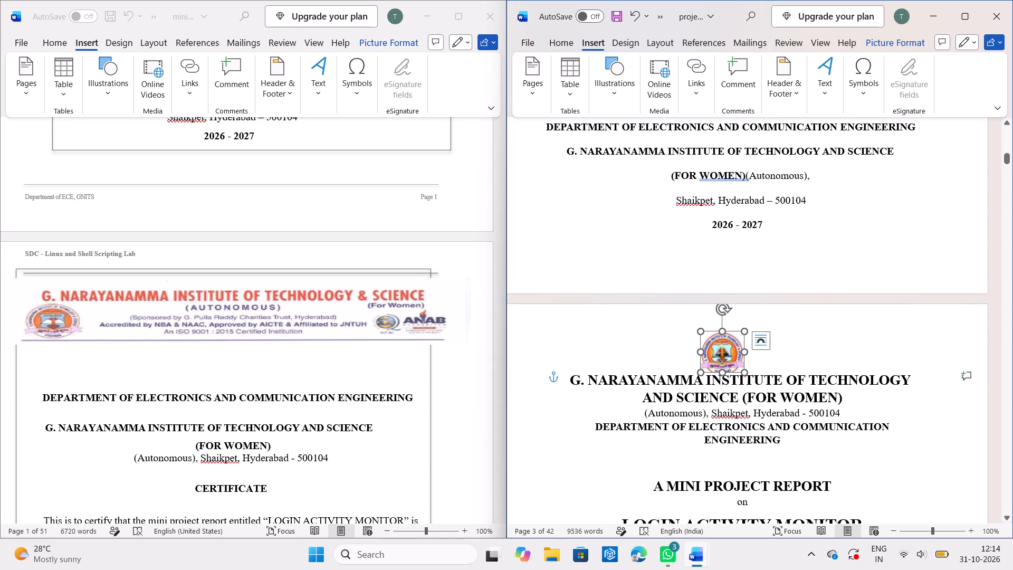
{"action": "left_click_drag", "start_coordinate": [571, 372], "coordinate": [933, 439]}
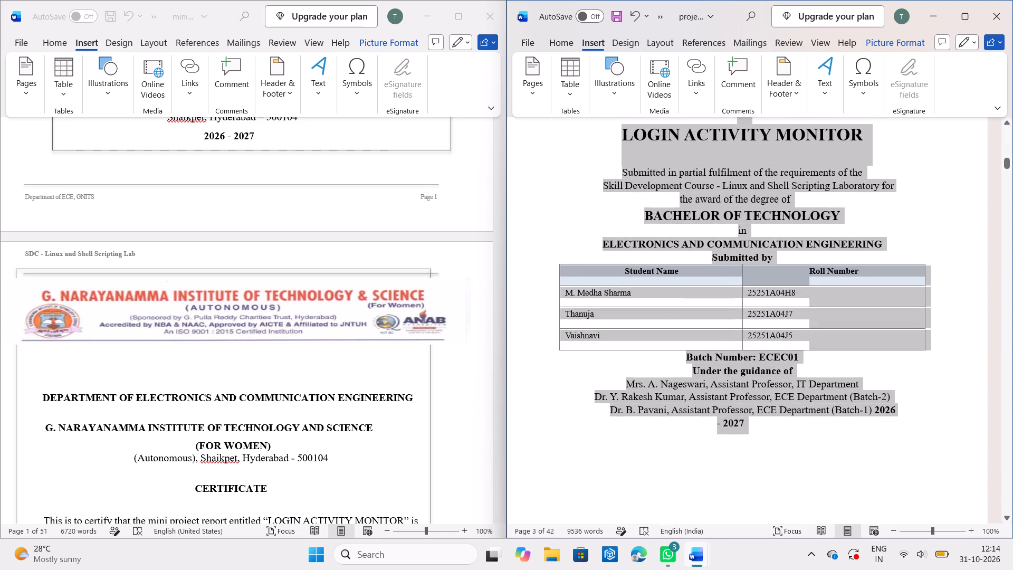
{"action": "left_click_drag", "start_coordinate": [933, 439], "coordinate": [931, 419]}
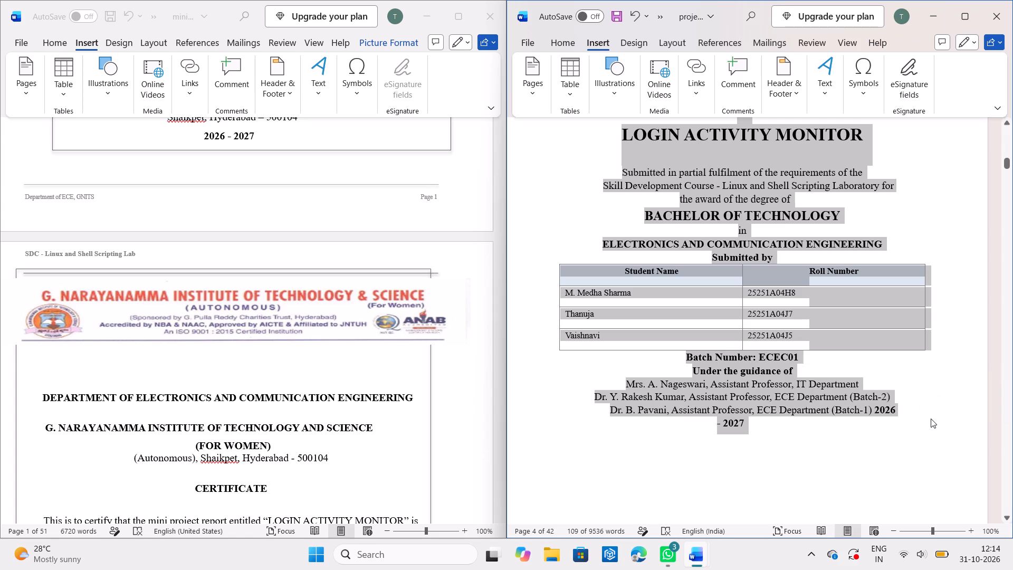
{"action": "key", "text": "BackSpace"}
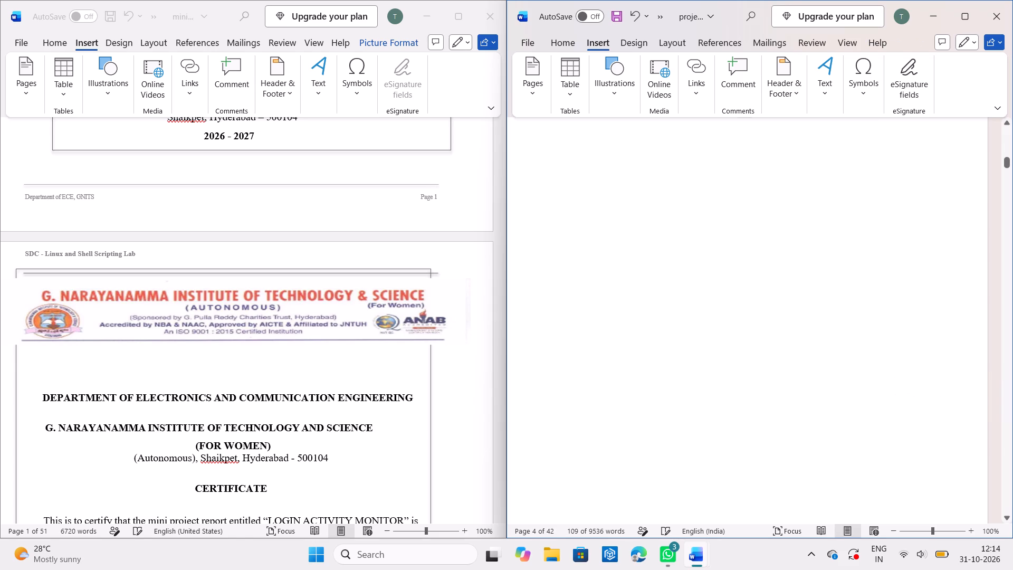
Check project1's new cover page and the emptied page that follows it.
{"action": "scroll", "coordinate": [931, 419], "scroll_direction": "up", "scroll_amount": 3}
{"action": "scroll", "coordinate": [931, 419], "scroll_direction": "down", "scroll_amount": 4}
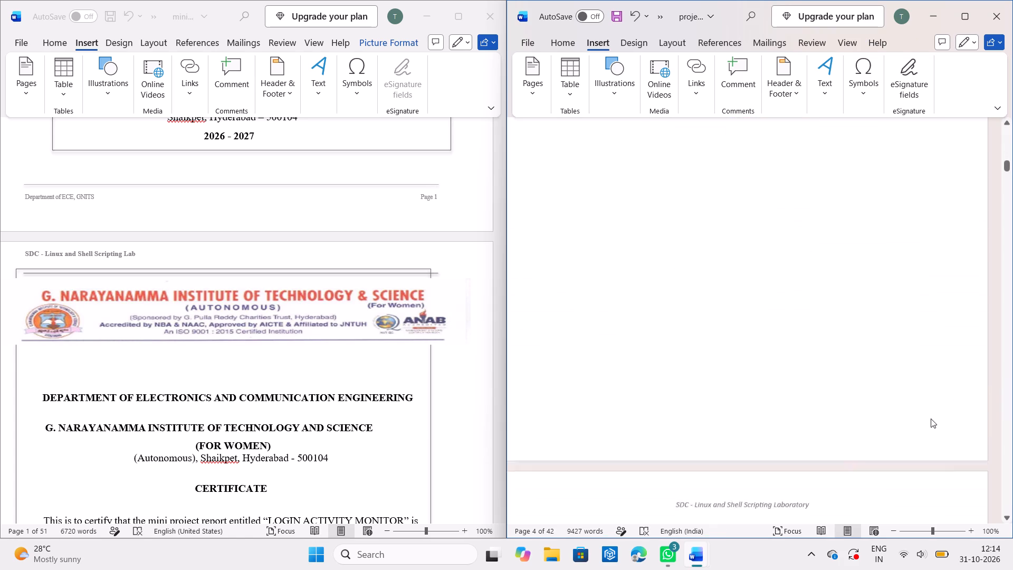
{"action": "scroll", "coordinate": [931, 419], "scroll_direction": "down", "scroll_amount": 2}
{"action": "scroll", "coordinate": [931, 419], "scroll_direction": "up", "scroll_amount": 6}
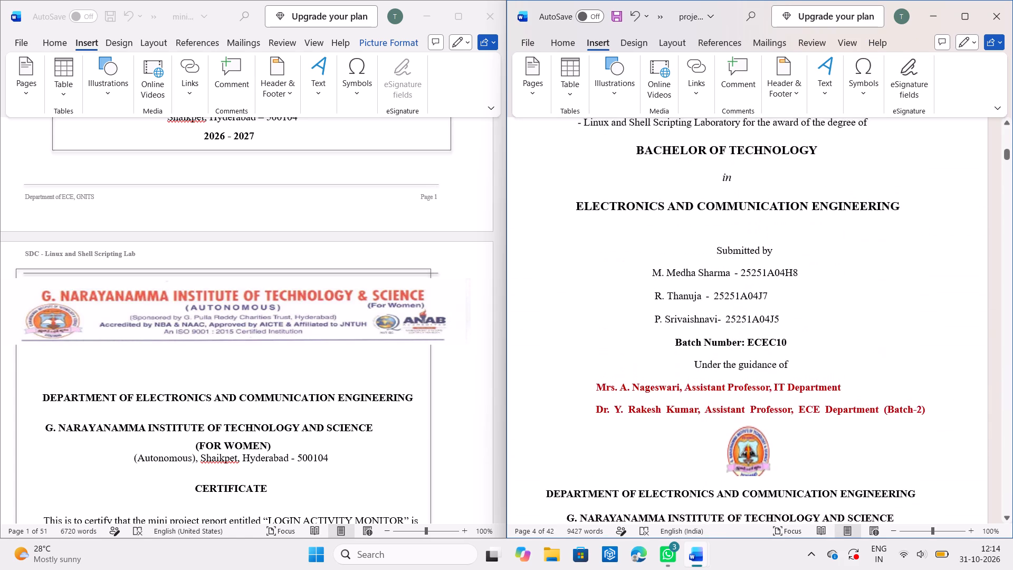
{"action": "scroll", "coordinate": [931, 419], "scroll_direction": "down", "scroll_amount": 4}
{"action": "scroll", "coordinate": [93, 397], "scroll_direction": "down", "scroll_amount": 1}
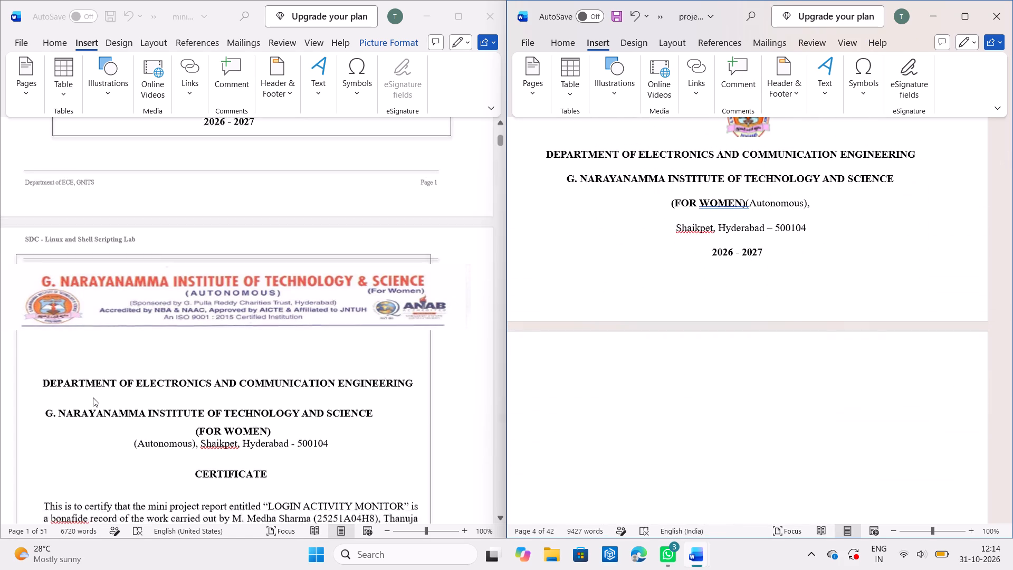
Copy the college banner from the miniproject's certificate page and paste it into the header of project1's blank page after the cover.
{"action": "scroll", "coordinate": [93, 397], "scroll_direction": "down", "scroll_amount": 7}
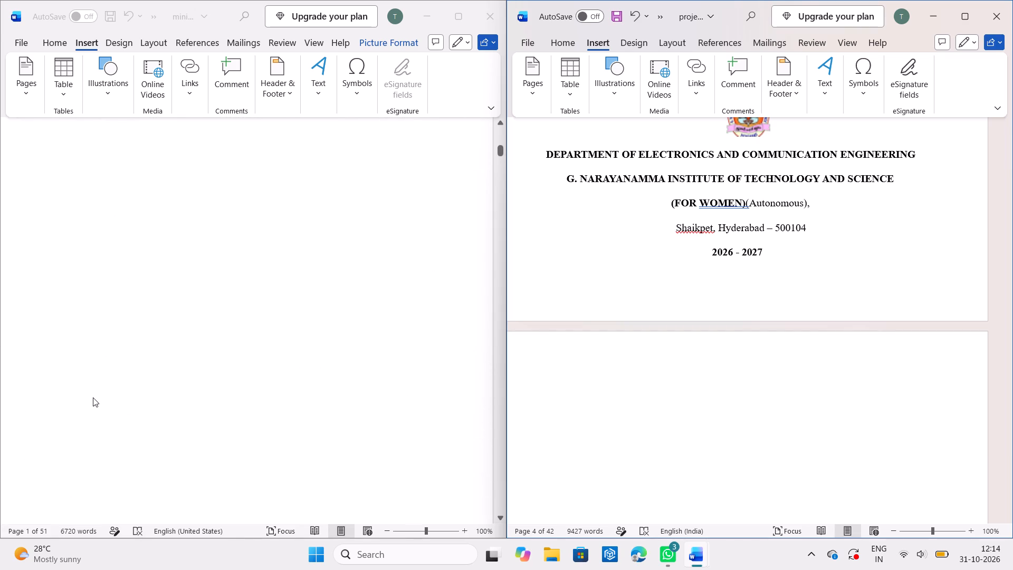
{"action": "scroll", "coordinate": [93, 397], "scroll_direction": "down", "scroll_amount": 2}
{"action": "scroll", "coordinate": [93, 397], "scroll_direction": "up", "scroll_amount": 7}
{"action": "scroll", "coordinate": [93, 397], "scroll_direction": "down", "scroll_amount": 2}
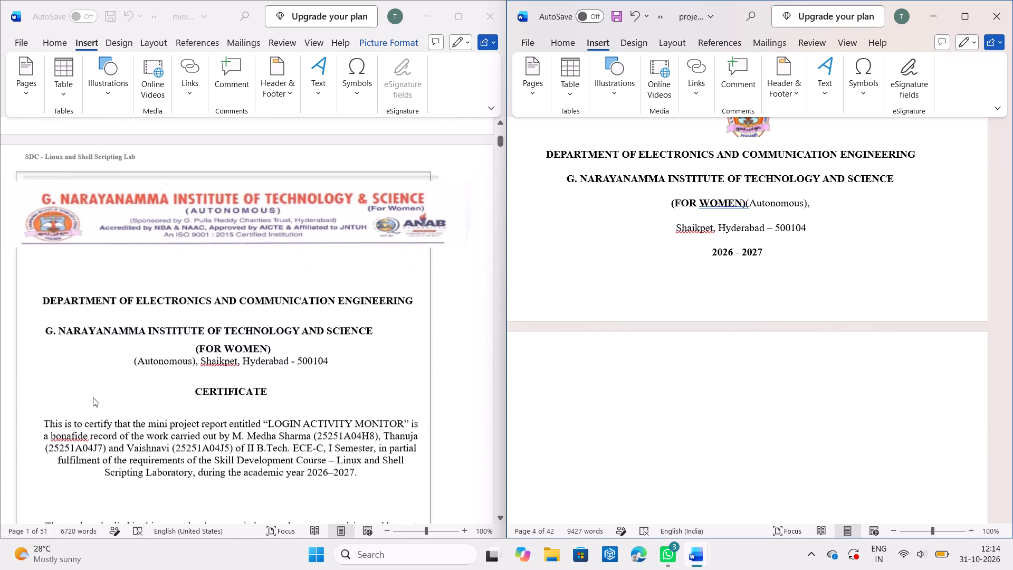
{"action": "left_click", "coordinate": [52, 187]}
{"action": "double_click", "coordinate": [52, 187]}
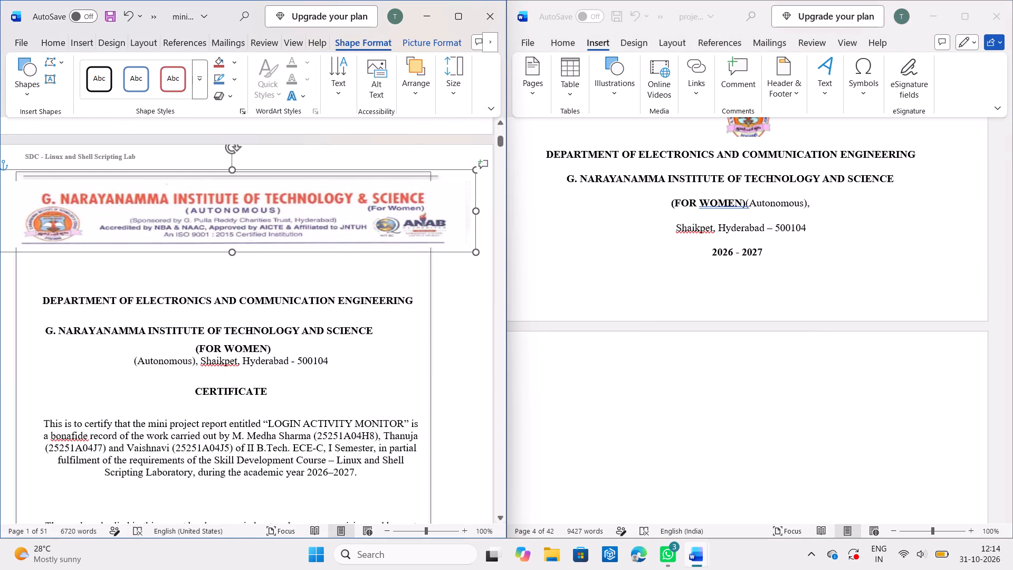
{"action": "key", "text": "ctrl+c"}
{"action": "left_click", "coordinate": [582, 366]}
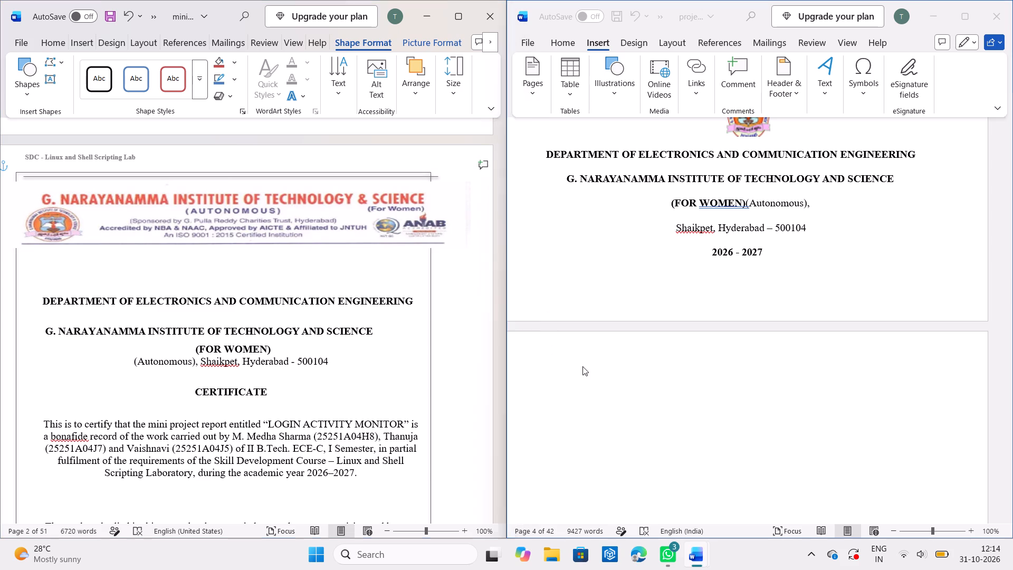
{"action": "left_click", "coordinate": [582, 366]}
{"action": "double_click", "coordinate": [582, 366]}
{"action": "key", "text": "ctrl+v"}
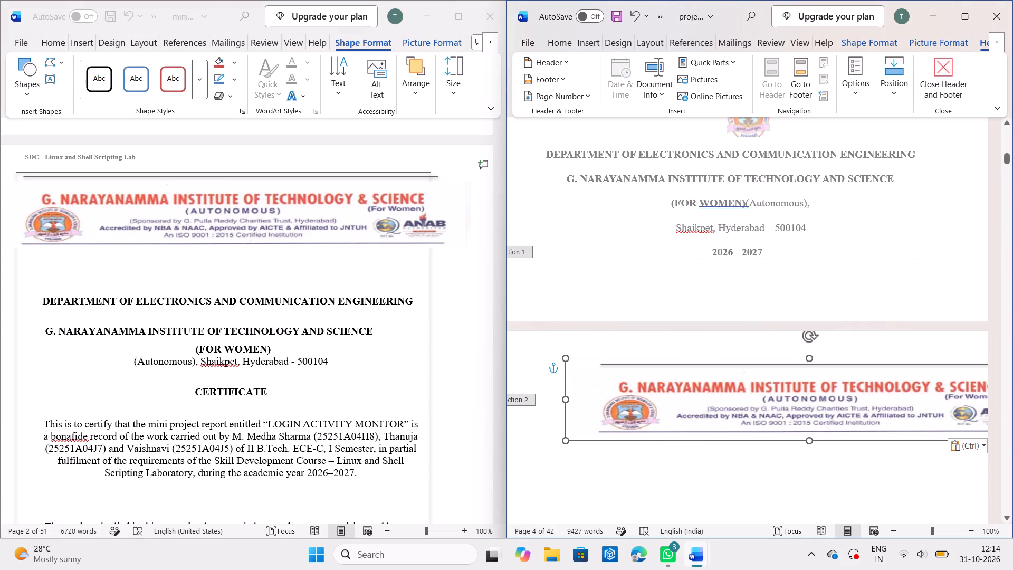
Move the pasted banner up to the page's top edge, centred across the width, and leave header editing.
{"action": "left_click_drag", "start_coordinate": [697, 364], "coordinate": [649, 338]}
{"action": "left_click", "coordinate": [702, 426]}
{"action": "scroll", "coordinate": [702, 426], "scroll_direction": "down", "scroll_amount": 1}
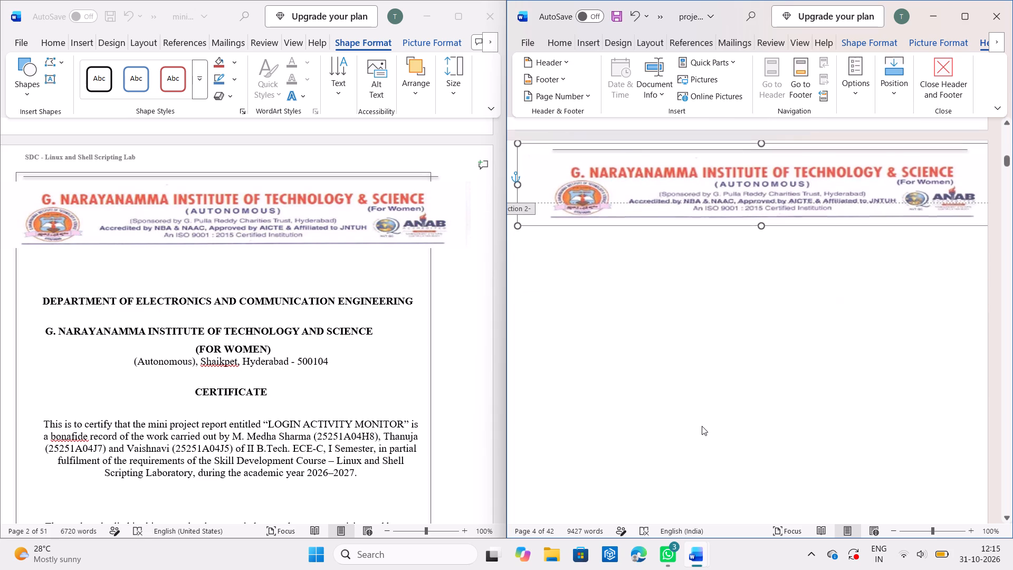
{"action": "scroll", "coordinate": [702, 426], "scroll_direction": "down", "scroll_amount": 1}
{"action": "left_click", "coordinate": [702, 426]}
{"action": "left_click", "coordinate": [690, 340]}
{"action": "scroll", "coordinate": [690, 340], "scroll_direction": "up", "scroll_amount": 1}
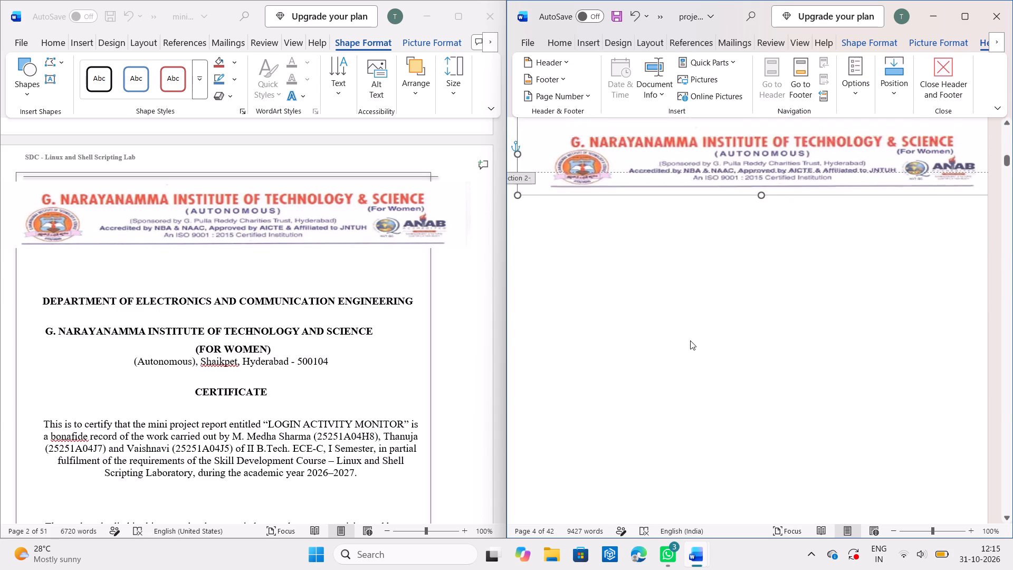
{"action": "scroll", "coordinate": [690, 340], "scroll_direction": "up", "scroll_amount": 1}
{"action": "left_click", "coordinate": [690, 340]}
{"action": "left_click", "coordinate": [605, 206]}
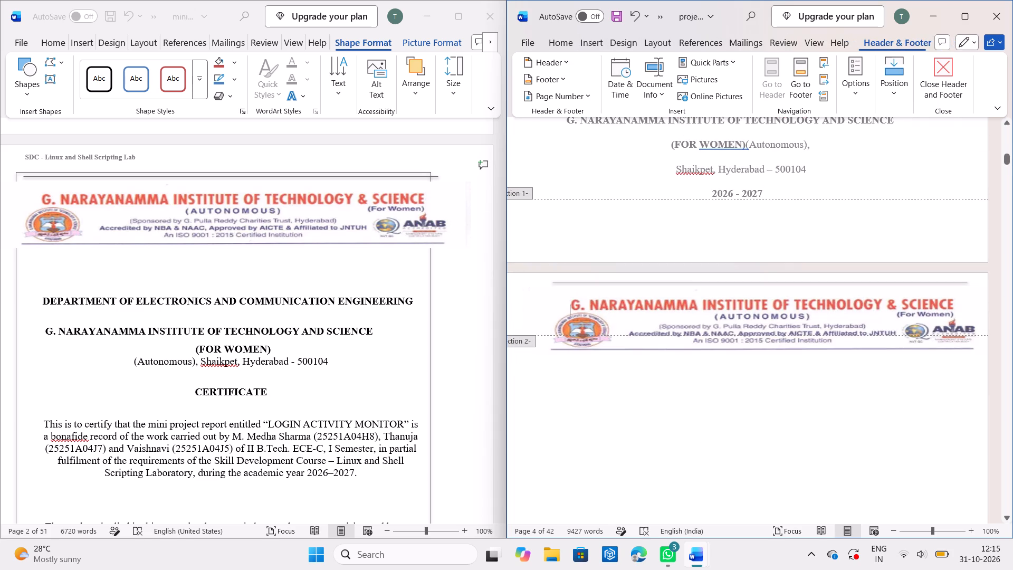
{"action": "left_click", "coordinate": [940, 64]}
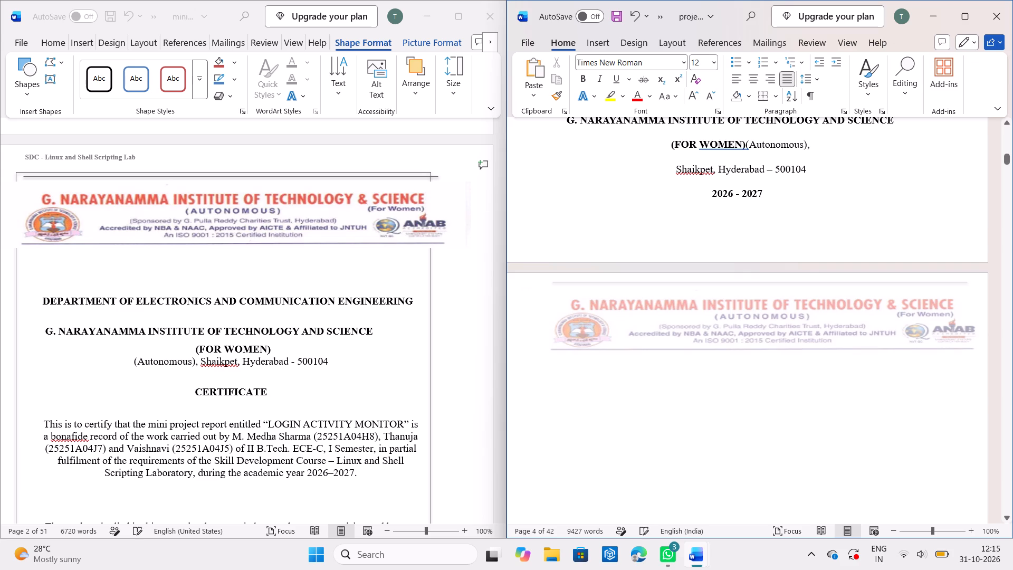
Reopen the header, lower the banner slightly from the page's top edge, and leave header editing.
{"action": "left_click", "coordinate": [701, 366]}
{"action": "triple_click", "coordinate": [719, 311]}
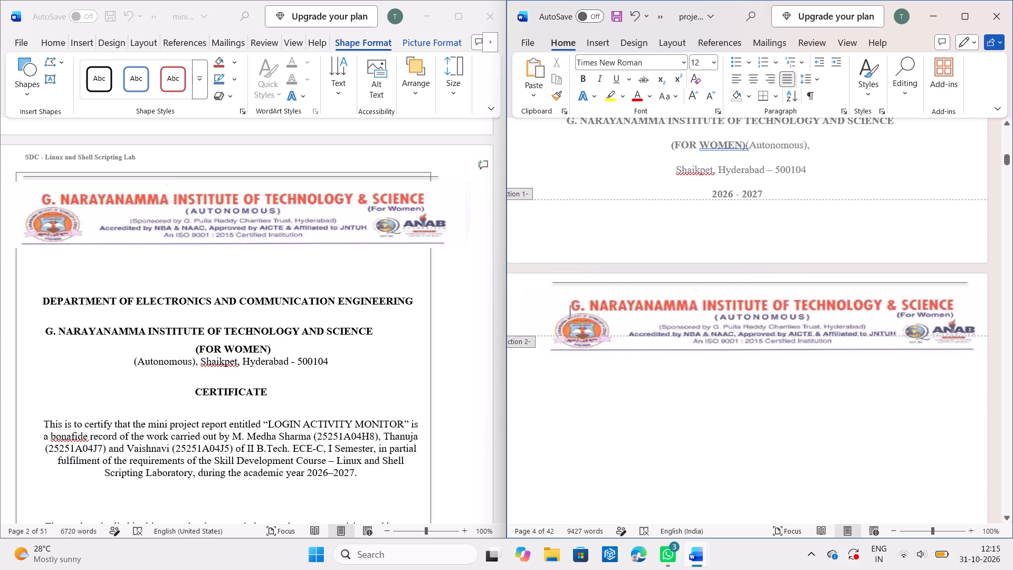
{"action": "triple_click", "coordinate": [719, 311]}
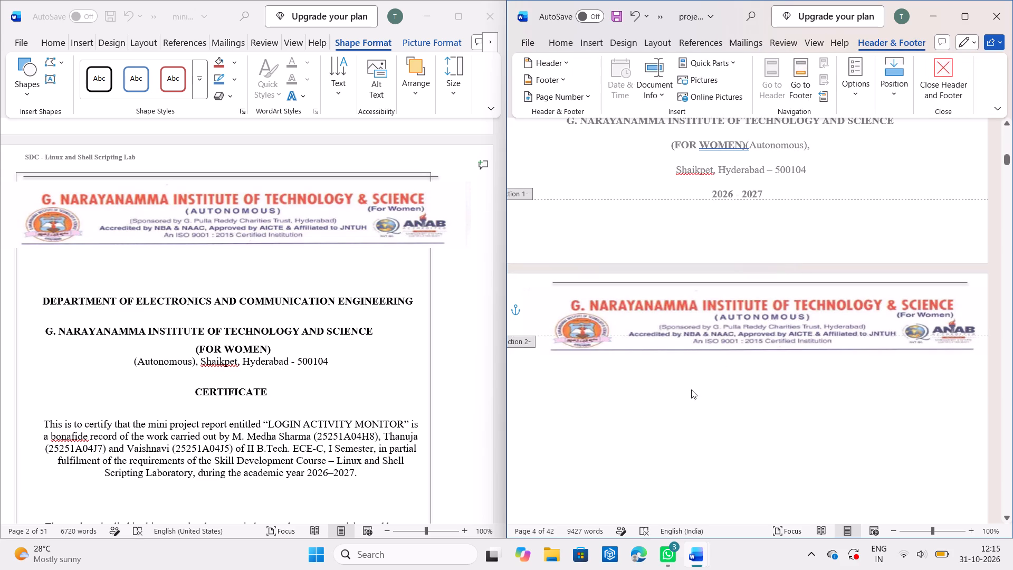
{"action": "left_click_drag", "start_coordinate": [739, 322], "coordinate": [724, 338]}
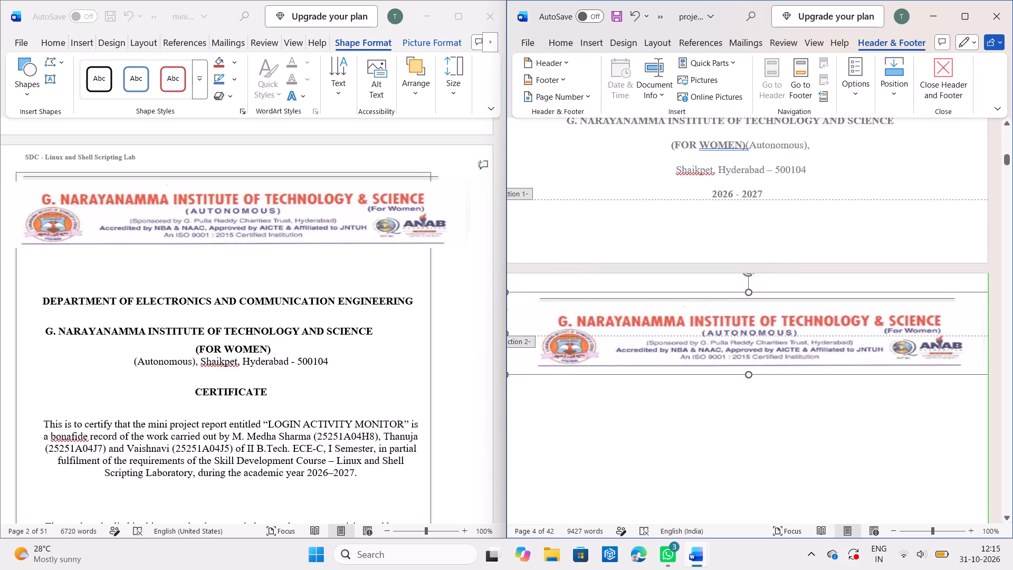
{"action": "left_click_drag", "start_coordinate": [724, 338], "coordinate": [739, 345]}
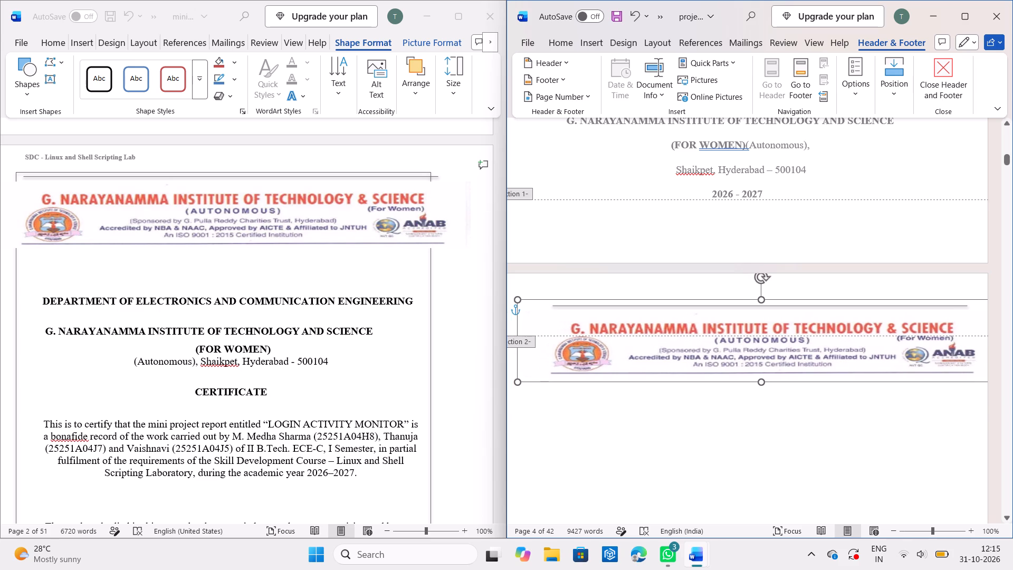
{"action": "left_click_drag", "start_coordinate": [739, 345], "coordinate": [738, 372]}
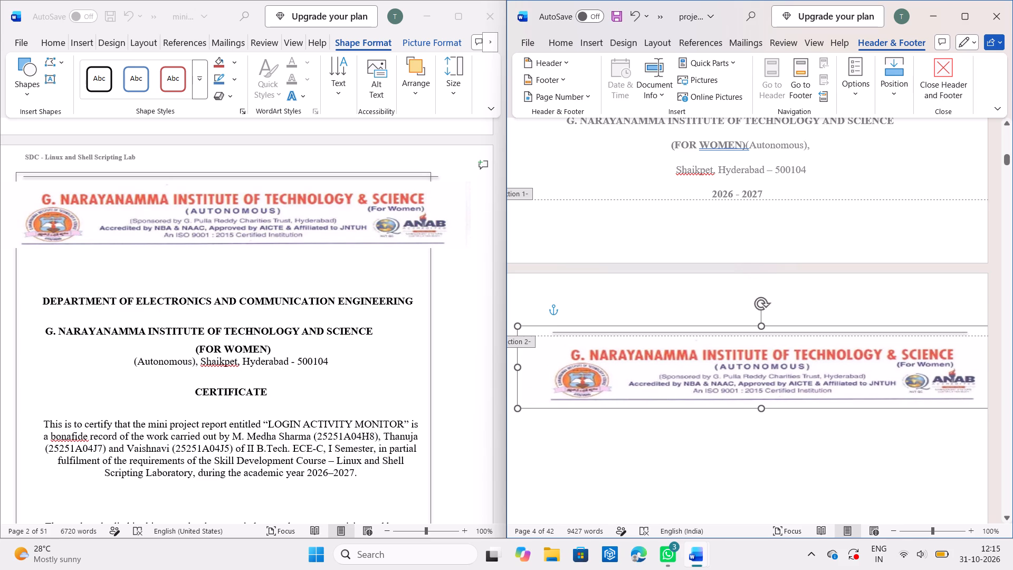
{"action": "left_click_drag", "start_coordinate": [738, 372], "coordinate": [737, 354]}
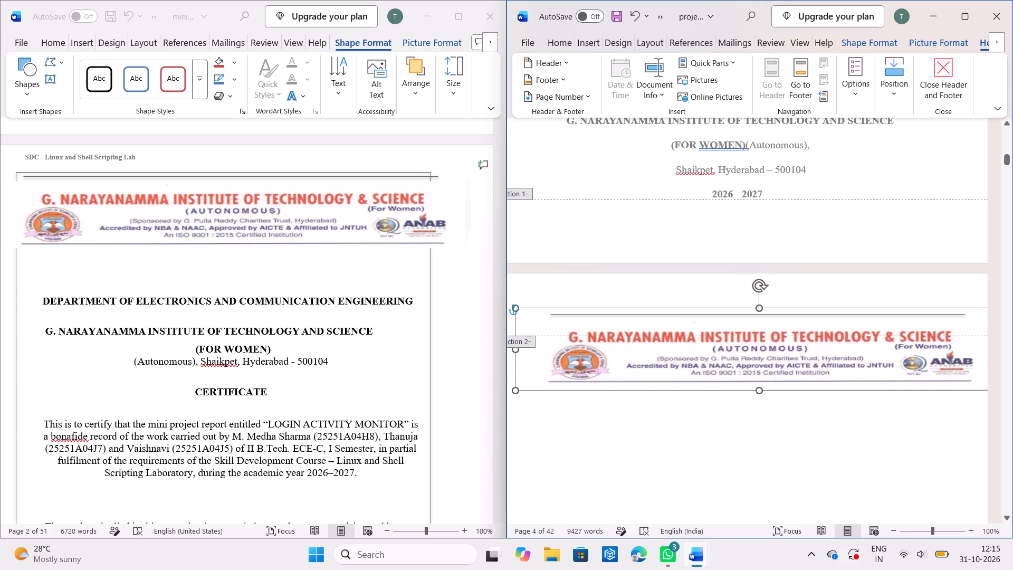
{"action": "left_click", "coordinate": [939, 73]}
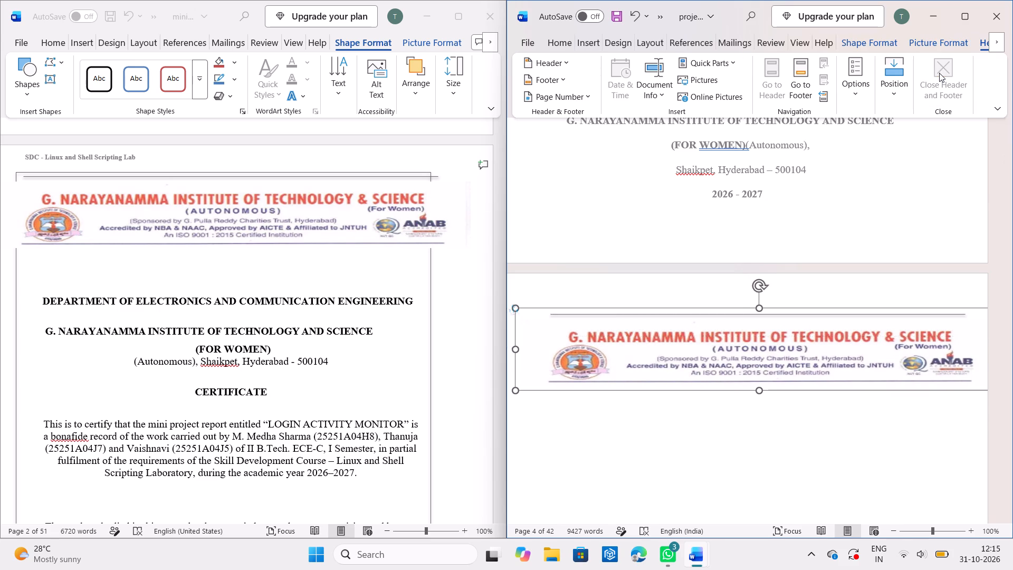
Reopen the header and move the college banner down so its top line sits at the header boundary.
{"action": "triple_click", "coordinate": [807, 346]}
{"action": "triple_click", "coordinate": [807, 346]}
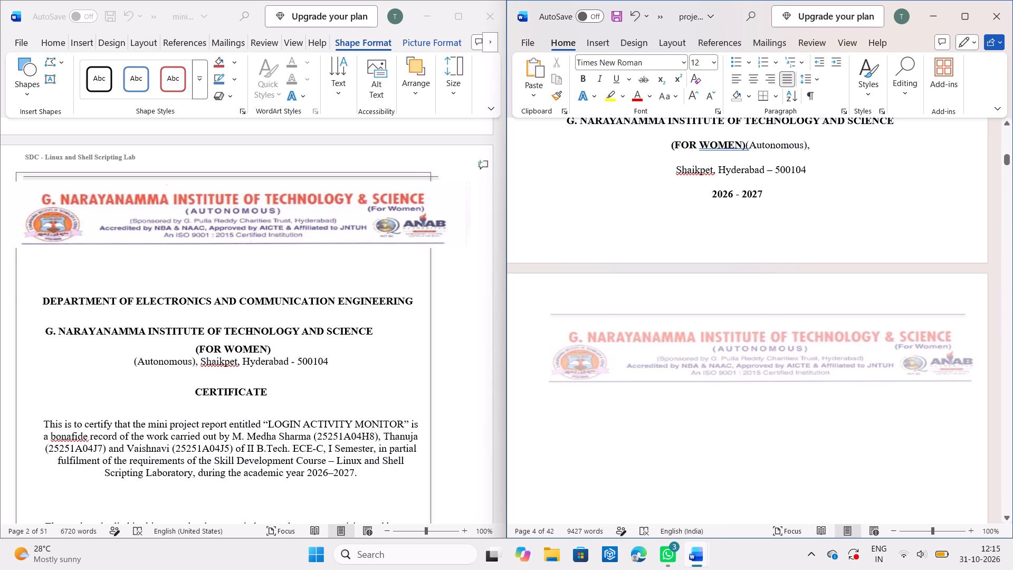
{"action": "double_click", "coordinate": [767, 354]}
{"action": "right_click", "coordinate": [767, 354]}
{"action": "right_click", "coordinate": [767, 354]}
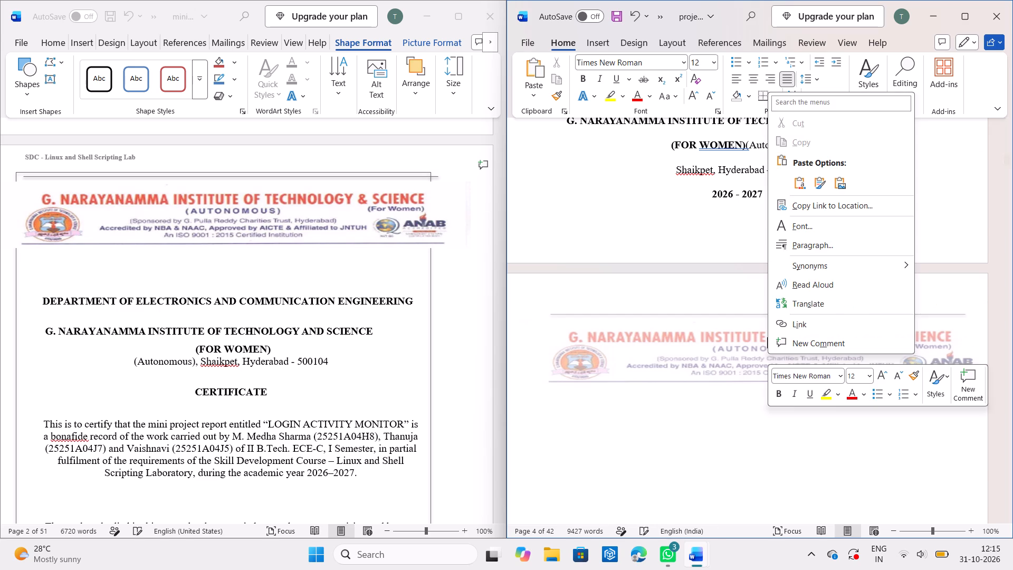
{"action": "triple_click", "coordinate": [729, 356]}
{"action": "left_click", "coordinate": [729, 356]}
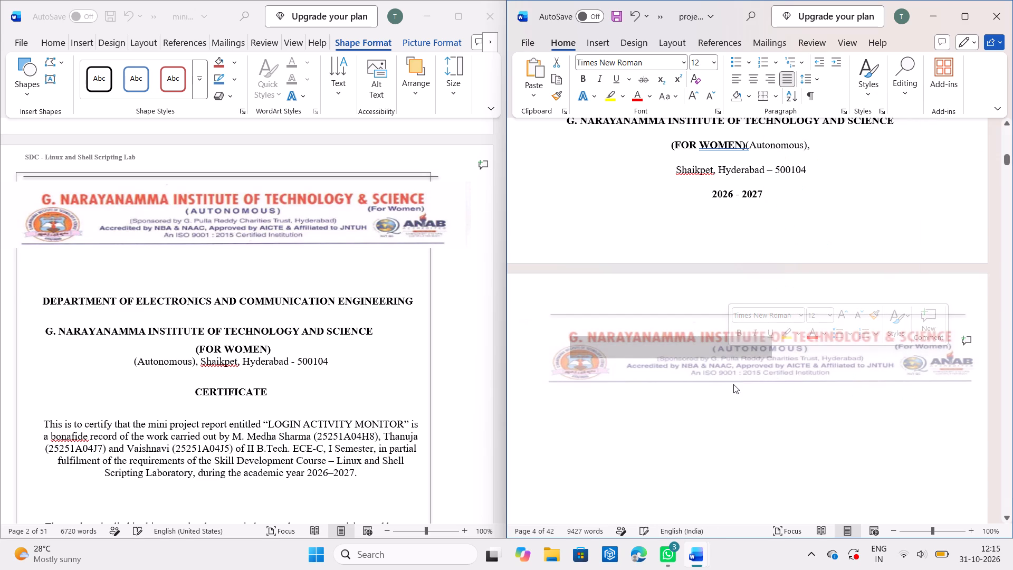
{"action": "triple_click", "coordinate": [738, 377]}
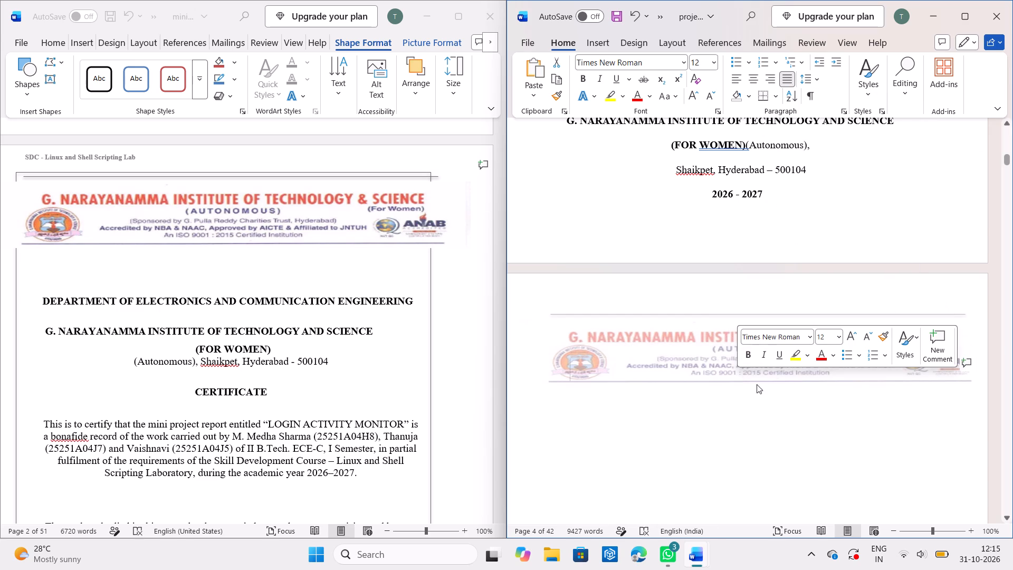
{"action": "left_click", "coordinate": [642, 374]}
{"action": "triple_click", "coordinate": [656, 335]}
{"action": "left_click", "coordinate": [656, 335]}
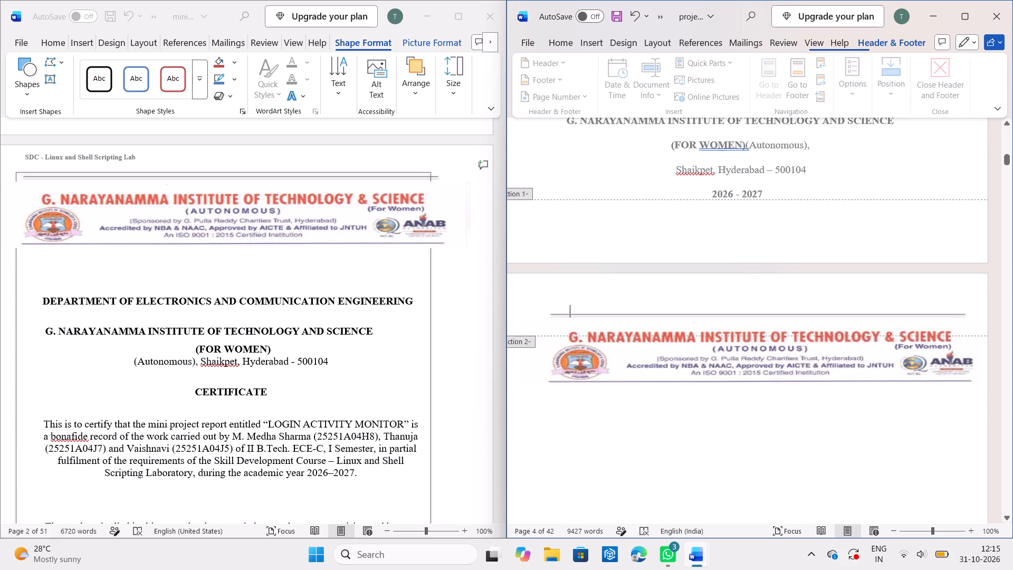
{"action": "left_click_drag", "start_coordinate": [672, 355], "coordinate": [672, 364]}
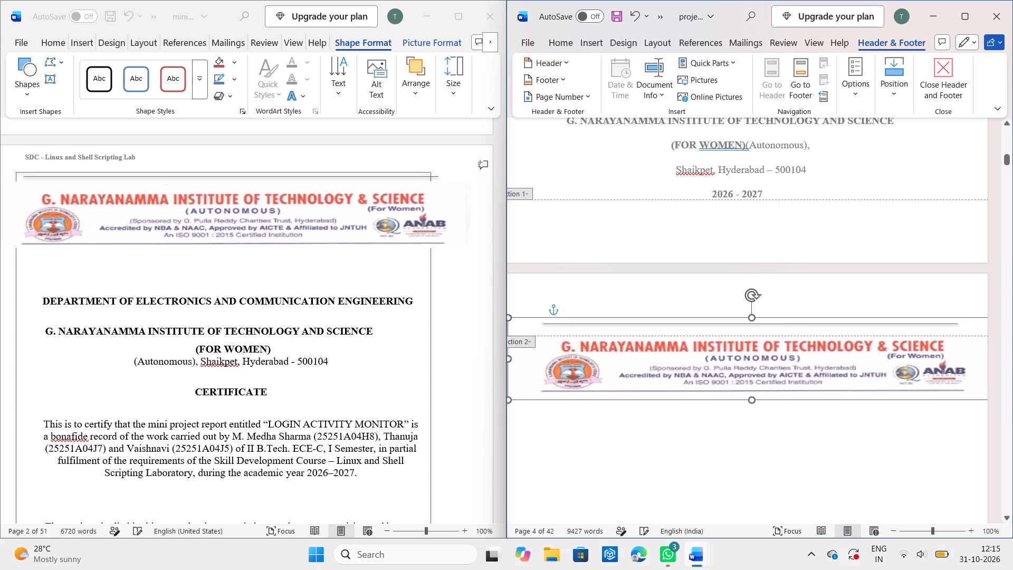
{"action": "left_click_drag", "start_coordinate": [672, 364], "coordinate": [665, 379]}
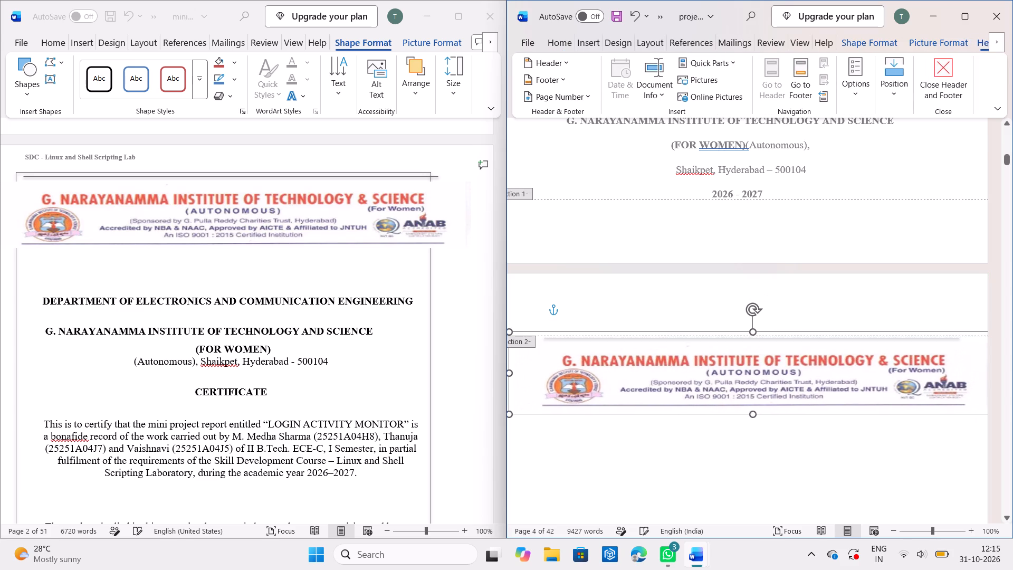
{"action": "left_click", "coordinate": [850, 201]}
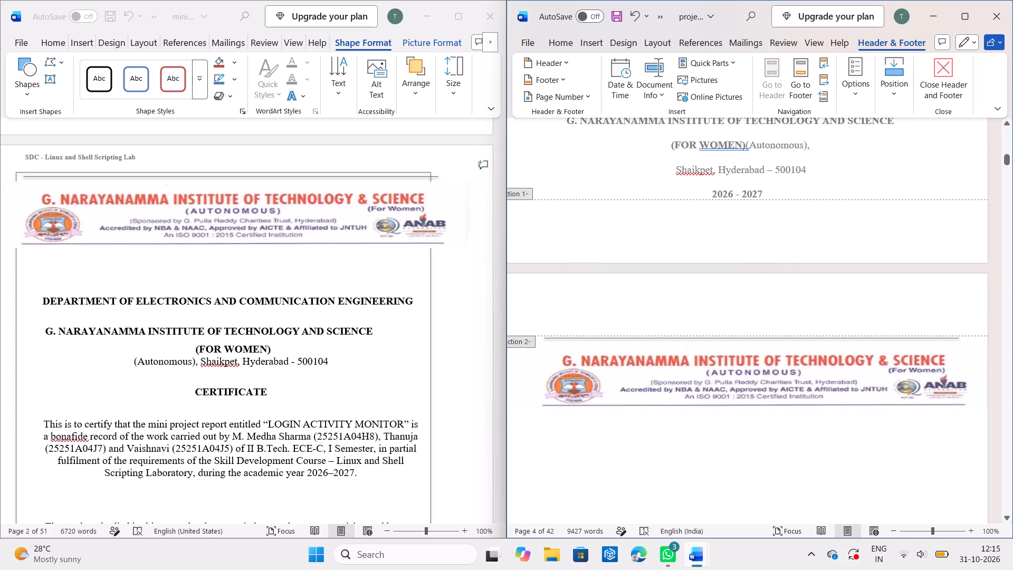
Leave header editing in project1 and return to the document body.
{"action": "left_click", "coordinate": [838, 231]}
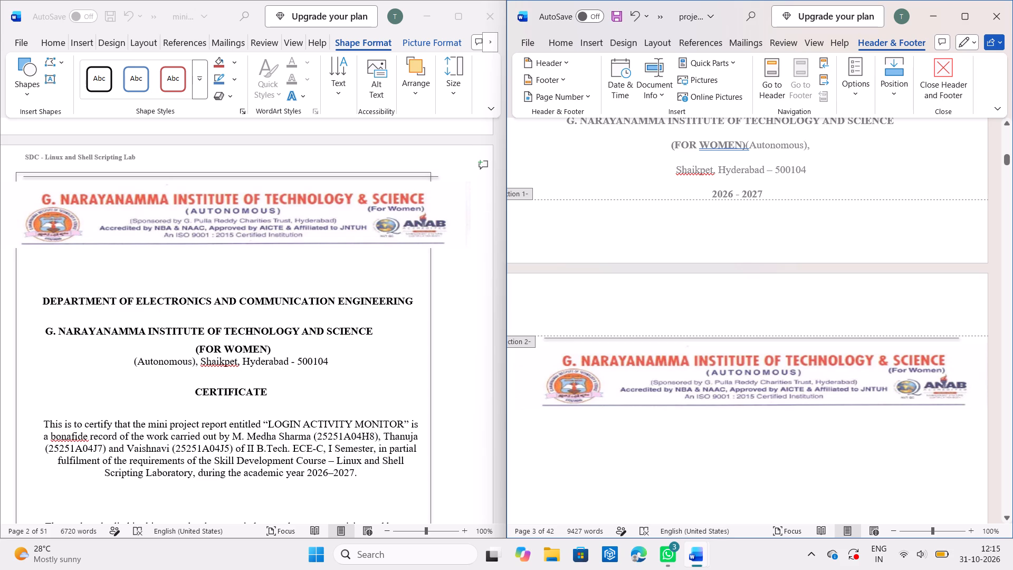
{"action": "left_click", "coordinate": [525, 284]}
{"action": "left_click", "coordinate": [538, 140]}
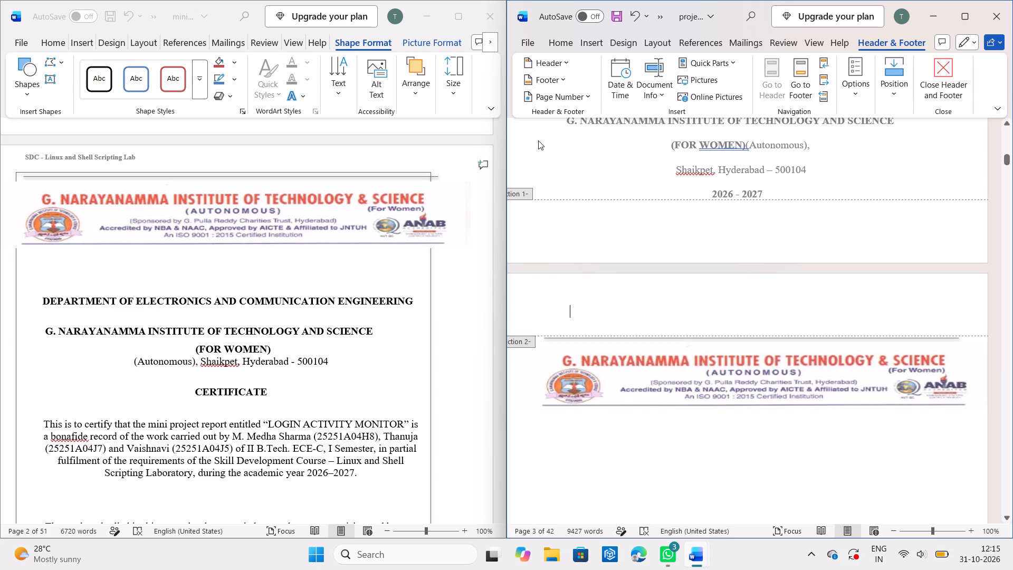
{"action": "triple_click", "coordinate": [538, 140]}
{"action": "left_click", "coordinate": [538, 140]}
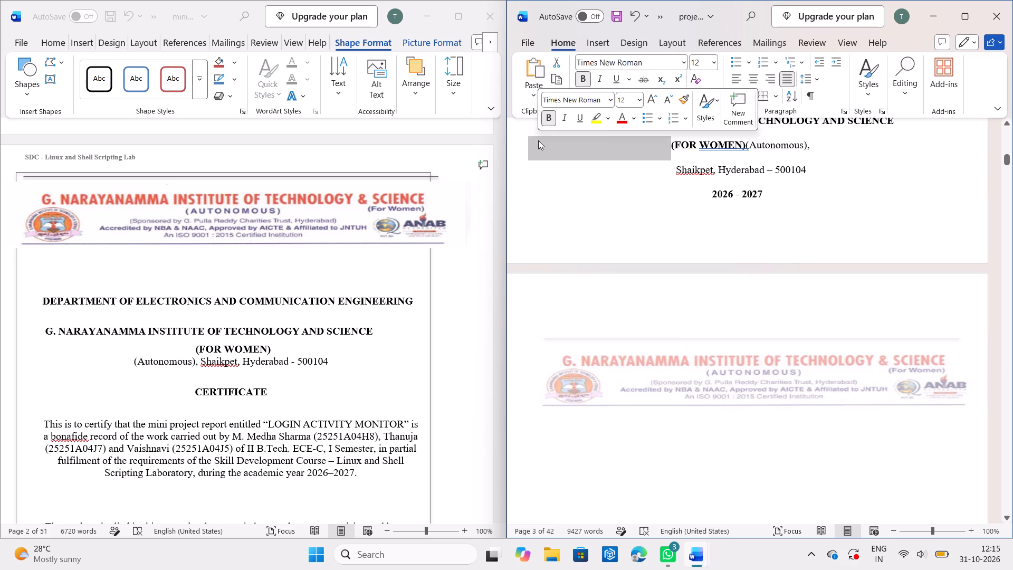
{"action": "left_click", "coordinate": [594, 231]}
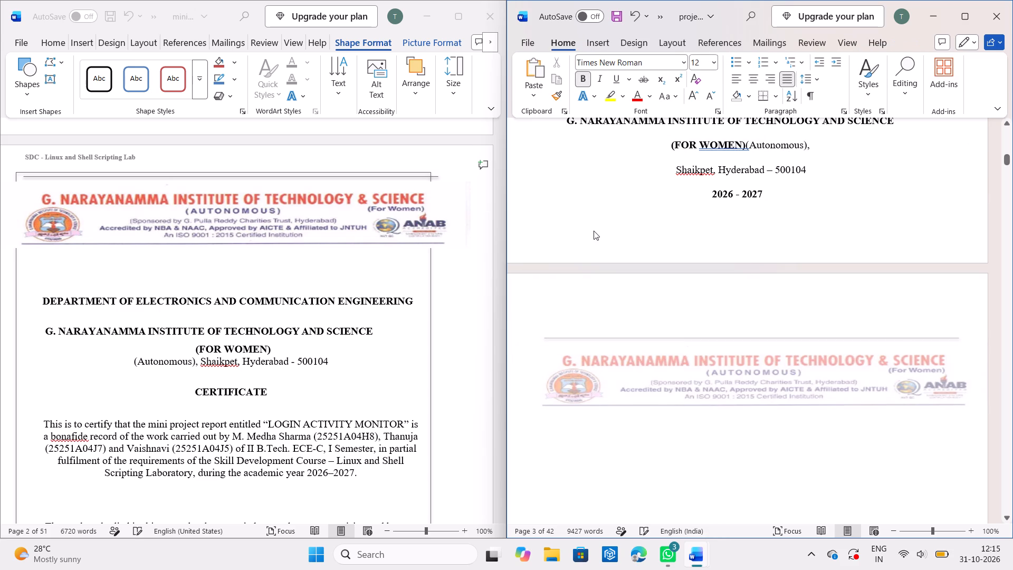
Select the miniproject's certificate page text from the department heading down through the guide and head of department signature block.
{"action": "scroll", "coordinate": [594, 231], "scroll_direction": "down", "scroll_amount": 2}
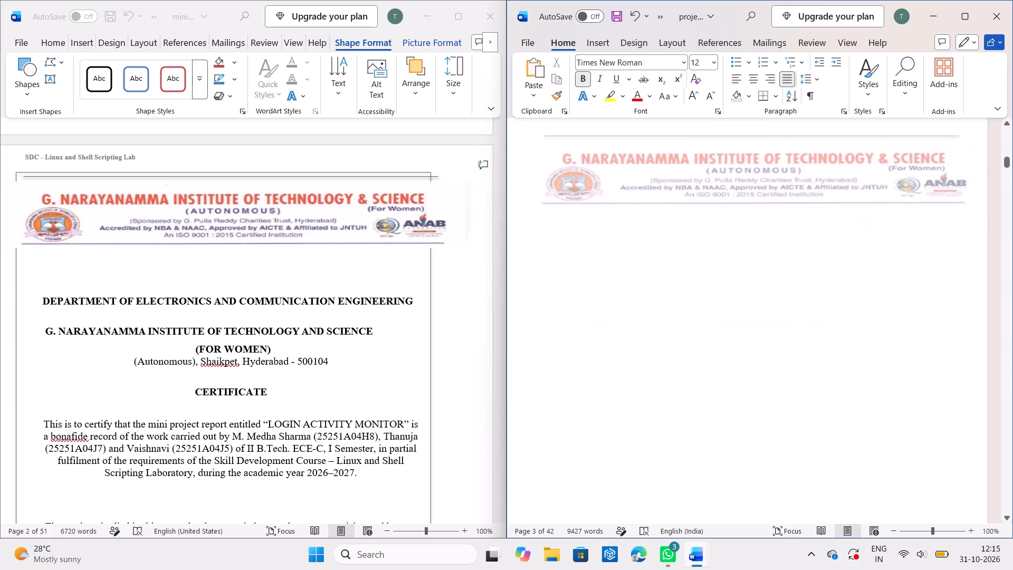
{"action": "scroll", "coordinate": [594, 231], "scroll_direction": "down", "scroll_amount": 1}
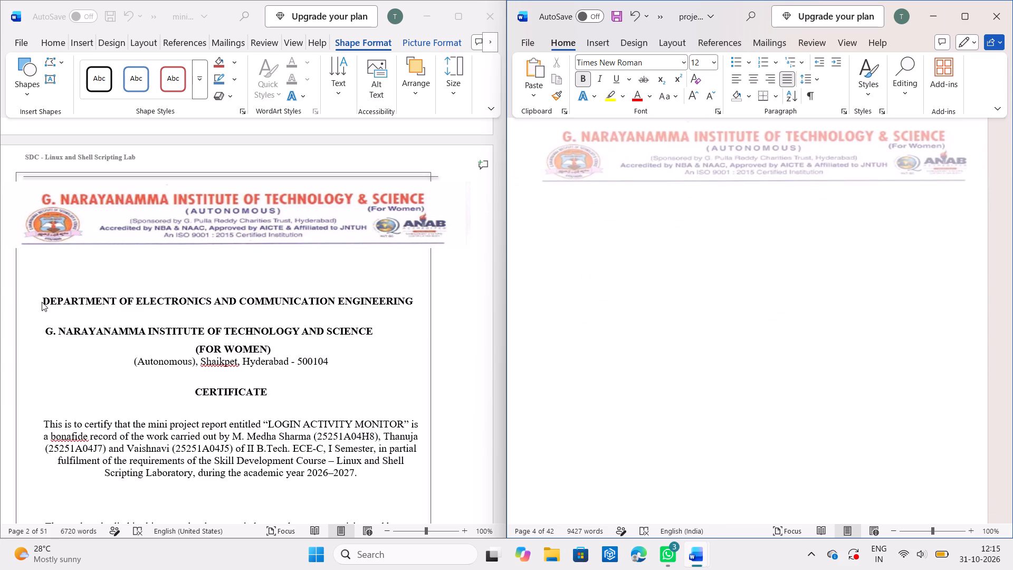
{"action": "left_click_drag", "start_coordinate": [41, 297], "coordinate": [42, 302]}
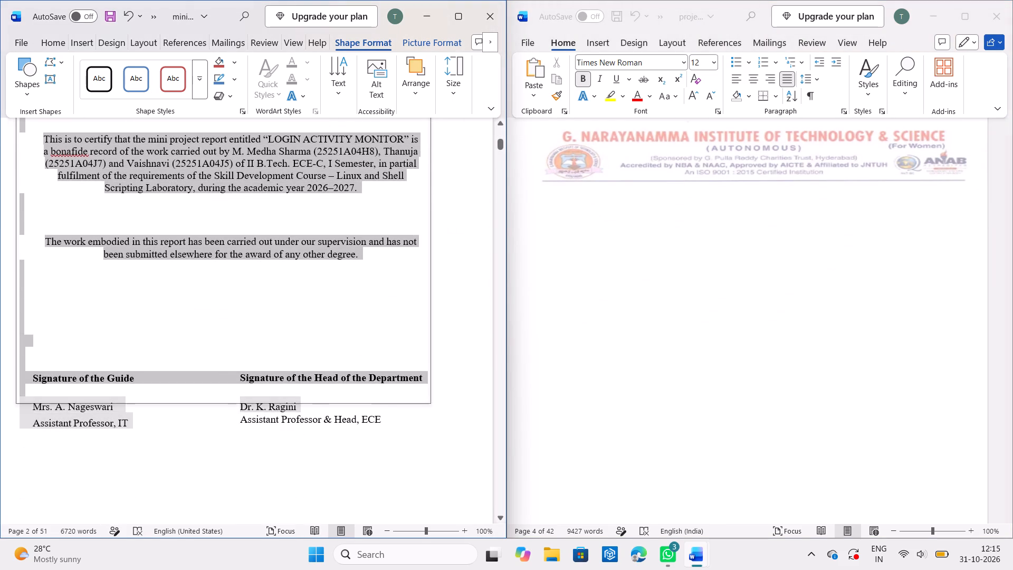
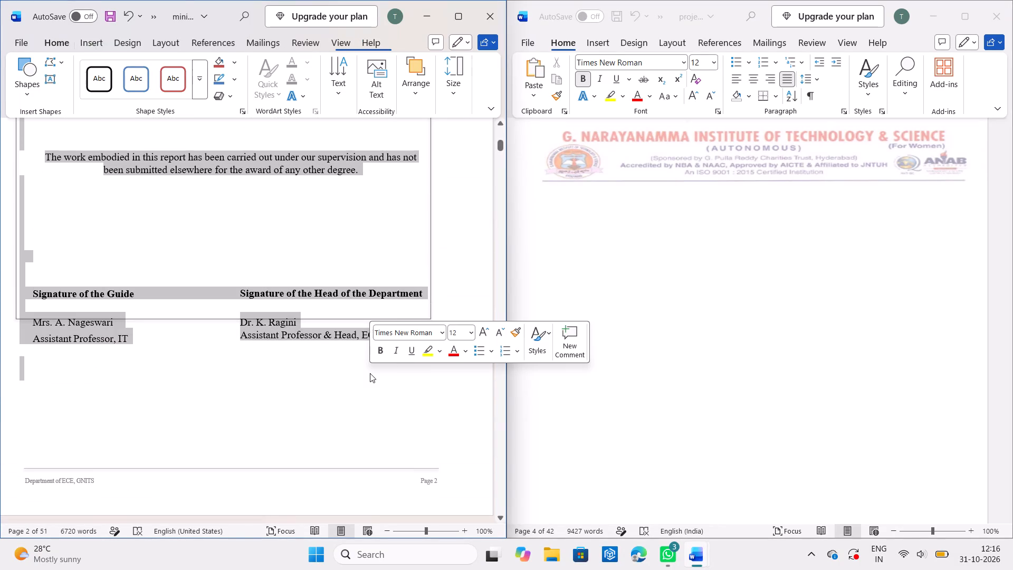
Copy the selected miniproject certificate text and paste it into project1's page beneath the college banner.
{"action": "key", "text": "ctrl+c"}
{"action": "key", "text": "ctrl+c"}
{"action": "key", "text": "ctrl+c"}
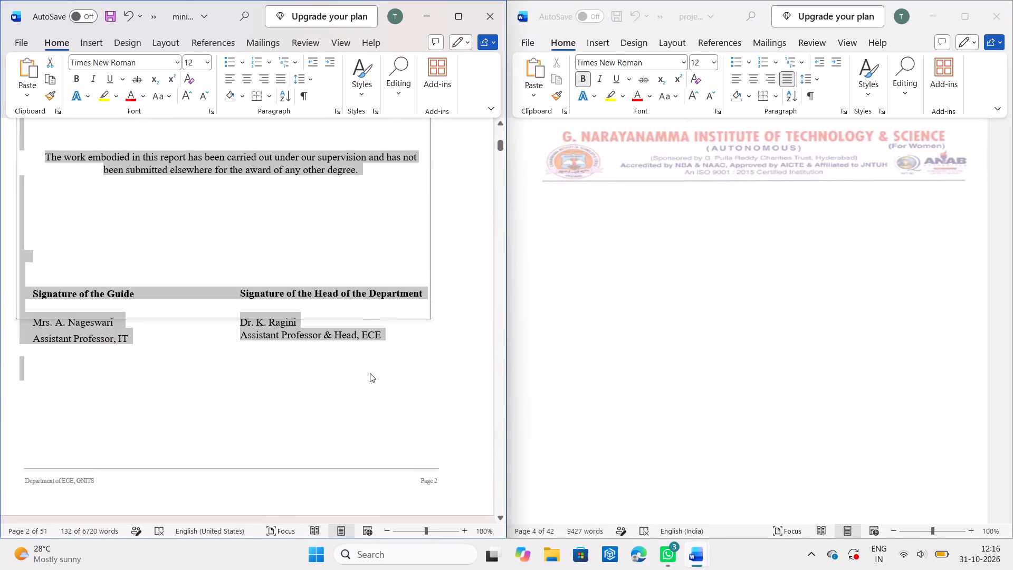
{"action": "left_click", "coordinate": [620, 219]}
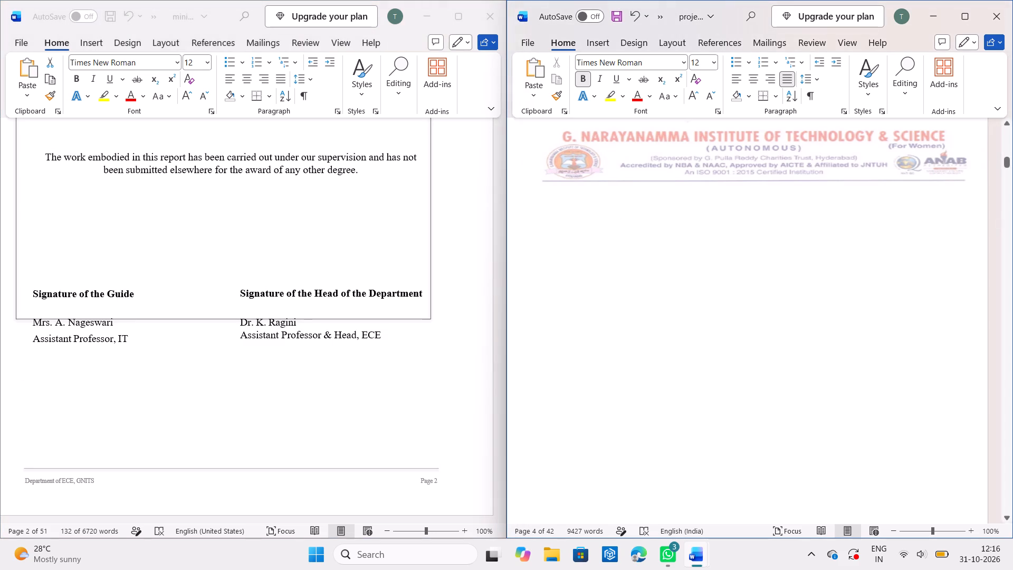
{"action": "left_click", "coordinate": [620, 219]}
{"action": "key", "text": "ctrl+v"}
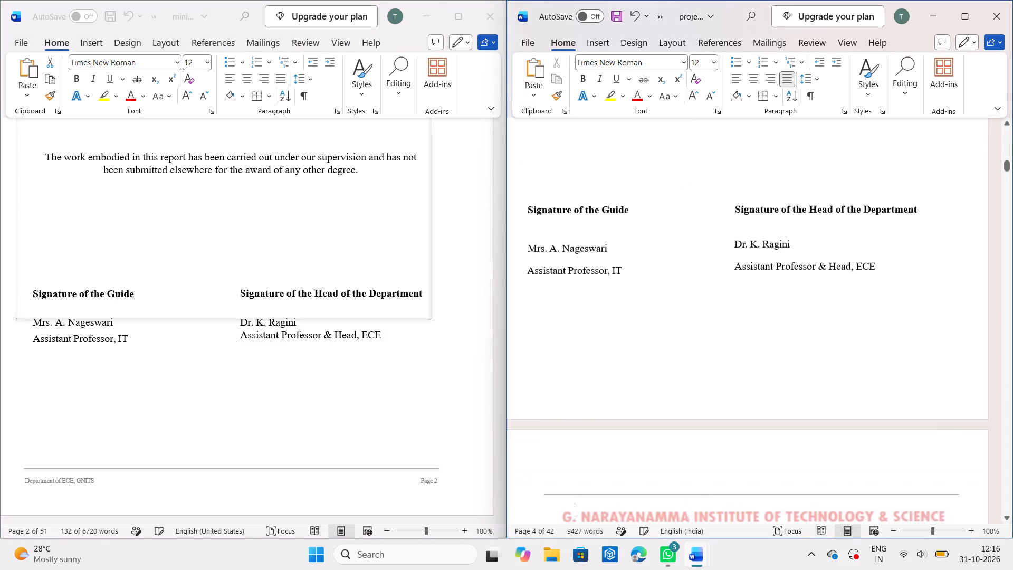
Review the pasted certificate and its neighbouring pages in project1 against the miniproject's certificate page layout.
{"action": "scroll", "coordinate": [620, 219], "scroll_direction": "down", "scroll_amount": 1}
{"action": "scroll", "coordinate": [620, 219], "scroll_direction": "up", "scroll_amount": 3}
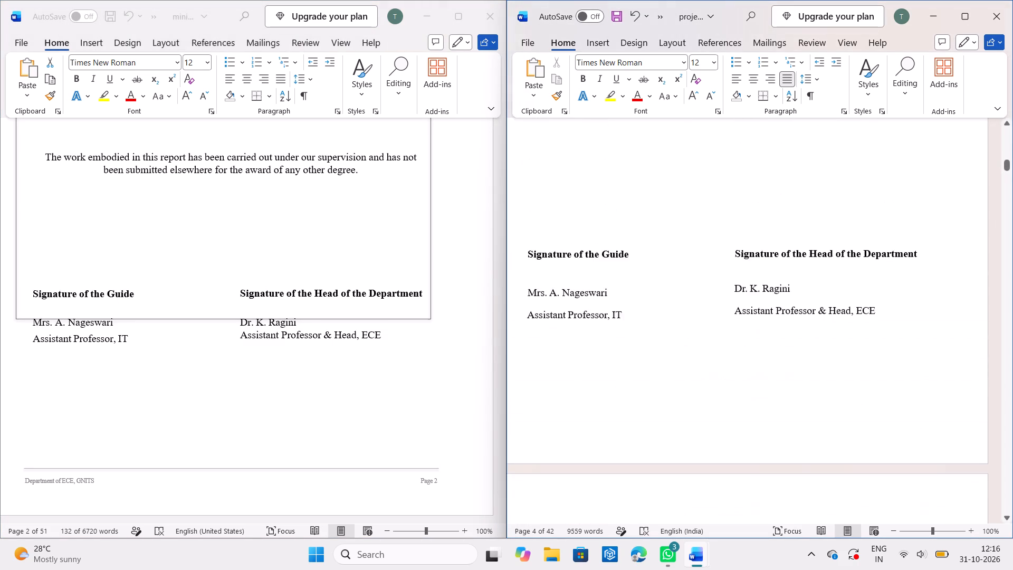
{"action": "scroll", "coordinate": [620, 219], "scroll_direction": "up", "scroll_amount": 5}
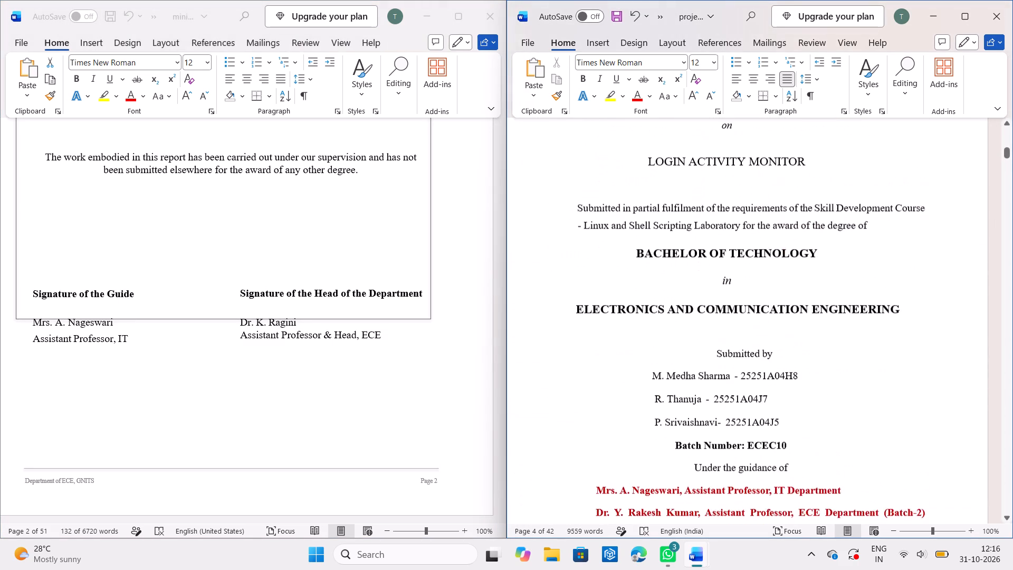
{"action": "scroll", "coordinate": [620, 219], "scroll_direction": "up", "scroll_amount": 1}
{"action": "scroll", "coordinate": [620, 219], "scroll_direction": "down", "scroll_amount": 6}
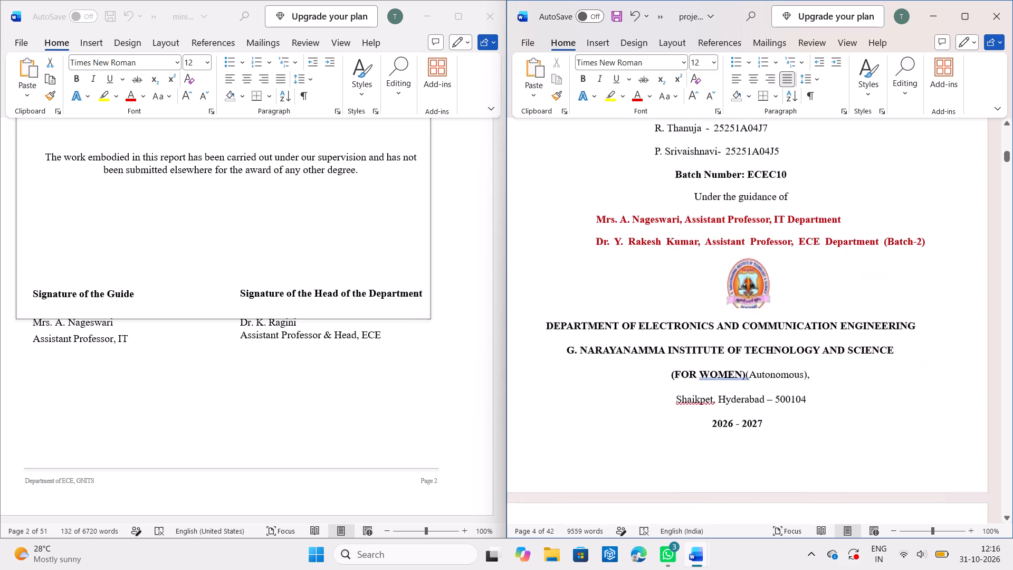
{"action": "scroll", "coordinate": [620, 219], "scroll_direction": "down", "scroll_amount": 3}
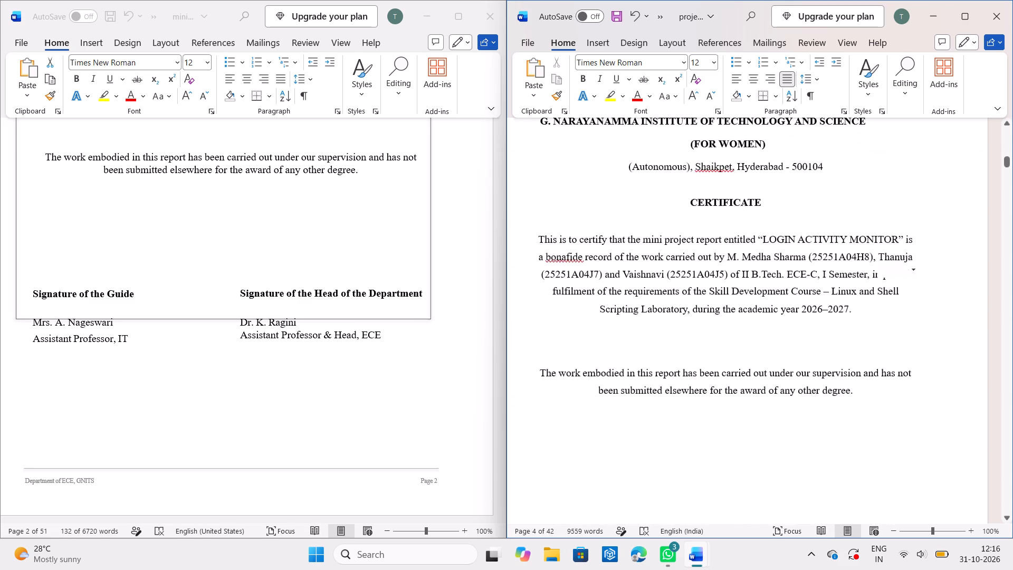
{"action": "scroll", "coordinate": [620, 219], "scroll_direction": "down", "scroll_amount": 2}
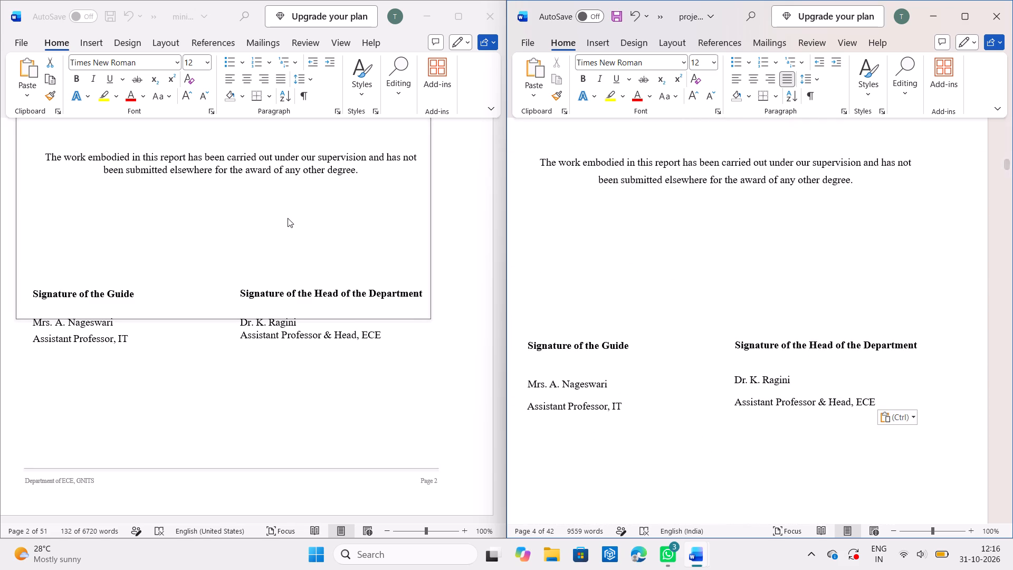
{"action": "scroll", "coordinate": [288, 218], "scroll_direction": "up", "scroll_amount": 4}
{"action": "scroll", "coordinate": [611, 286], "scroll_direction": "up", "scroll_amount": 2}
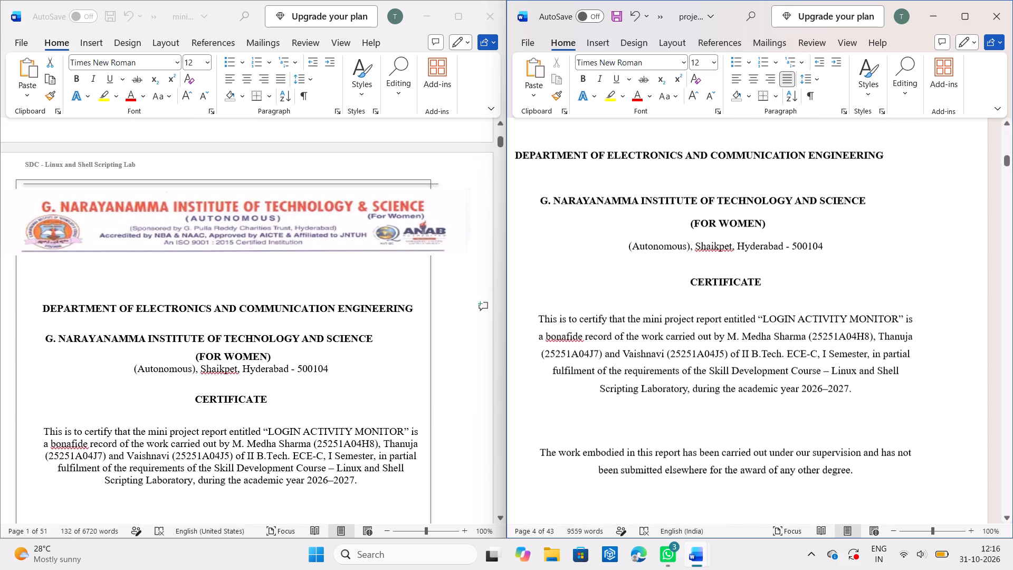
{"action": "scroll", "coordinate": [611, 286], "scroll_direction": "up", "scroll_amount": 1}
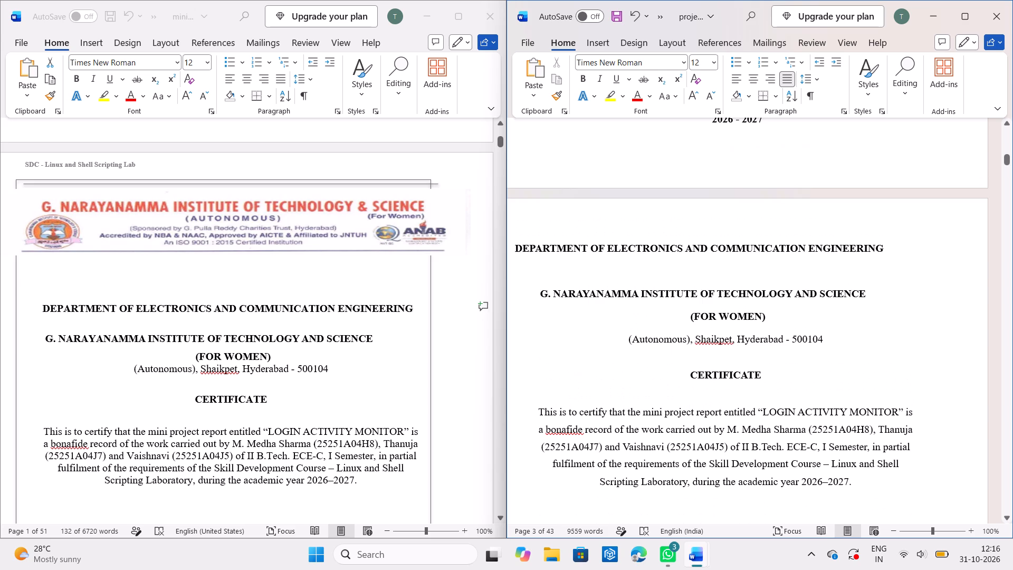
{"action": "scroll", "coordinate": [611, 286], "scroll_direction": "down", "scroll_amount": 2}
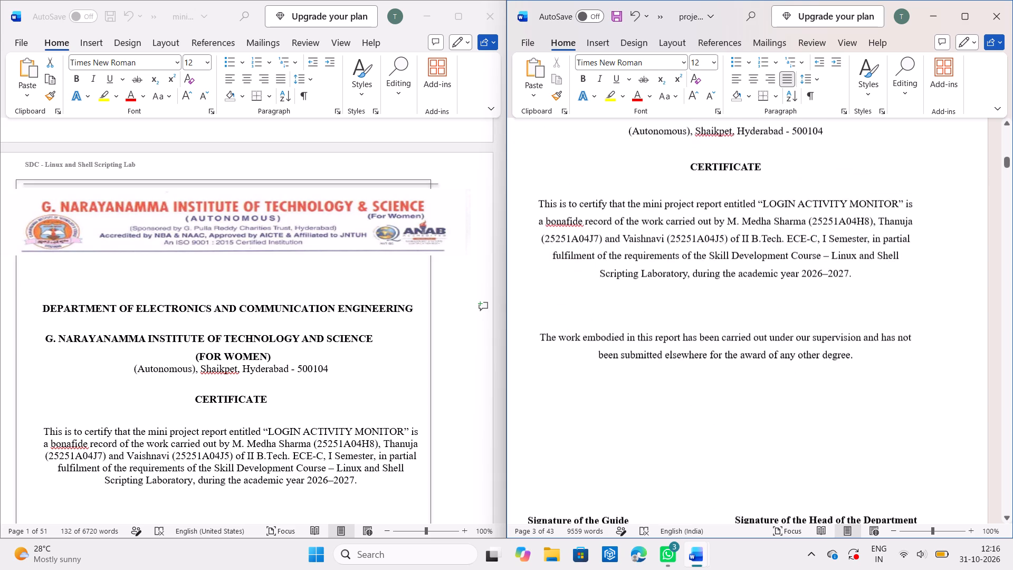
{"action": "scroll", "coordinate": [611, 286], "scroll_direction": "down", "scroll_amount": 1}
Delete the extra blank lines between the supervision statement and the signature block on project1's pasted certificate.
{"action": "left_click", "coordinate": [611, 286]}
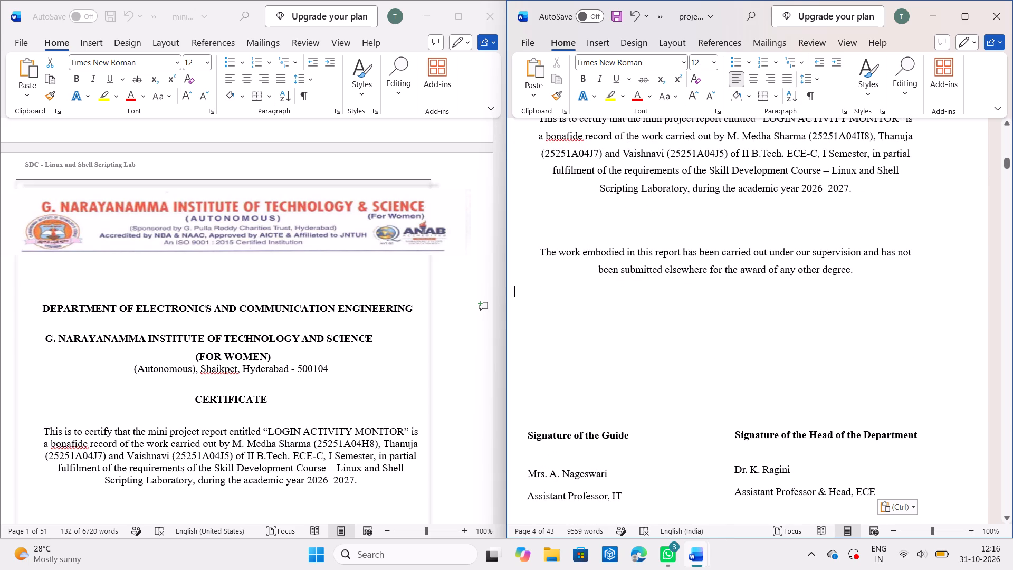
{"action": "left_click", "coordinate": [854, 266]}
{"action": "key", "text": "Delete"}
{"action": "key", "text": "Delete"}
{"action": "key", "text": "Delete"}
{"action": "key", "text": "Delete"}
{"action": "key", "text": "Delete"}
{"action": "key", "text": "Delete"}
{"action": "key", "text": "Delete"}
{"action": "key", "text": "Delete"}
{"action": "key", "text": "Delete"}
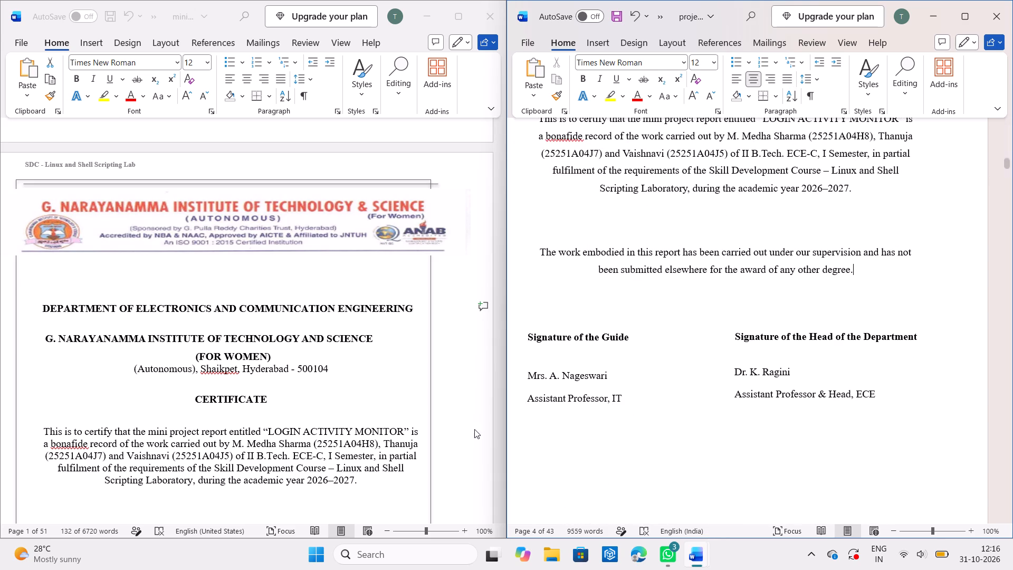
Delete the extra blank lines between the certification paragraph and the supervision statement on project1's pasted certificate.
{"action": "scroll", "coordinate": [343, 365], "scroll_direction": "down", "scroll_amount": 1}
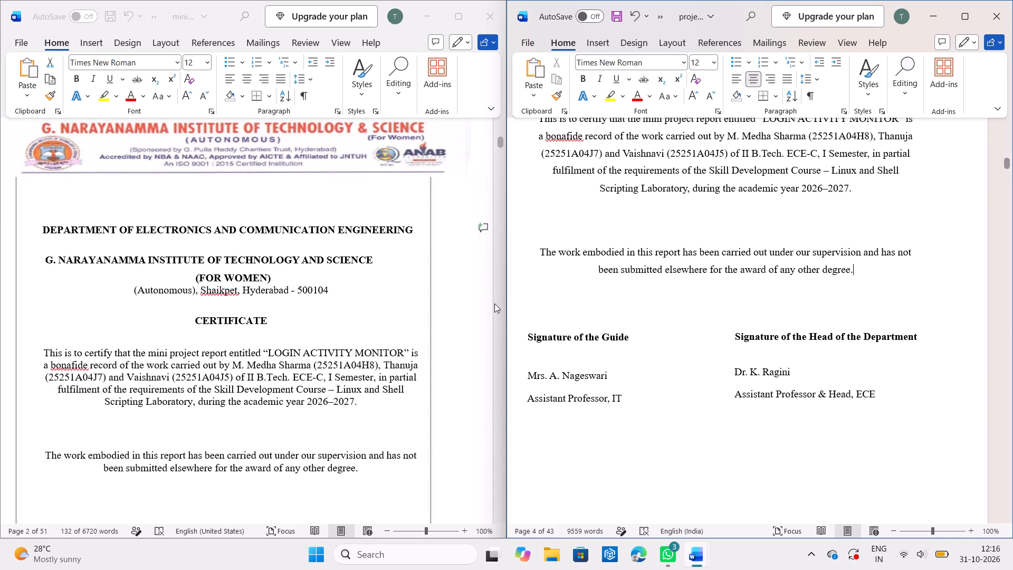
{"action": "left_click", "coordinate": [864, 183]}
{"action": "key", "text": "Delete"}
{"action": "key", "text": "Delete"}
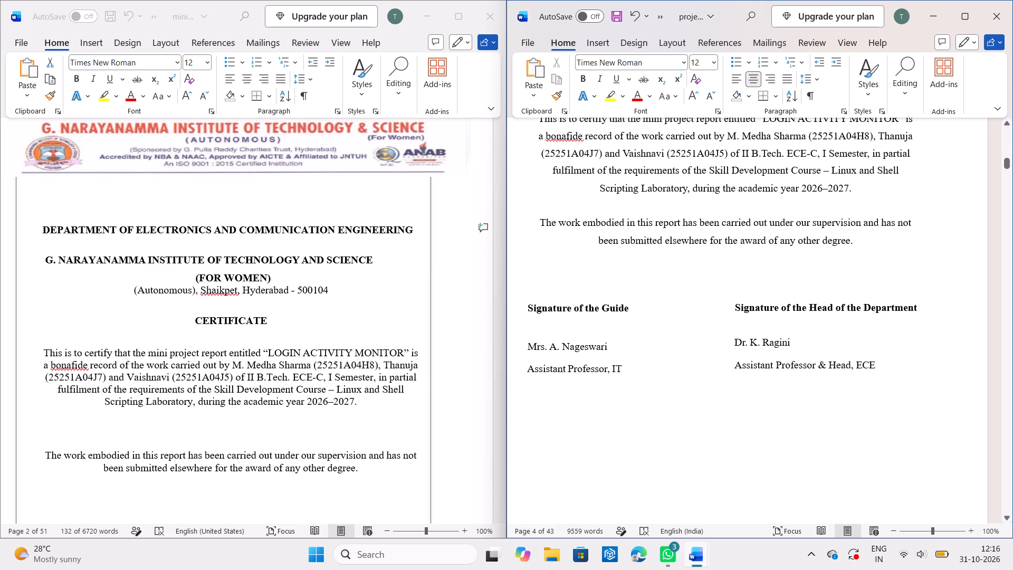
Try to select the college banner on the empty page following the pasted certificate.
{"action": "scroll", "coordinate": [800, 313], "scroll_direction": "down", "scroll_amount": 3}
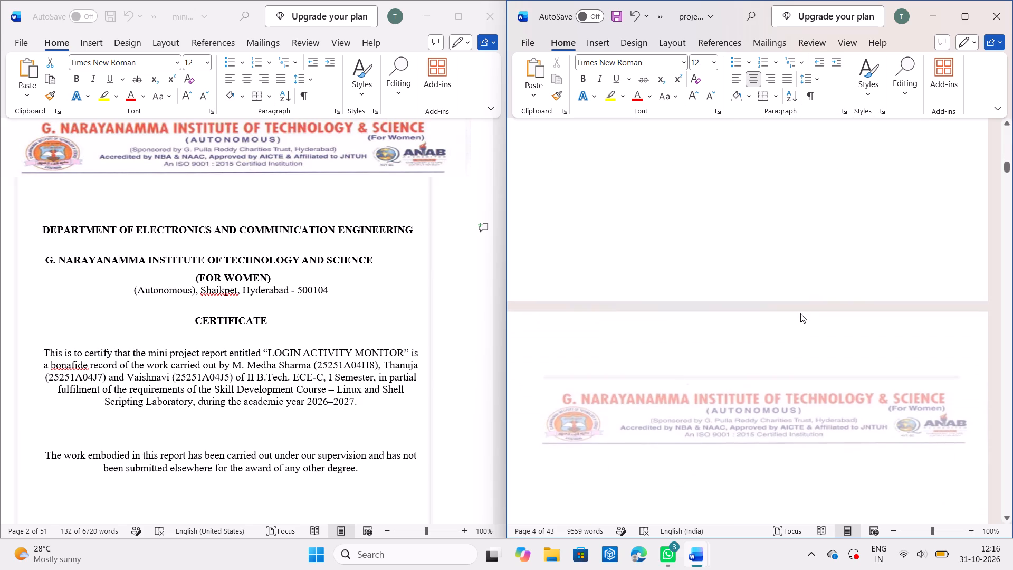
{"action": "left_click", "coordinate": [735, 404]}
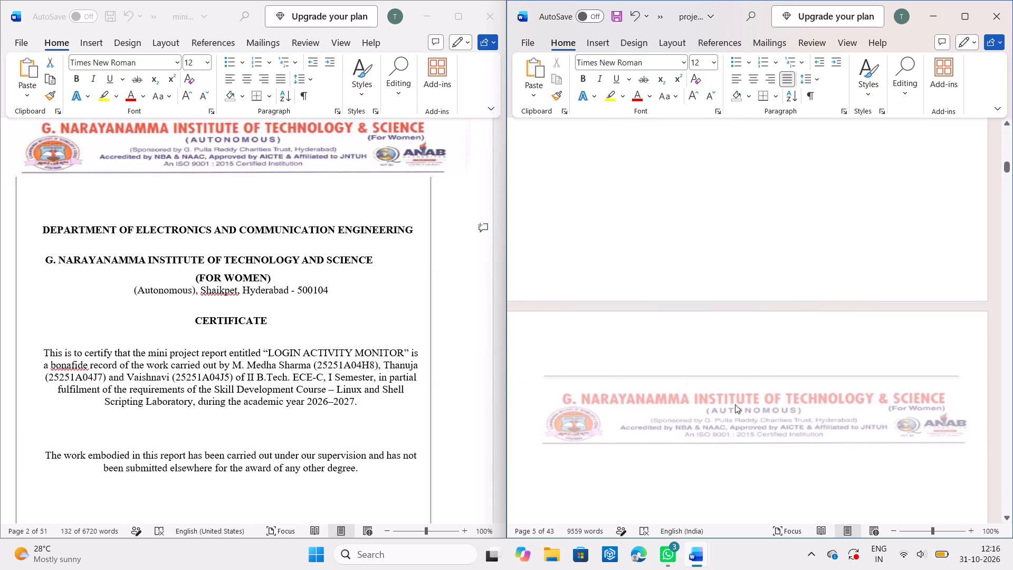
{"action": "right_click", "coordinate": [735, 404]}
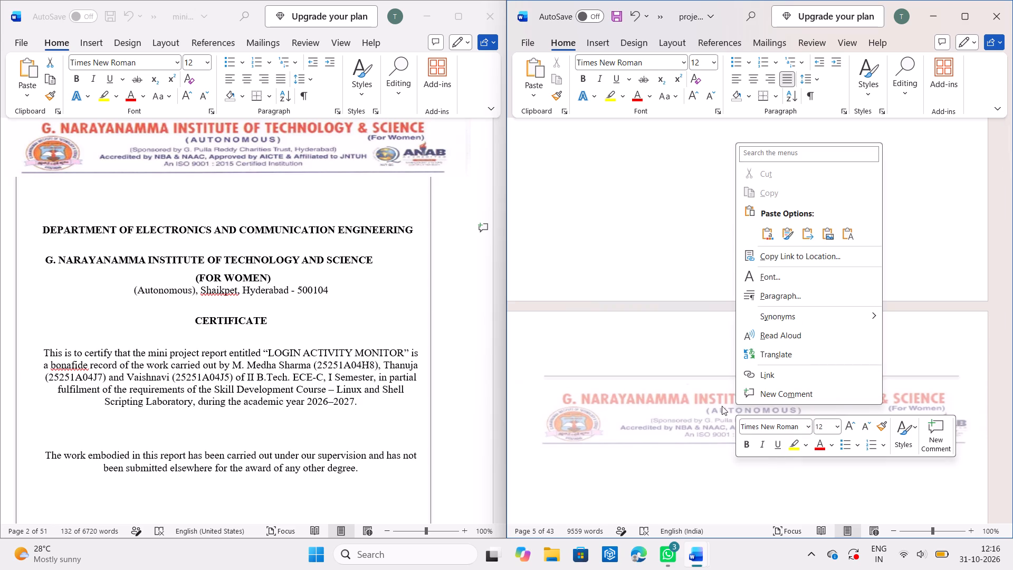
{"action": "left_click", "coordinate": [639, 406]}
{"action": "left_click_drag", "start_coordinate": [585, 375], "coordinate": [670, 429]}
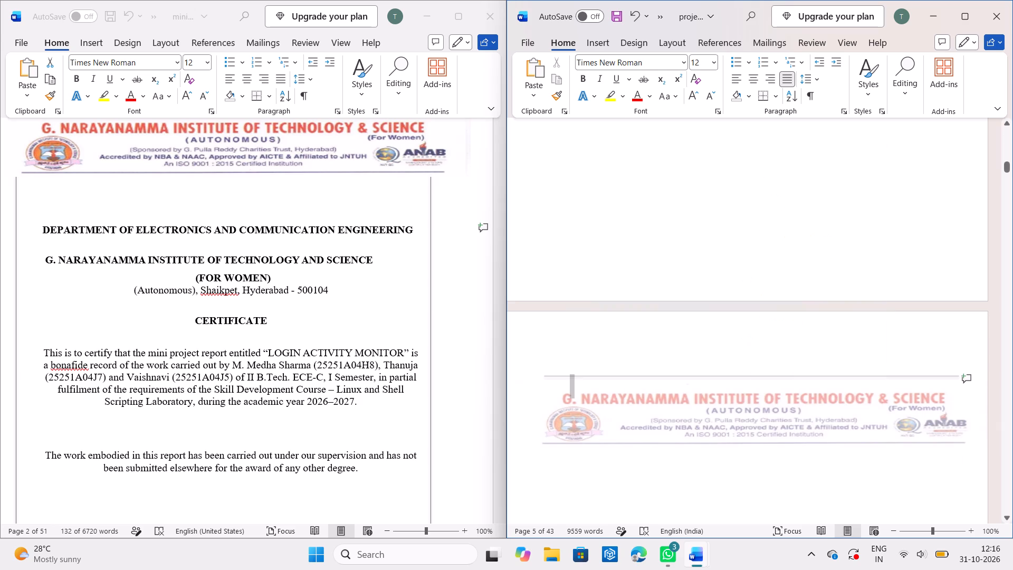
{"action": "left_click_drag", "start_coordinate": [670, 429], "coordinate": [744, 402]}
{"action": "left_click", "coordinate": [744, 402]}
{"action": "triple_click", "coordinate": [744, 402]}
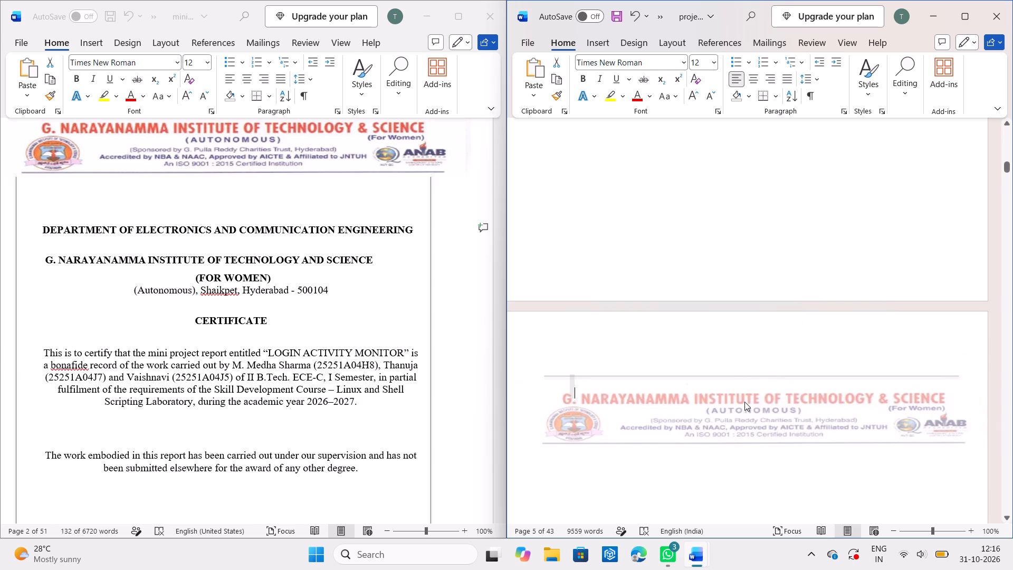
Remove the empty banner page between the pasted certificate and project1's original certificate page.
{"action": "scroll", "coordinate": [744, 402], "scroll_direction": "down", "scroll_amount": 5}
{"action": "scroll", "coordinate": [744, 402], "scroll_direction": "up", "scroll_amount": 1}
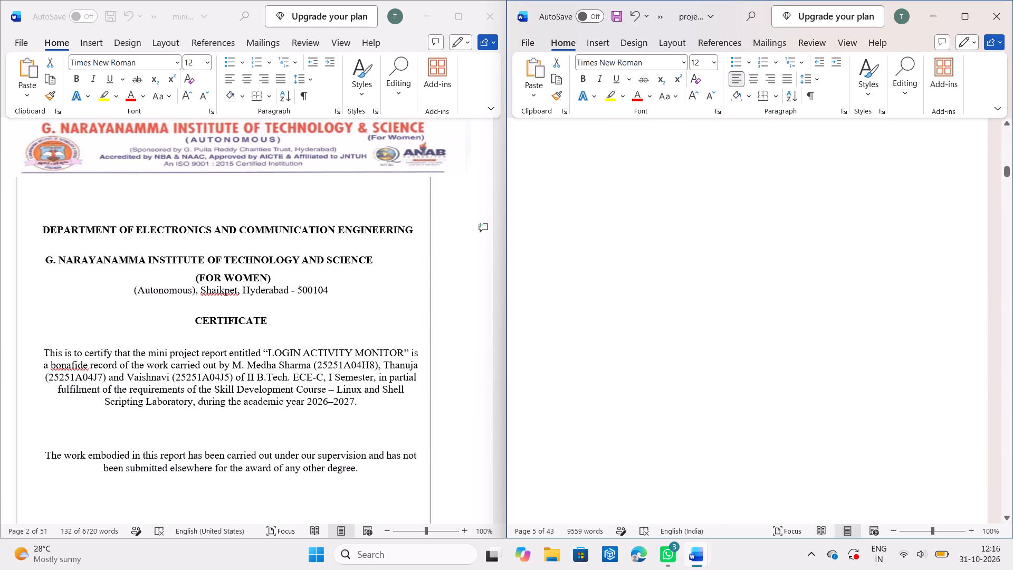
{"action": "scroll", "coordinate": [744, 402], "scroll_direction": "up", "scroll_amount": 4}
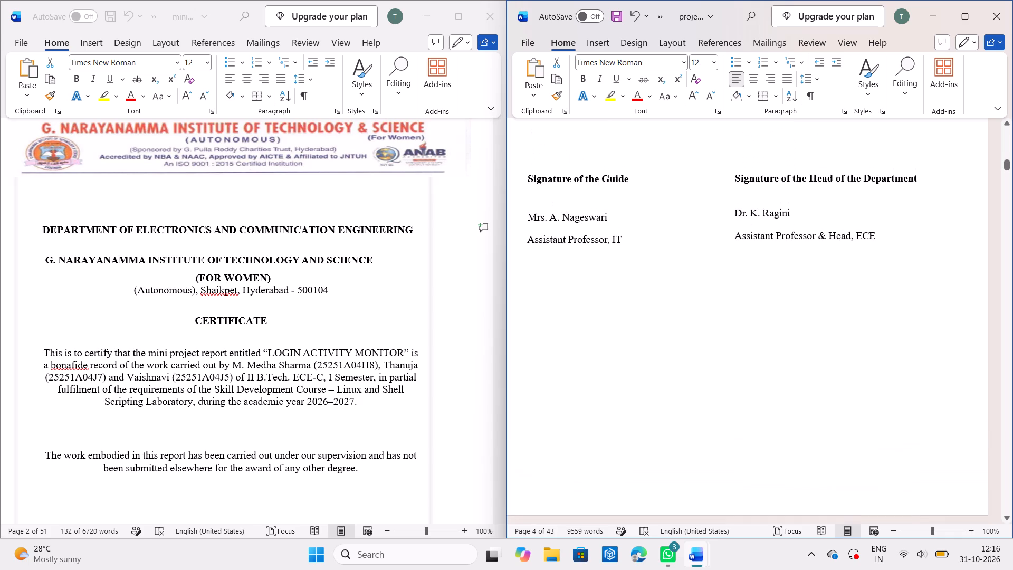
{"action": "scroll", "coordinate": [744, 402], "scroll_direction": "down", "scroll_amount": 1}
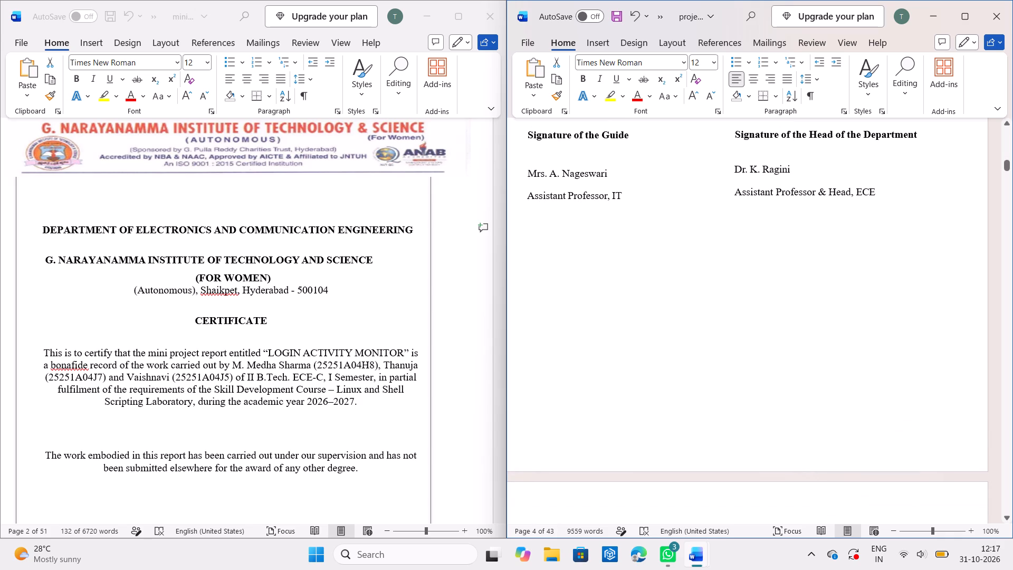
{"action": "scroll", "coordinate": [897, 197], "scroll_direction": "down", "scroll_amount": 2}
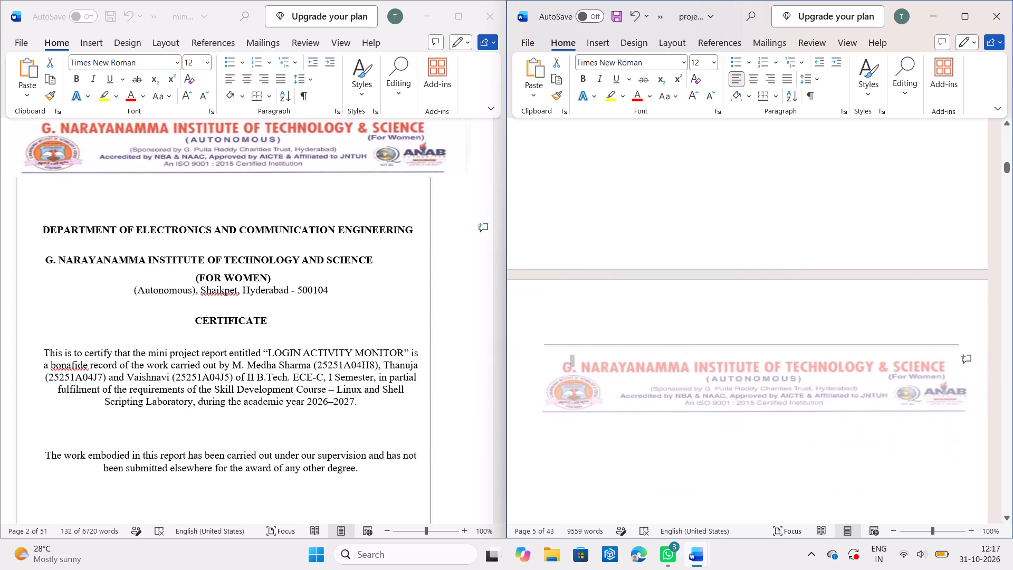
{"action": "scroll", "coordinate": [897, 197], "scroll_direction": "up", "scroll_amount": 2}
{"action": "scroll", "coordinate": [897, 197], "scroll_direction": "down", "scroll_amount": 4}
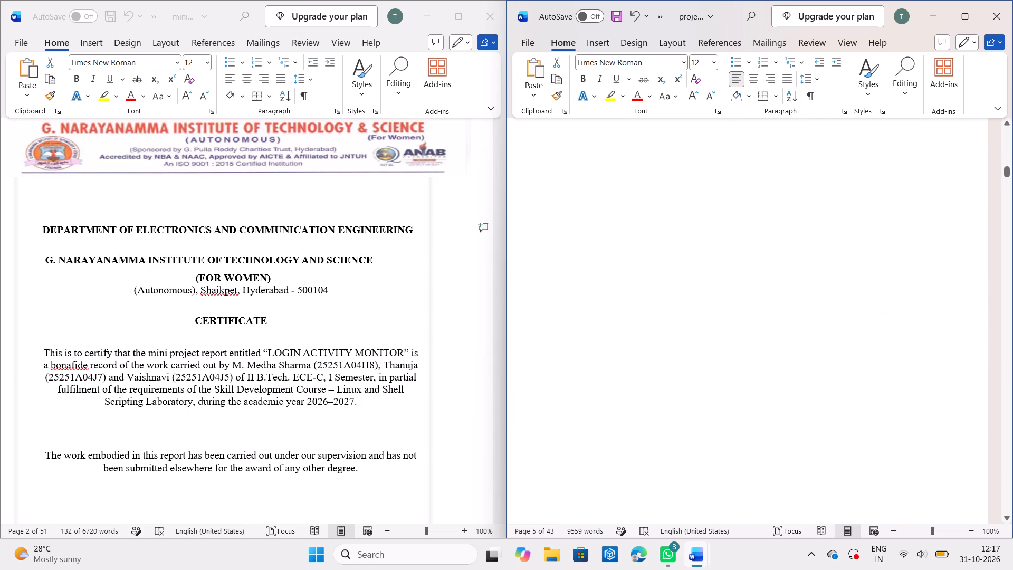
{"action": "scroll", "coordinate": [897, 197], "scroll_direction": "down", "scroll_amount": 2}
{"action": "scroll", "coordinate": [897, 197], "scroll_direction": "up", "scroll_amount": 4}
{"action": "triple_click", "coordinate": [886, 223]}
{"action": "double_click", "coordinate": [886, 223]}
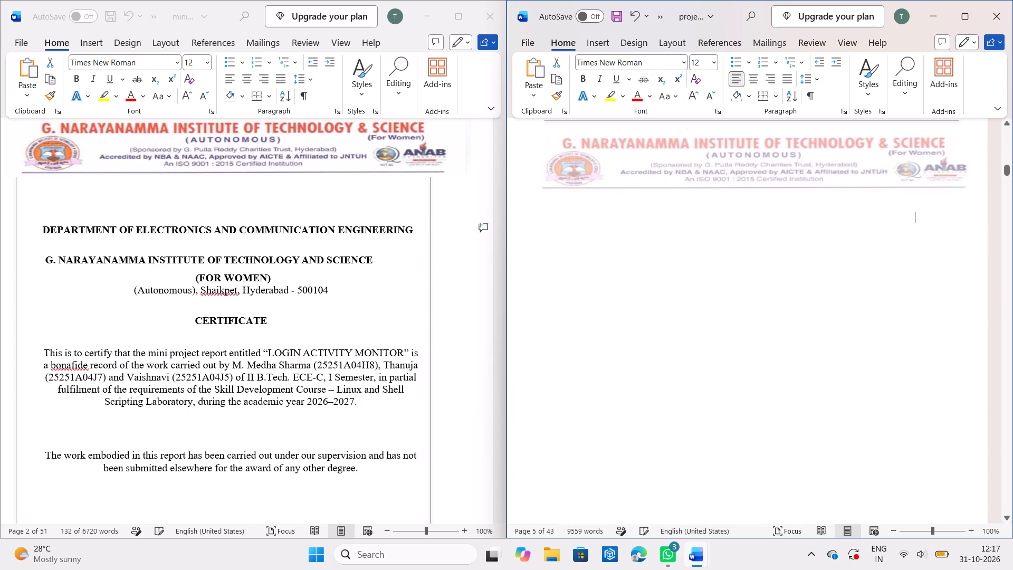
{"action": "key", "text": "Delete"}
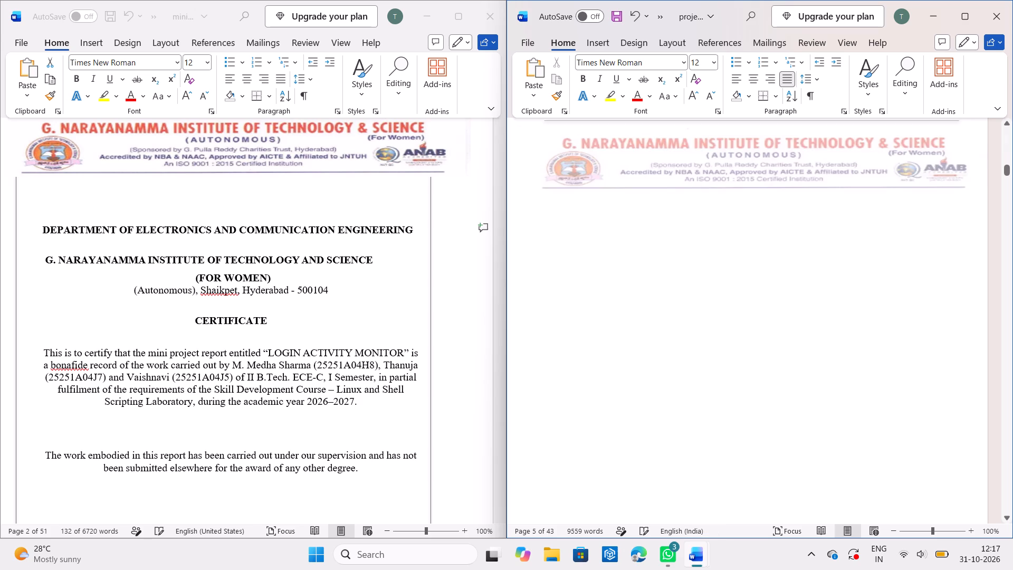
{"action": "key", "text": "Delete"}
Examine project1's front pages around the removed page, including the original certificate with its signature table and date line.
{"action": "scroll", "coordinate": [886, 223], "scroll_direction": "up", "scroll_amount": 1}
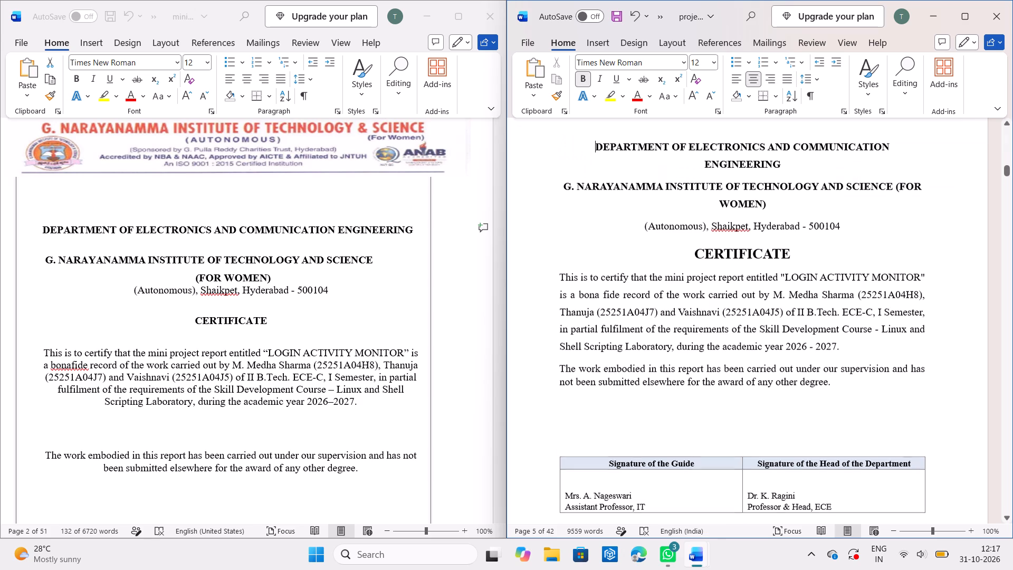
{"action": "scroll", "coordinate": [886, 223], "scroll_direction": "up", "scroll_amount": 5}
{"action": "scroll", "coordinate": [886, 223], "scroll_direction": "down", "scroll_amount": 10}
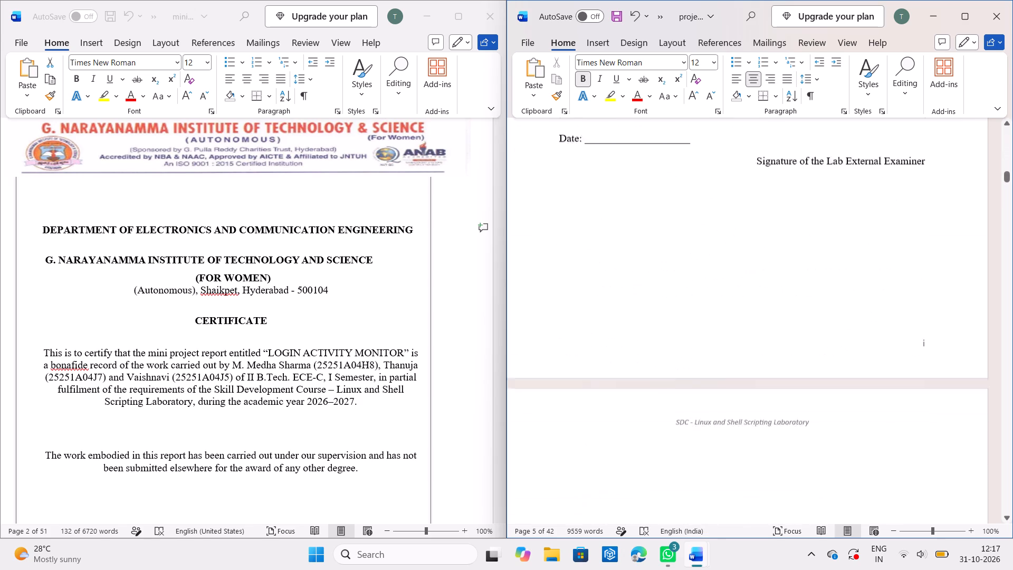
{"action": "scroll", "coordinate": [886, 223], "scroll_direction": "up", "scroll_amount": 16}
{"action": "scroll", "coordinate": [886, 223], "scroll_direction": "down", "scroll_amount": 2}
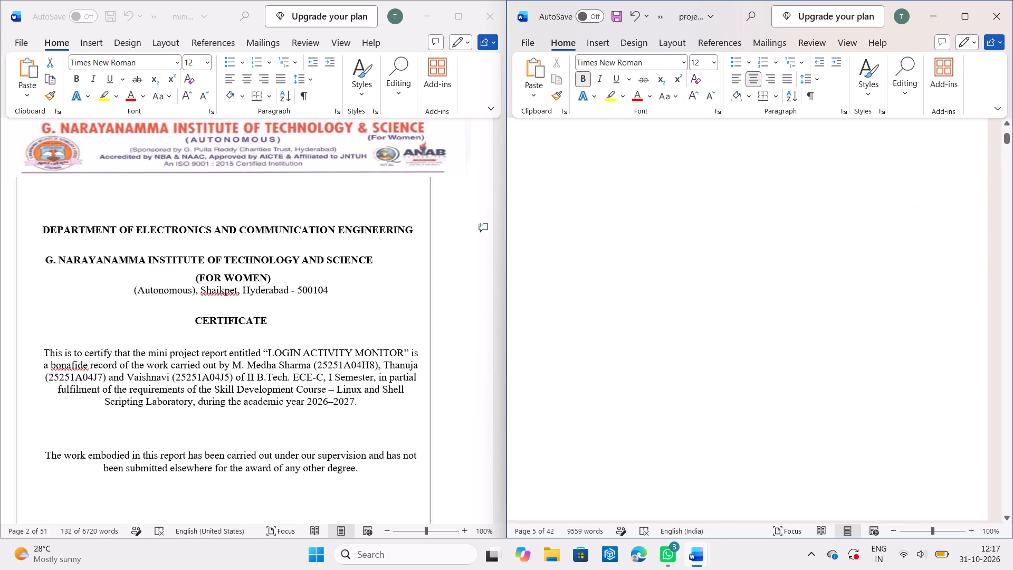
{"action": "scroll", "coordinate": [886, 223], "scroll_direction": "down", "scroll_amount": 9}
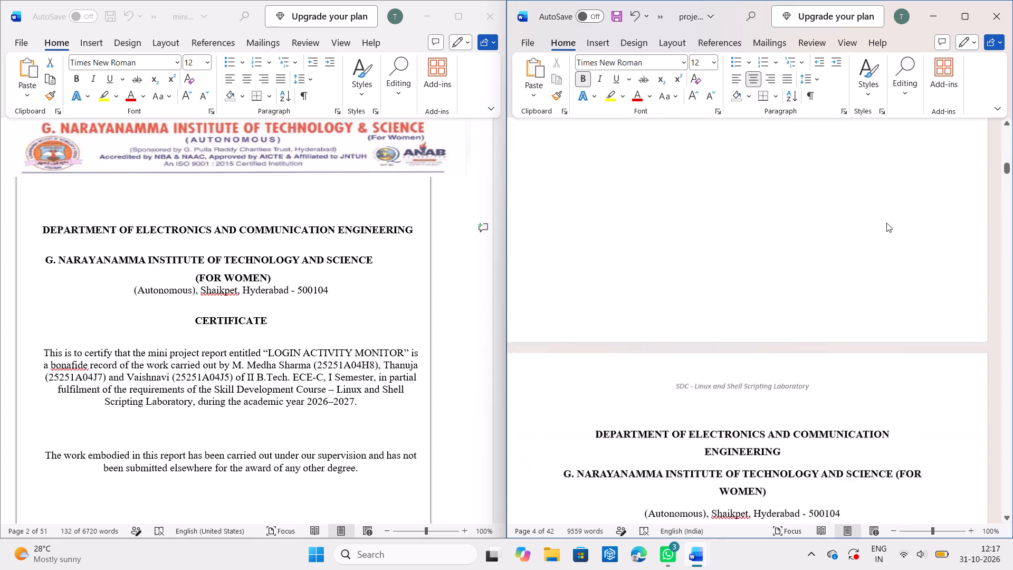
{"action": "scroll", "coordinate": [886, 223], "scroll_direction": "down", "scroll_amount": 4}
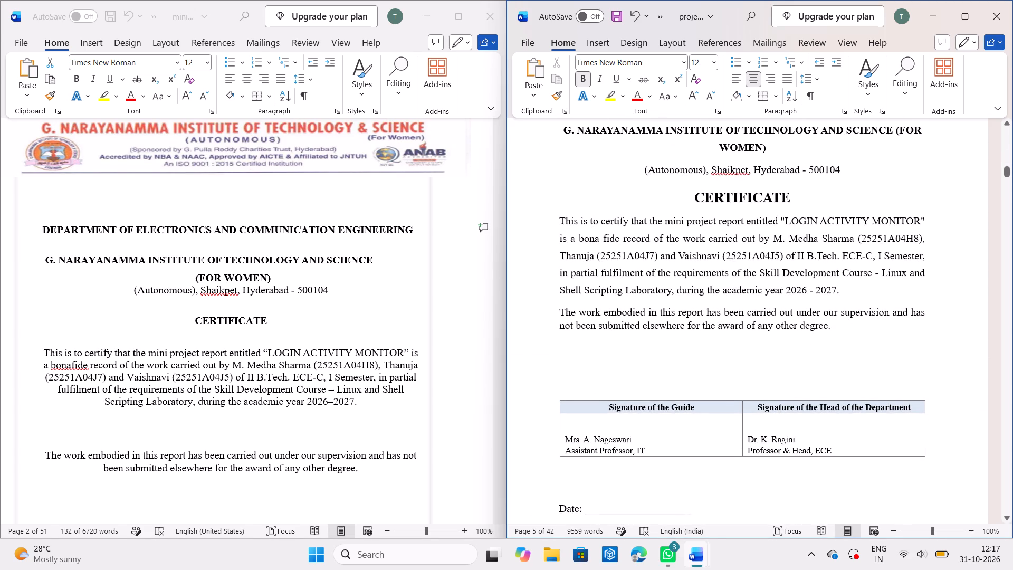
{"action": "scroll", "coordinate": [886, 223], "scroll_direction": "down", "scroll_amount": 2}
{"action": "scroll", "coordinate": [832, 244], "scroll_direction": "up", "scroll_amount": 2}
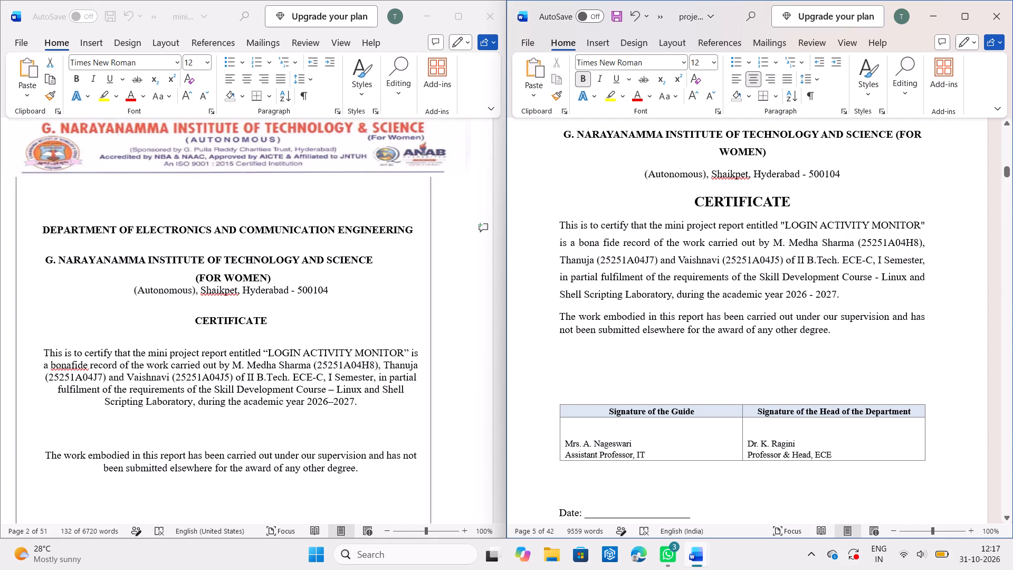
Delete project1's original certificate content below the department heading, from the institute name through the signature table, date line and external examiner line.
{"action": "left_click_drag", "start_coordinate": [557, 137], "coordinate": [865, 502]}
{"action": "key", "text": "BackSpace"}
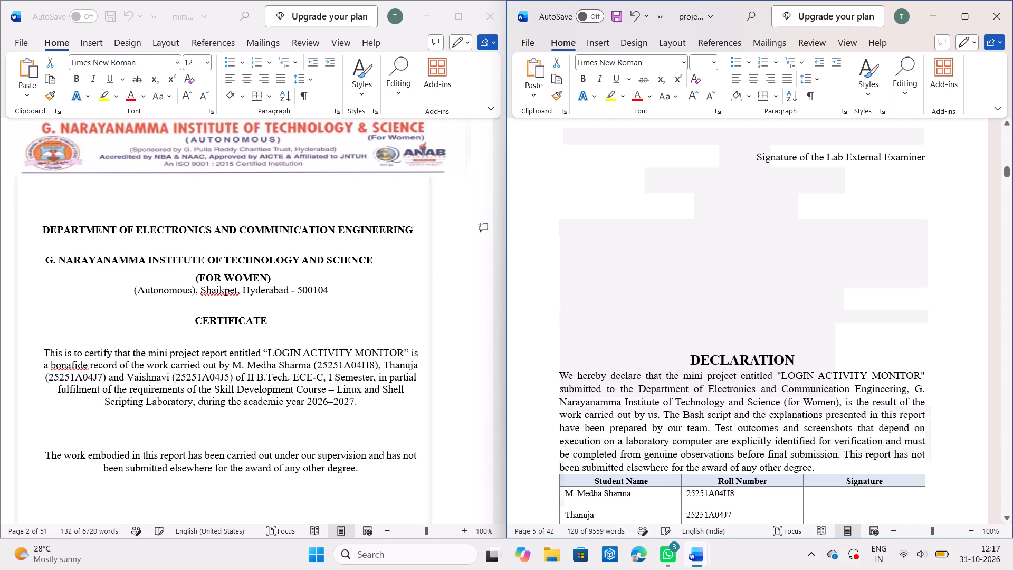
{"action": "scroll", "coordinate": [865, 502], "scroll_direction": "up", "scroll_amount": 1}
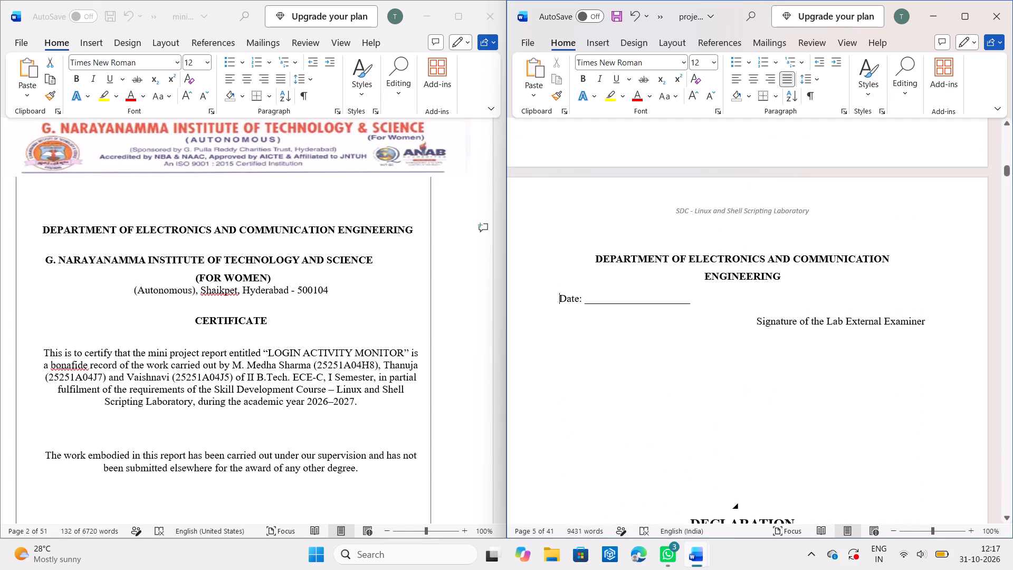
{"action": "left_click_drag", "start_coordinate": [563, 300], "coordinate": [1012, 360]}
{"action": "key", "text": "BackSpace"}
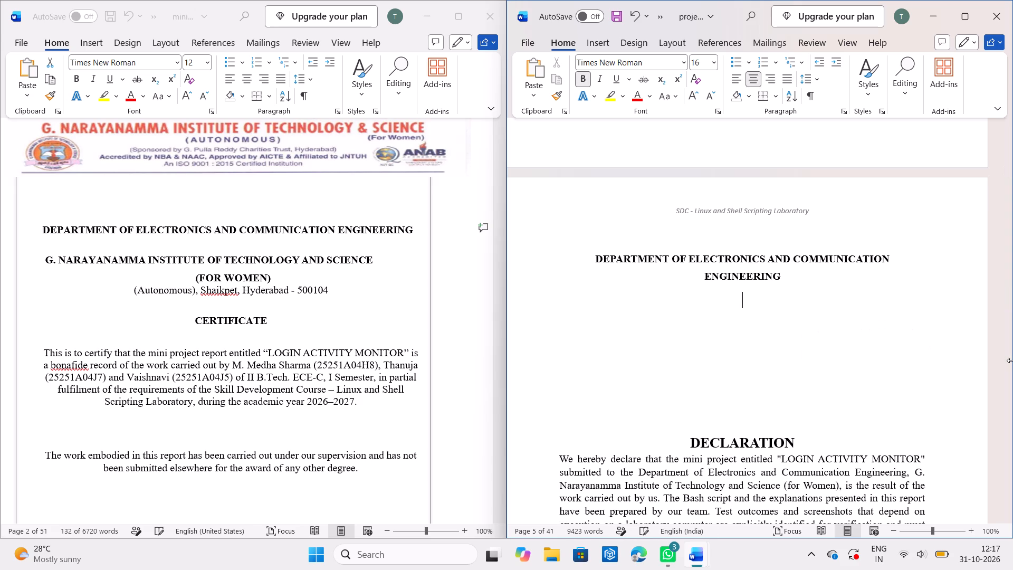
Check project1's pasted certificate page, including its signature block and the empty area beneath it.
{"action": "scroll", "coordinate": [1012, 360], "scroll_direction": "up", "scroll_amount": 5}
{"action": "scroll", "coordinate": [863, 374], "scroll_direction": "up", "scroll_amount": 3}
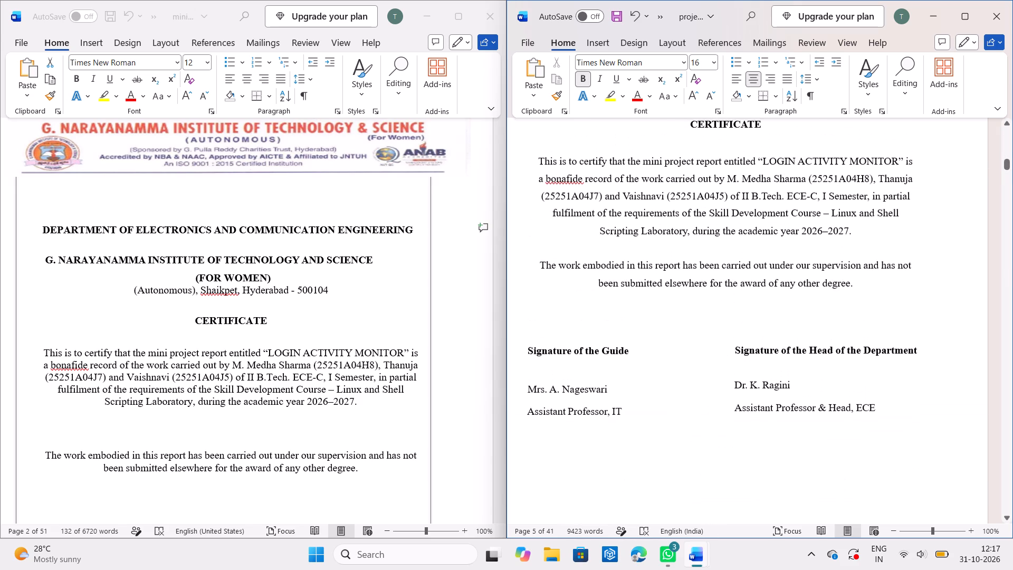
{"action": "scroll", "coordinate": [863, 374], "scroll_direction": "down", "scroll_amount": 1}
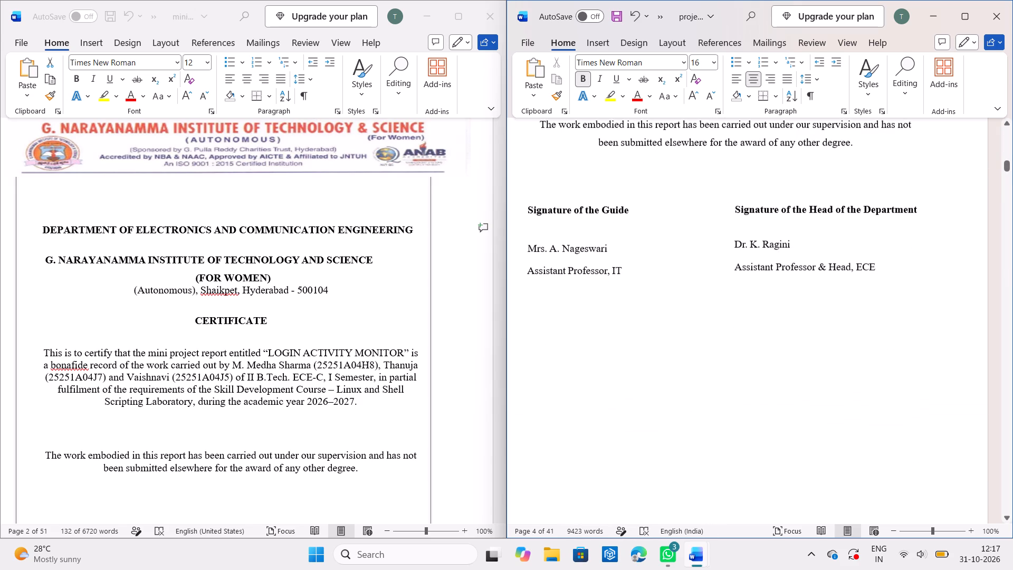
{"action": "left_click", "coordinate": [702, 298]}
{"action": "left_click", "coordinate": [682, 337]}
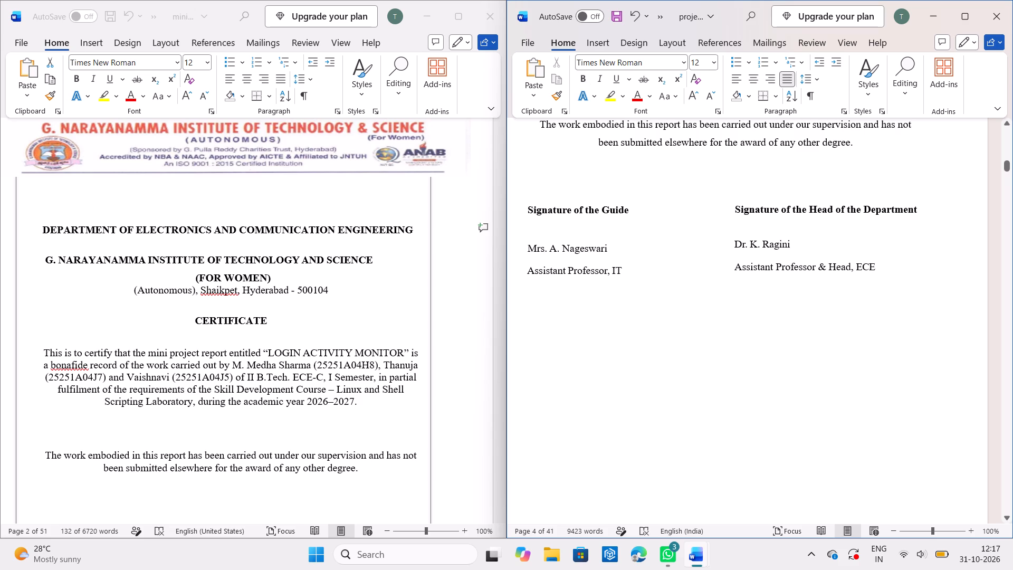
{"action": "double_click", "coordinate": [622, 327]}
Review the miniproject report's certificate and title pages as the layout reference.
{"action": "scroll", "coordinate": [270, 356], "scroll_direction": "down", "scroll_amount": 1}
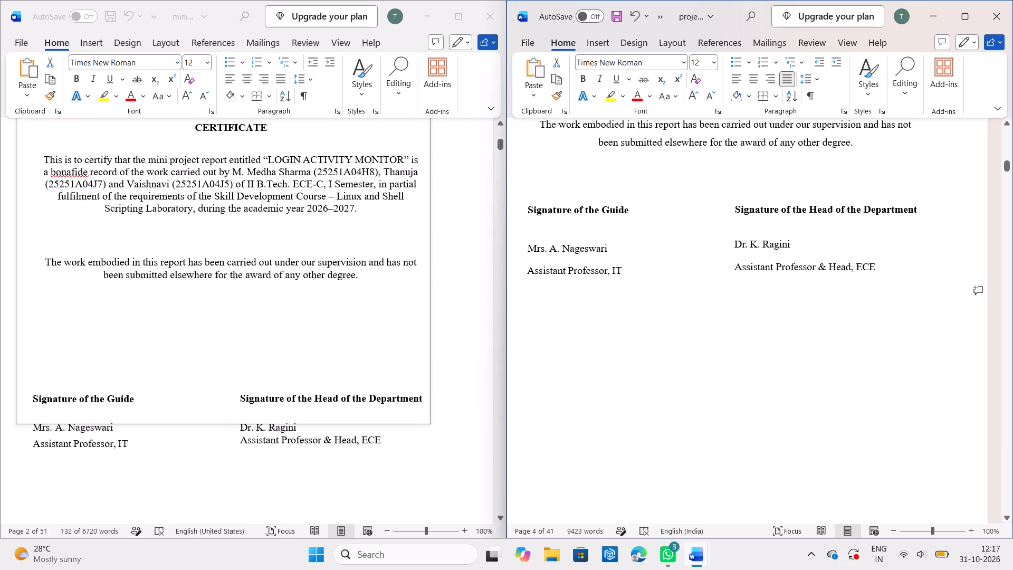
{"action": "scroll", "coordinate": [342, 379], "scroll_direction": "down", "scroll_amount": 3}
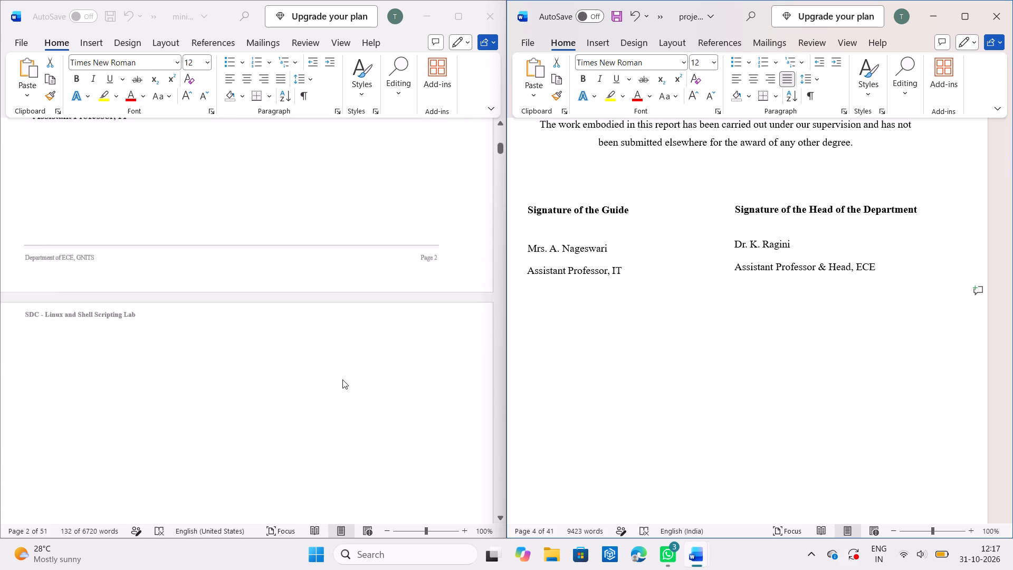
{"action": "scroll", "coordinate": [342, 379], "scroll_direction": "down", "scroll_amount": 1}
{"action": "scroll", "coordinate": [342, 379], "scroll_direction": "up", "scroll_amount": 5}
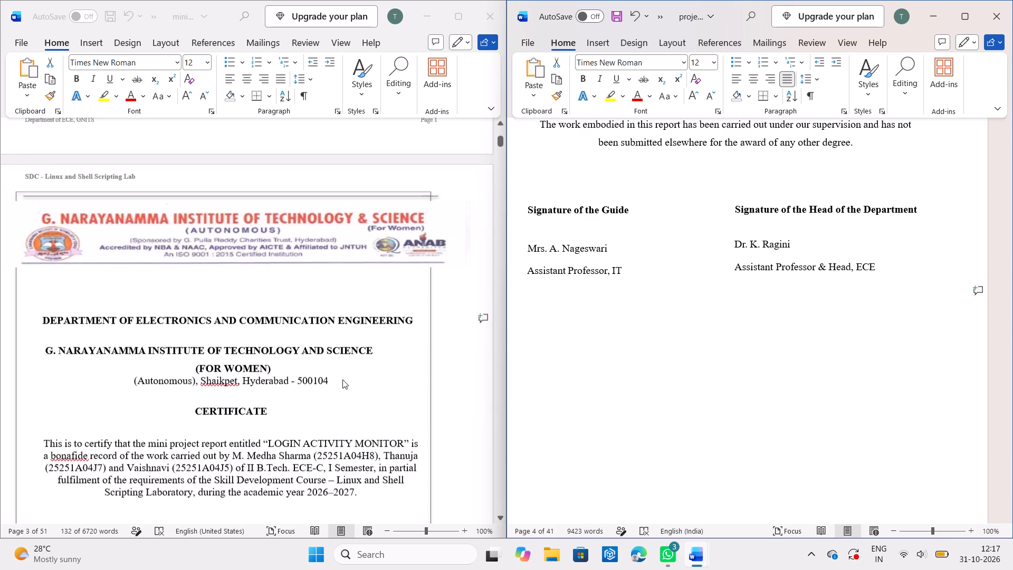
{"action": "scroll", "coordinate": [342, 379], "scroll_direction": "up", "scroll_amount": 4}
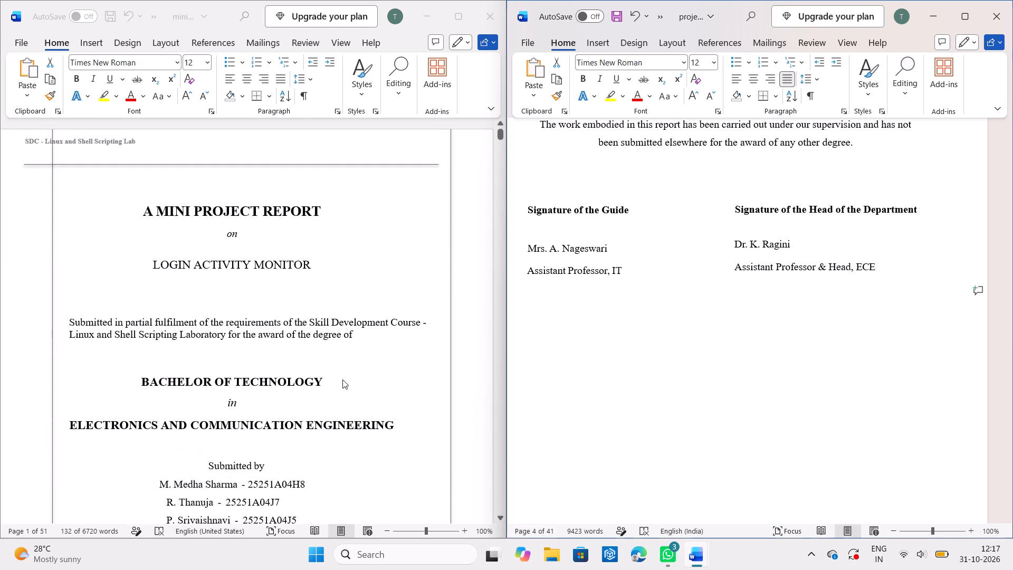
{"action": "left_click", "coordinate": [342, 379]}
{"action": "scroll", "coordinate": [342, 379], "scroll_direction": "down", "scroll_amount": 3}
{"action": "scroll", "coordinate": [342, 379], "scroll_direction": "up", "scroll_amount": 2}
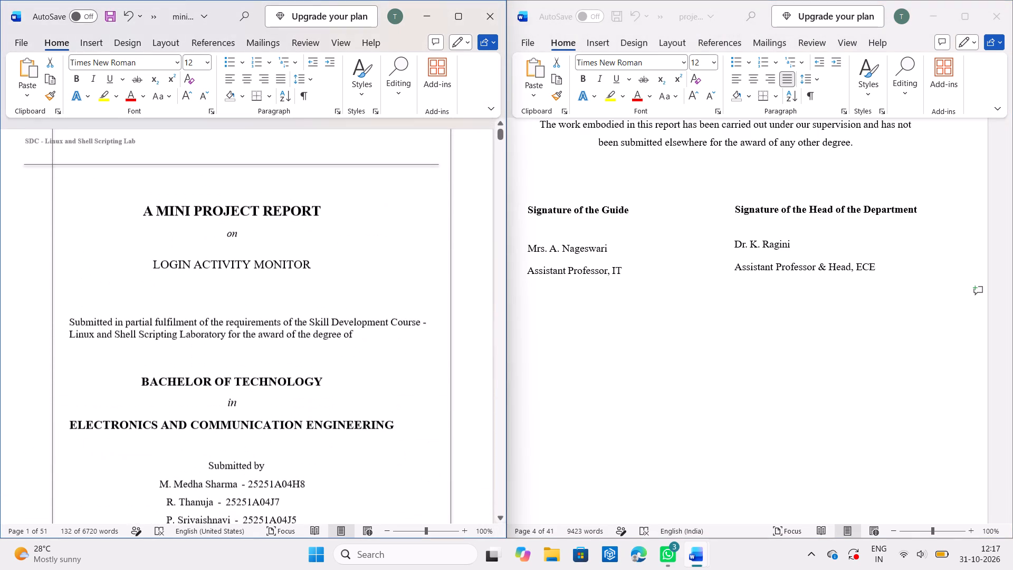
Examine project1's pasted title page through to the start of its pasted certificate for layout against the miniproject report.
{"action": "scroll", "coordinate": [719, 242], "scroll_direction": "up", "scroll_amount": 6}
{"action": "scroll", "coordinate": [719, 242], "scroll_direction": "down", "scroll_amount": 2}
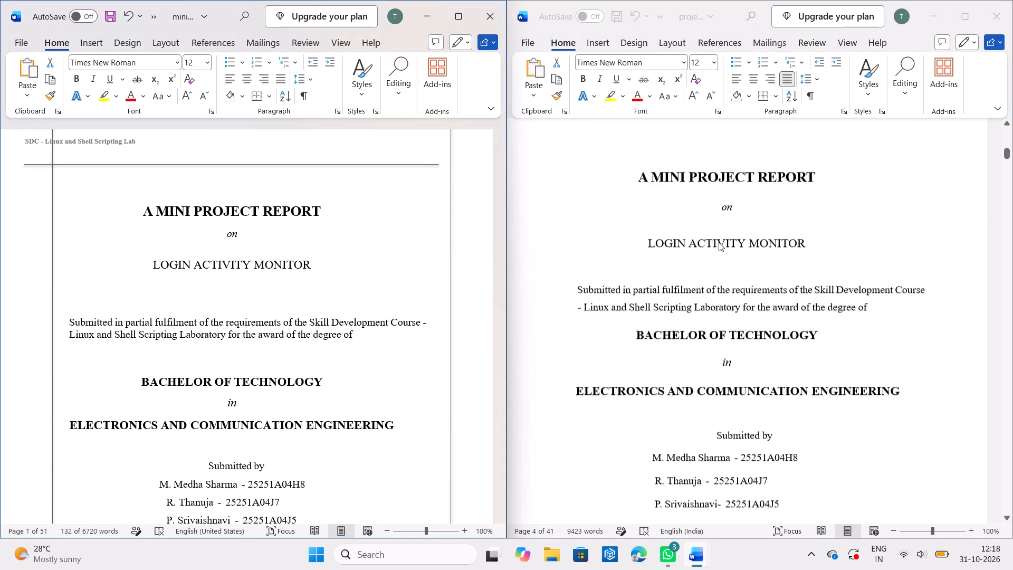
{"action": "scroll", "coordinate": [719, 242], "scroll_direction": "down", "scroll_amount": 1}
{"action": "scroll", "coordinate": [719, 242], "scroll_direction": "up", "scroll_amount": 1}
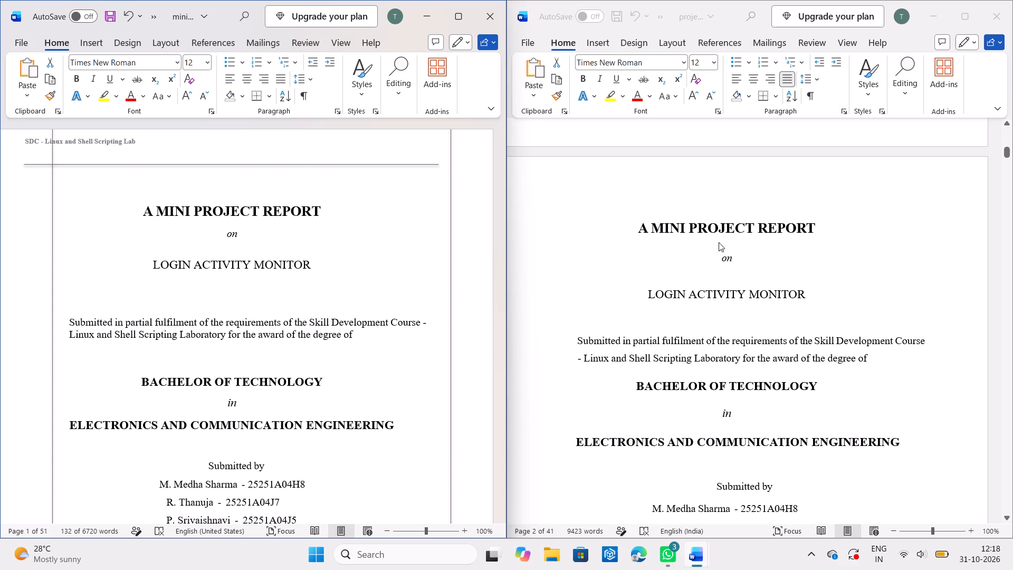
{"action": "scroll", "coordinate": [719, 242], "scroll_direction": "down", "scroll_amount": 2}
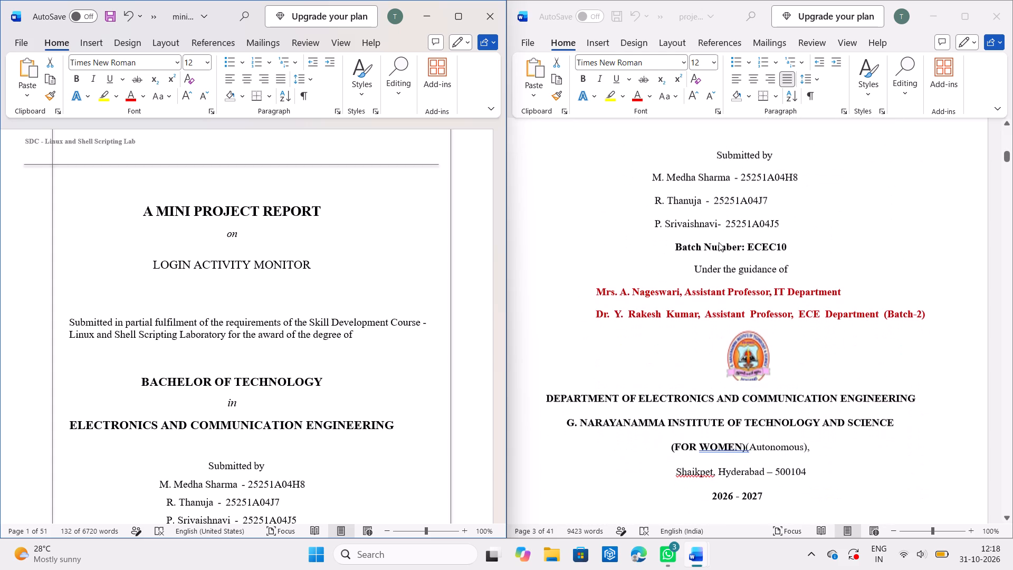
{"action": "scroll", "coordinate": [719, 242], "scroll_direction": "down", "scroll_amount": 1}
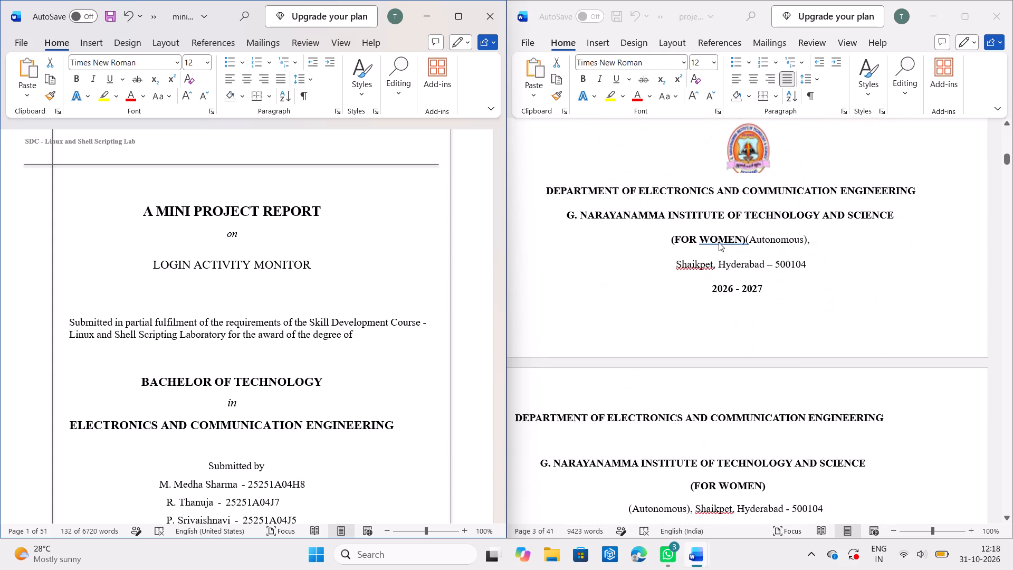
{"action": "scroll", "coordinate": [719, 242], "scroll_direction": "down", "scroll_amount": 2}
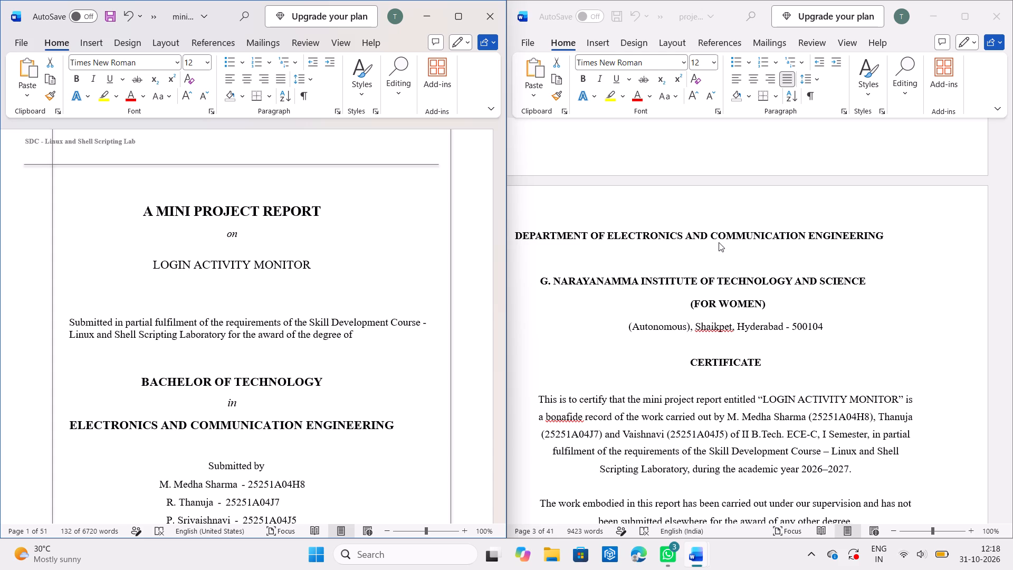
Delete the leftover department heading and the extra blank lines above the DECLARATION heading in project1.
{"action": "left_click", "coordinate": [719, 242]}
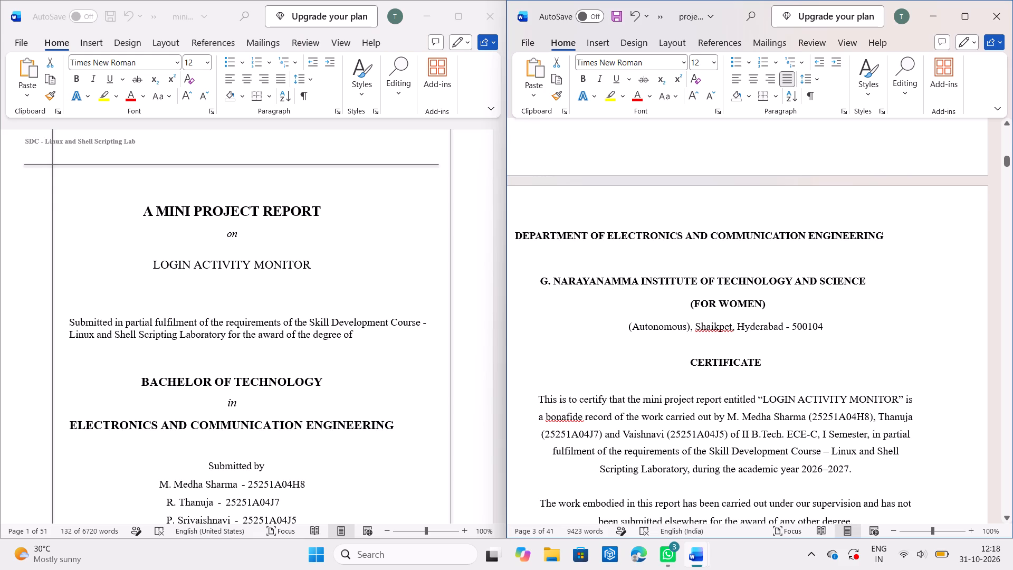
{"action": "scroll", "coordinate": [754, 320], "scroll_direction": "down", "scroll_amount": 2}
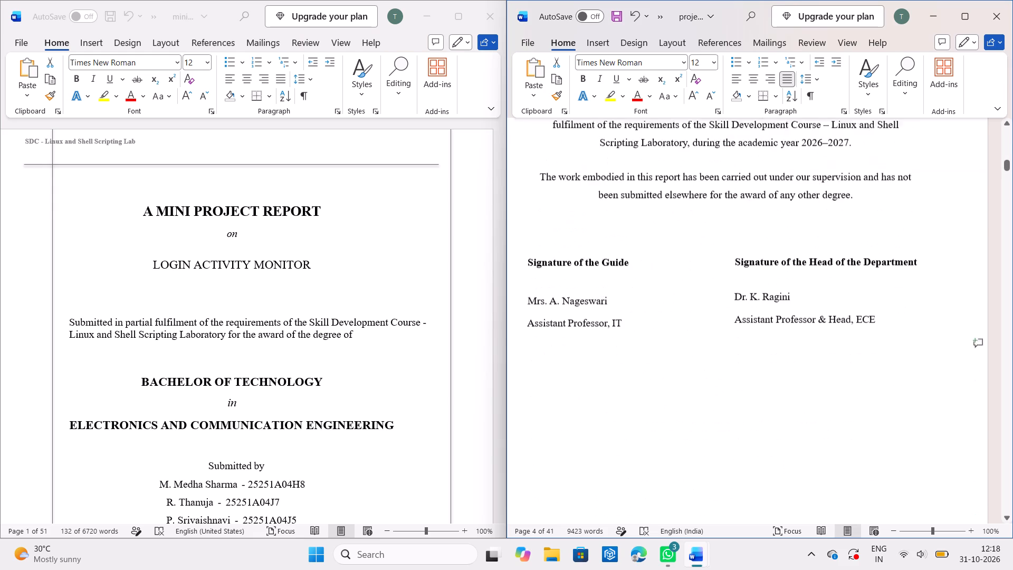
{"action": "scroll", "coordinate": [754, 320], "scroll_direction": "down", "scroll_amount": 1}
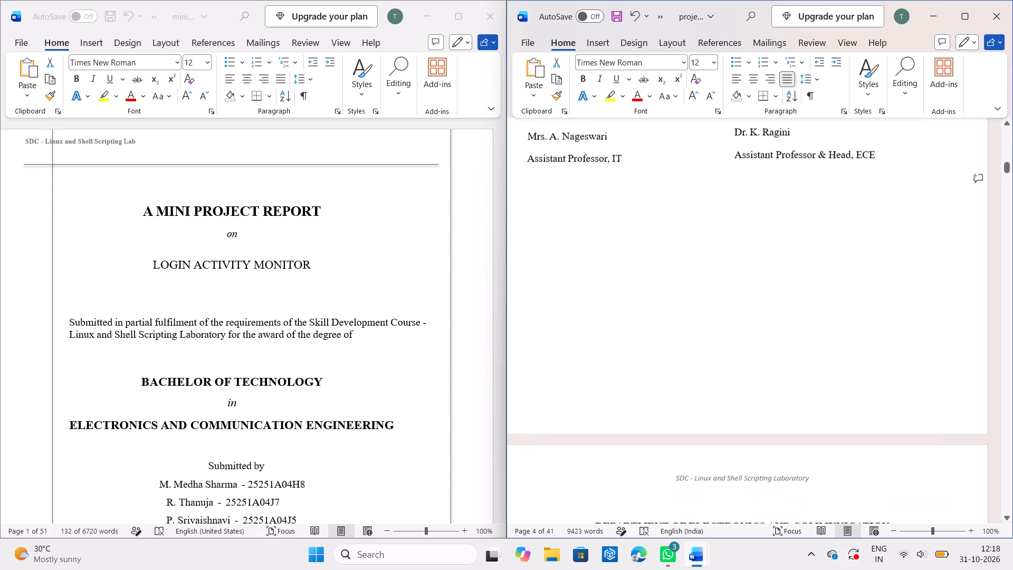
{"action": "scroll", "coordinate": [754, 320], "scroll_direction": "down", "scroll_amount": 2}
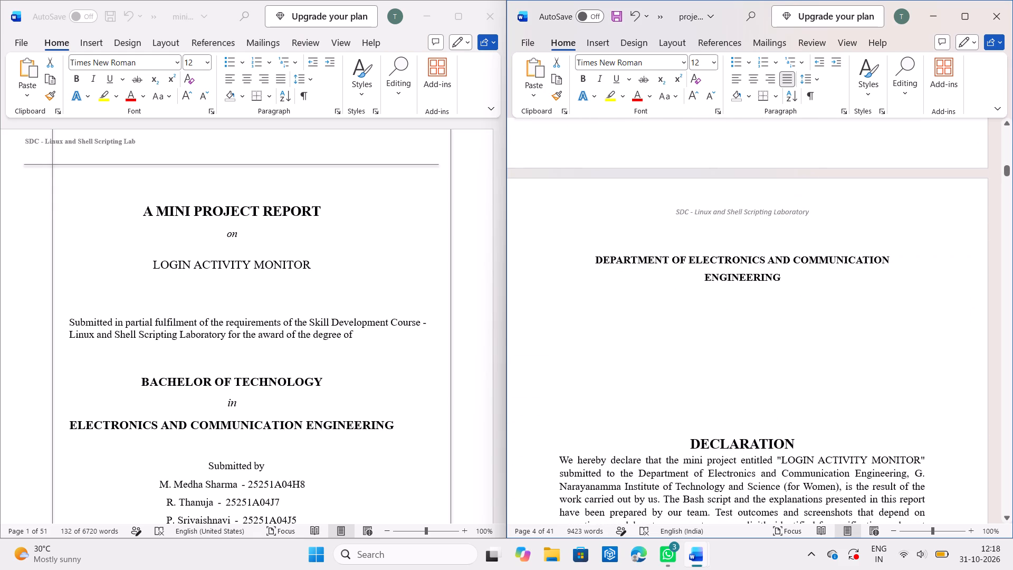
{"action": "left_click_drag", "start_coordinate": [590, 256], "coordinate": [797, 292]}
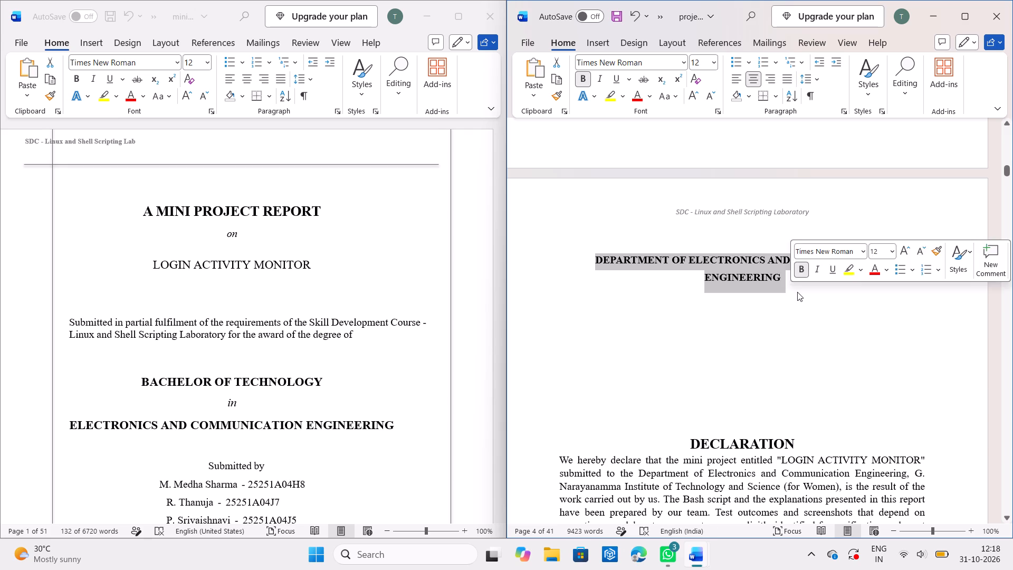
{"action": "key", "text": "BackSpace"}
{"action": "key", "text": "BackSpace"}
{"action": "key", "text": "BackSpace"}
{"action": "key", "text": "BackSpace"}
{"action": "key", "text": "BackSpace"}
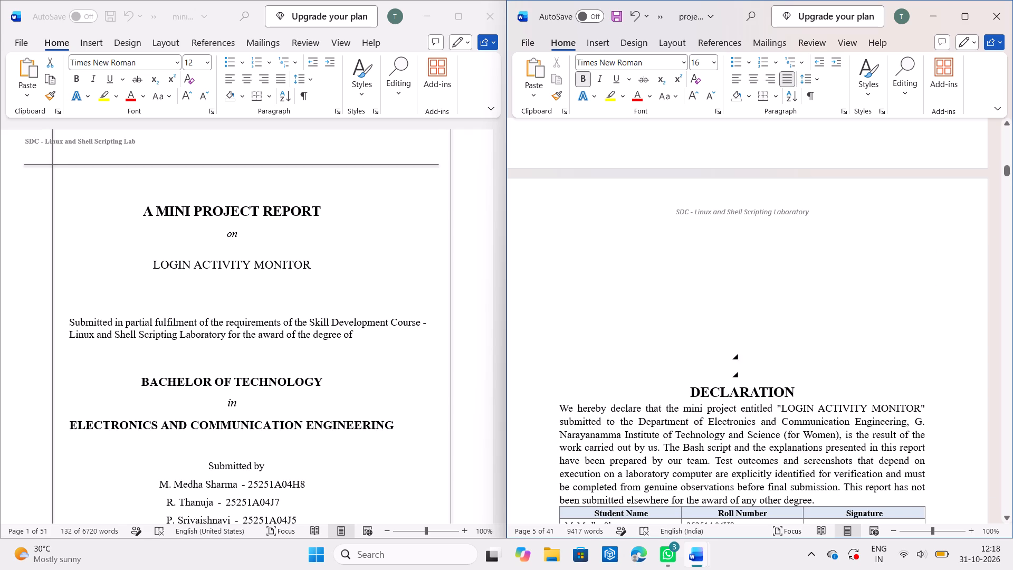
Inspect the blank pages at the very beginning of project1, ahead of the pasted title page.
{"action": "scroll", "coordinate": [868, 305], "scroll_direction": "up", "scroll_amount": 8}
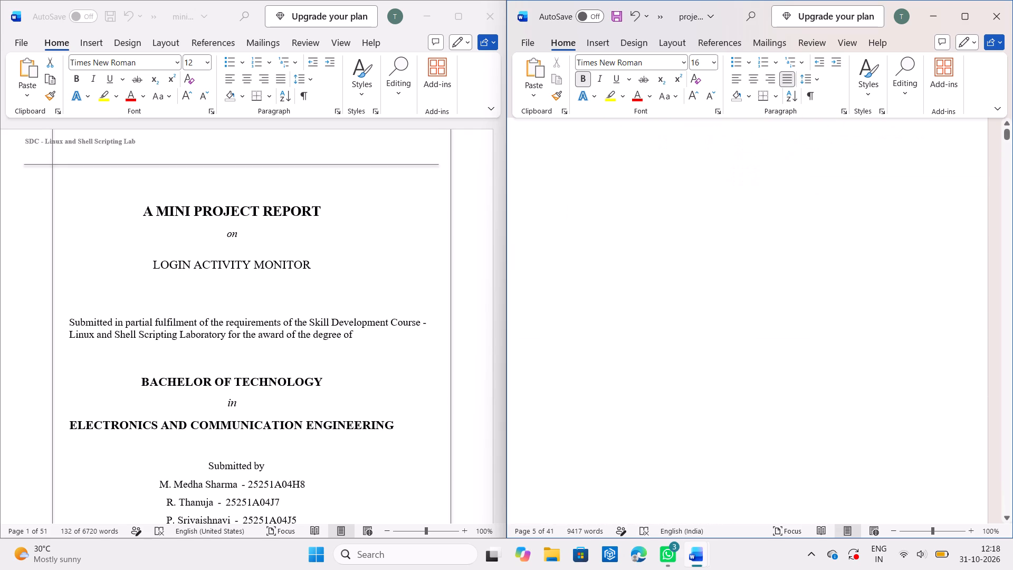
{"action": "scroll", "coordinate": [868, 305], "scroll_direction": "down", "scroll_amount": 7}
{"action": "scroll", "coordinate": [868, 305], "scroll_direction": "up", "scroll_amount": 8}
{"action": "scroll", "coordinate": [868, 305], "scroll_direction": "down", "scroll_amount": 5}
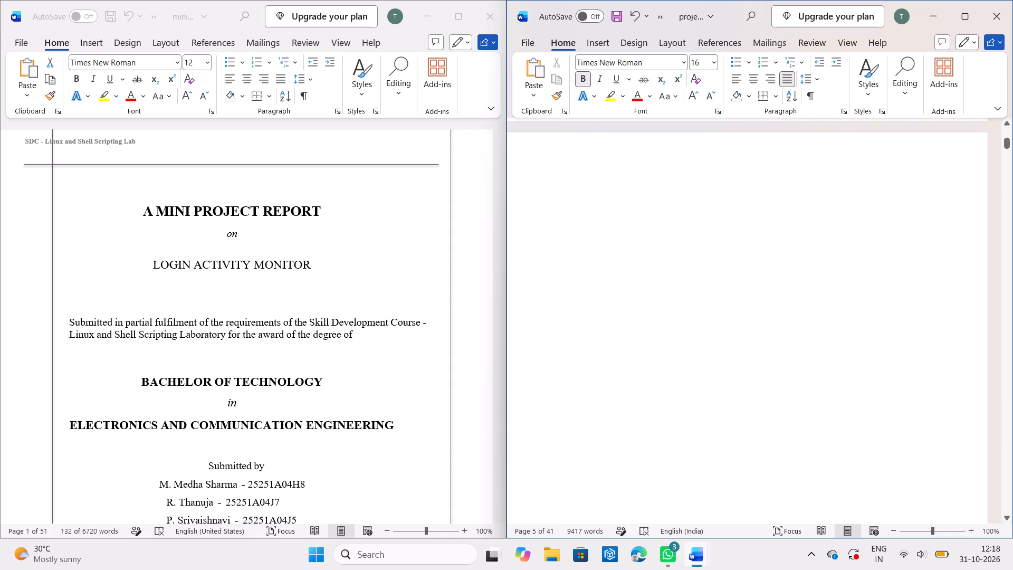
{"action": "scroll", "coordinate": [868, 305], "scroll_direction": "up", "scroll_amount": 5}
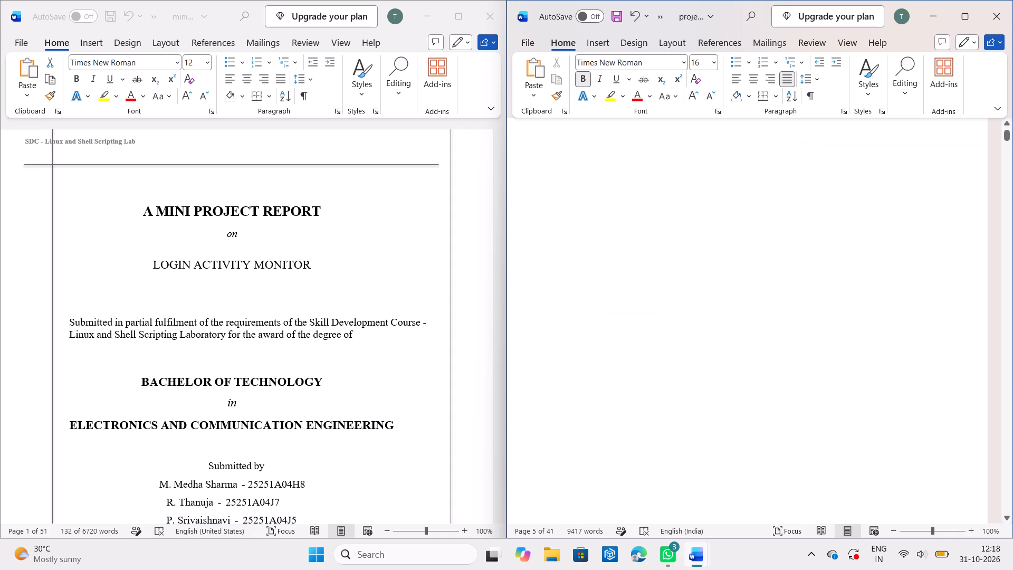
{"action": "left_click", "coordinate": [868, 305]}
{"action": "scroll", "coordinate": [645, 275], "scroll_direction": "up", "scroll_amount": 19}
{"action": "scroll", "coordinate": [645, 275], "scroll_direction": "up", "scroll_amount": 11}
{"action": "scroll", "coordinate": [645, 275], "scroll_direction": "down", "scroll_amount": 4}
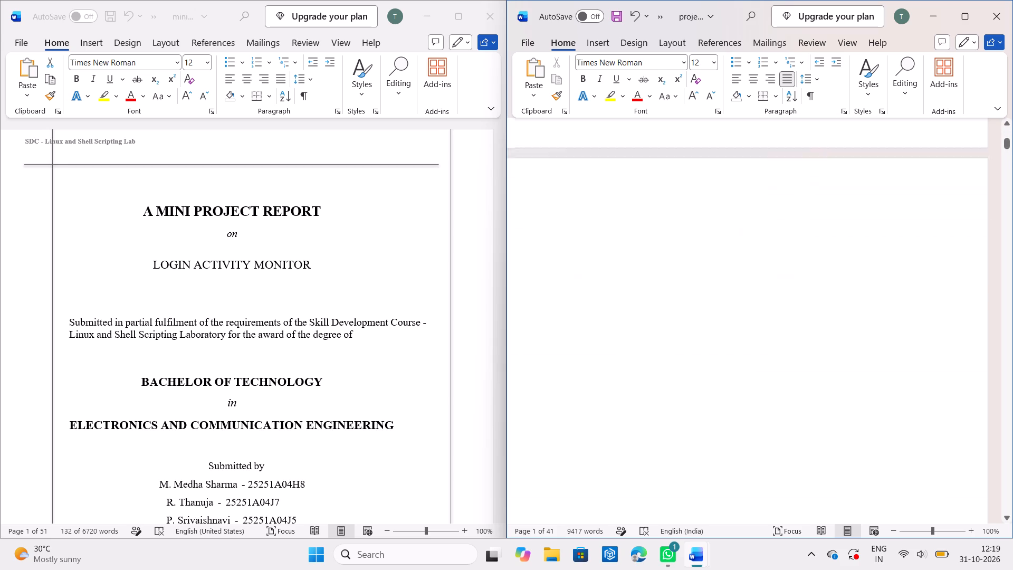
Examine project1's front pages, from the opening blank pages through the title page and DECLARATION to the ACKNOWLEDGEMENT heading.
{"action": "scroll", "coordinate": [645, 275], "scroll_direction": "down", "scroll_amount": 5}
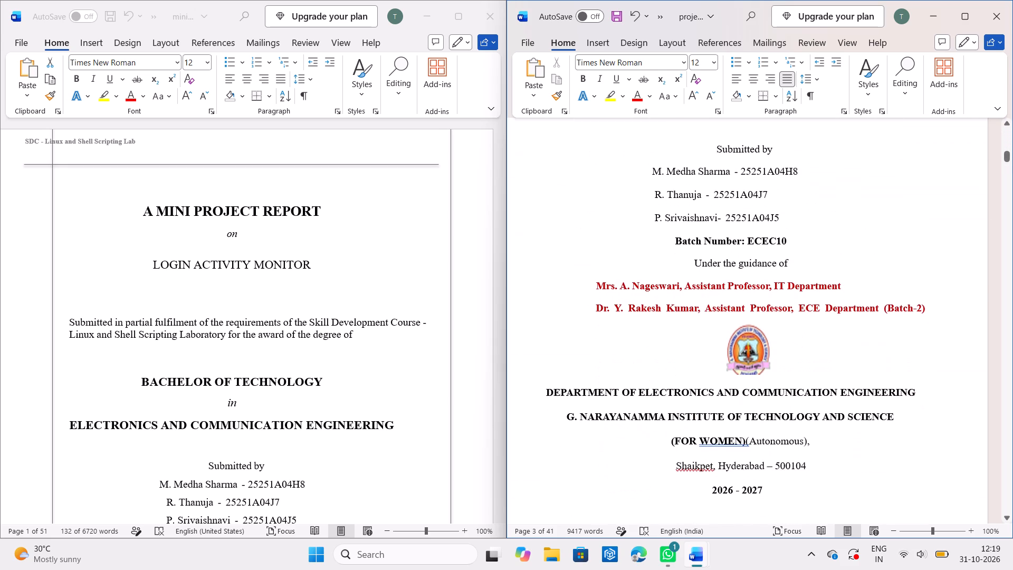
{"action": "scroll", "coordinate": [645, 275], "scroll_direction": "down", "scroll_amount": 8}
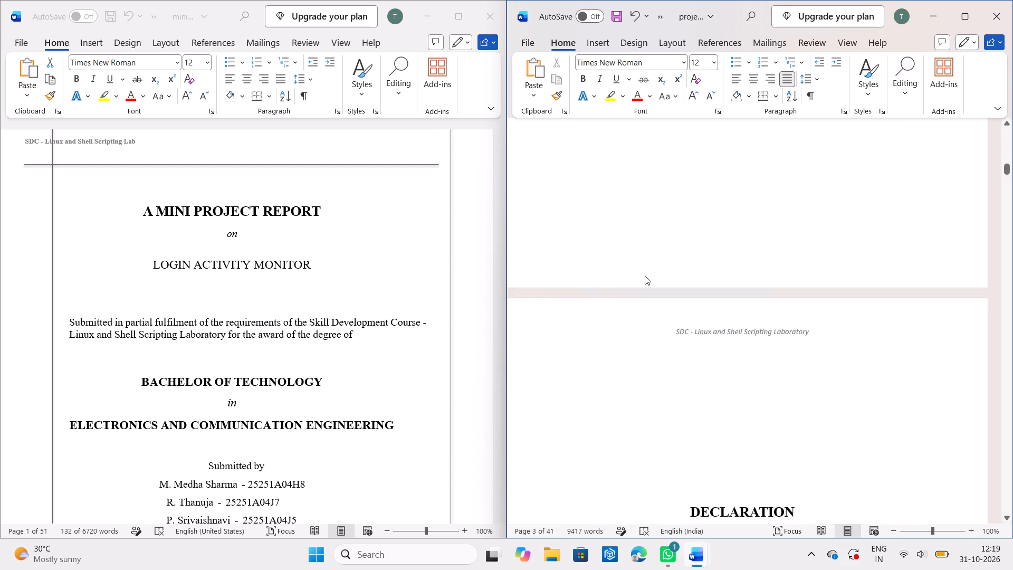
{"action": "scroll", "coordinate": [645, 275], "scroll_direction": "up", "scroll_amount": 18}
{"action": "scroll", "coordinate": [645, 275], "scroll_direction": "down", "scroll_amount": 11}
{"action": "scroll", "coordinate": [645, 275], "scroll_direction": "up", "scroll_amount": 4}
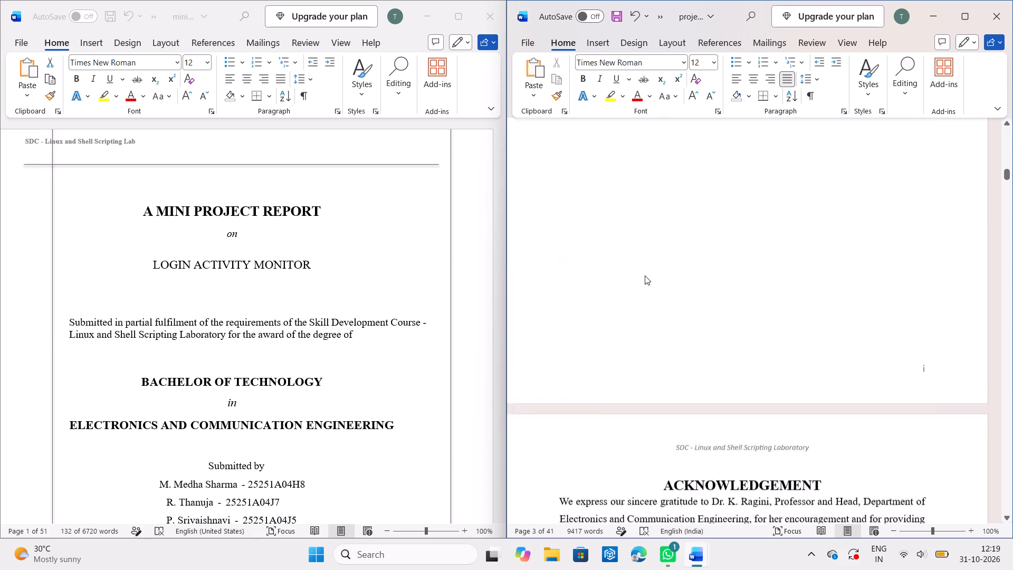
{"action": "scroll", "coordinate": [645, 275], "scroll_direction": "up", "scroll_amount": 11}
{"action": "scroll", "coordinate": [645, 275], "scroll_direction": "down", "scroll_amount": 3}
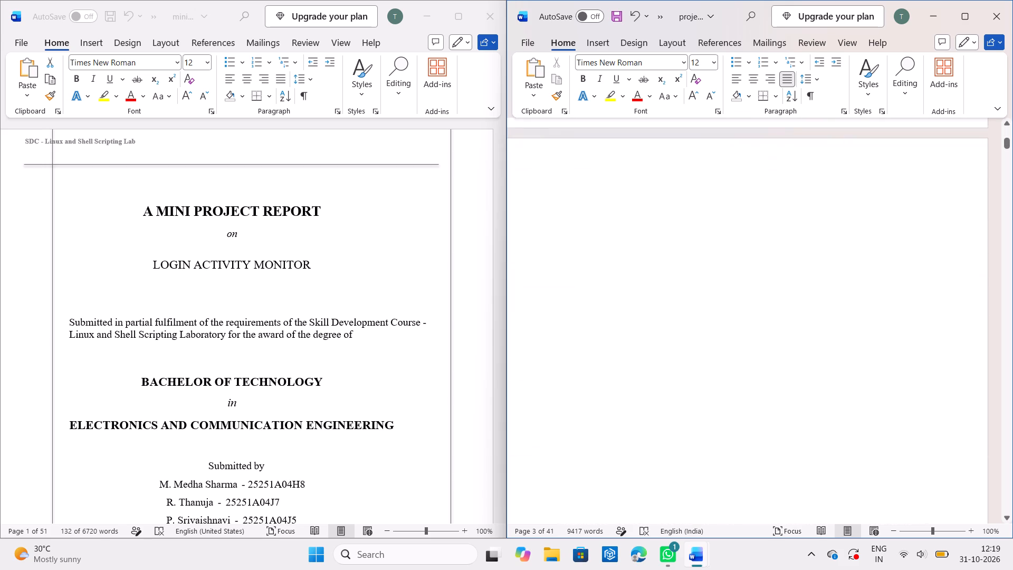
{"action": "scroll", "coordinate": [643, 287], "scroll_direction": "down", "scroll_amount": 2}
{"action": "scroll", "coordinate": [643, 287], "scroll_direction": "up", "scroll_amount": 1}
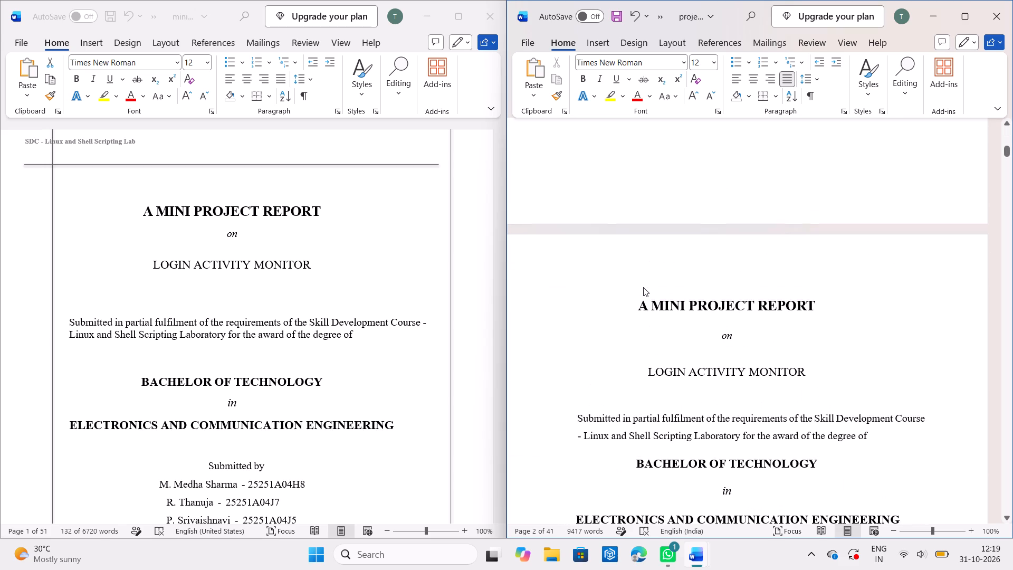
{"action": "left_click", "coordinate": [1000, 18]}
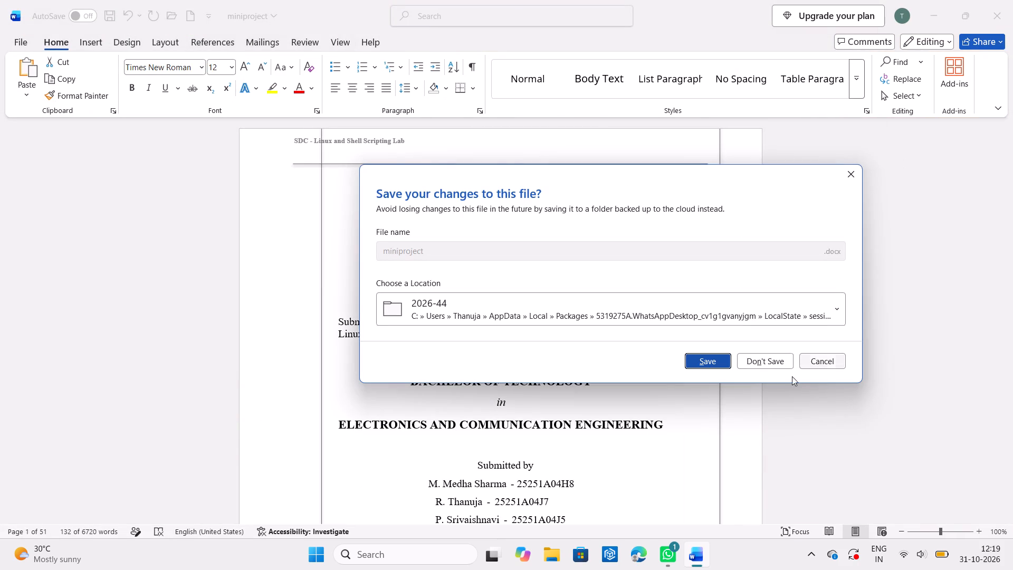
{"action": "left_click", "coordinate": [774, 354]}
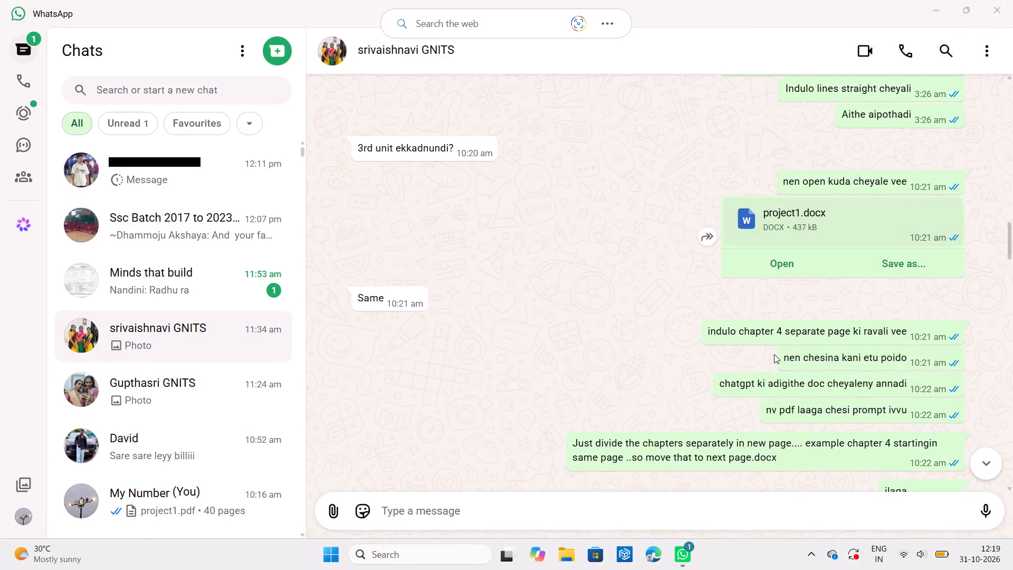
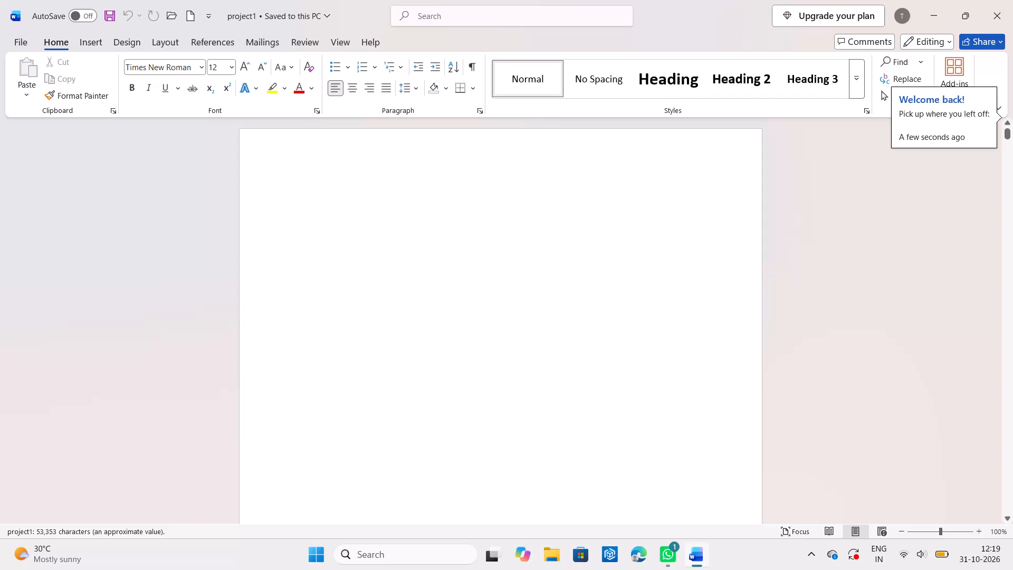
Review the reopened project1 report's title page and certificate page through to the examiner signature line.
{"action": "scroll", "coordinate": [641, 300], "scroll_direction": "down", "scroll_amount": 4}
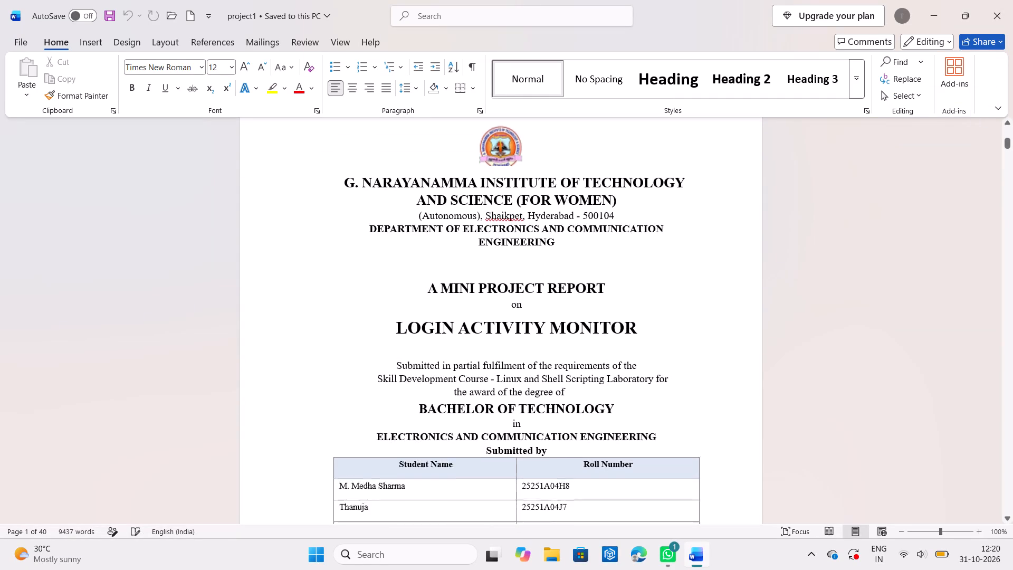
{"action": "scroll", "coordinate": [641, 300], "scroll_direction": "down", "scroll_amount": 4}
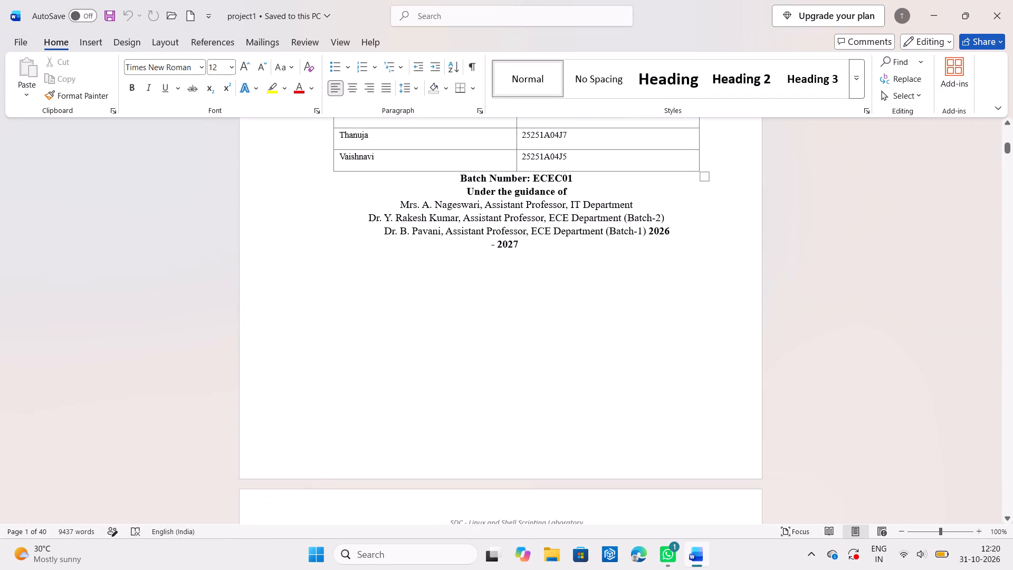
{"action": "scroll", "coordinate": [641, 300], "scroll_direction": "down", "scroll_amount": 2}
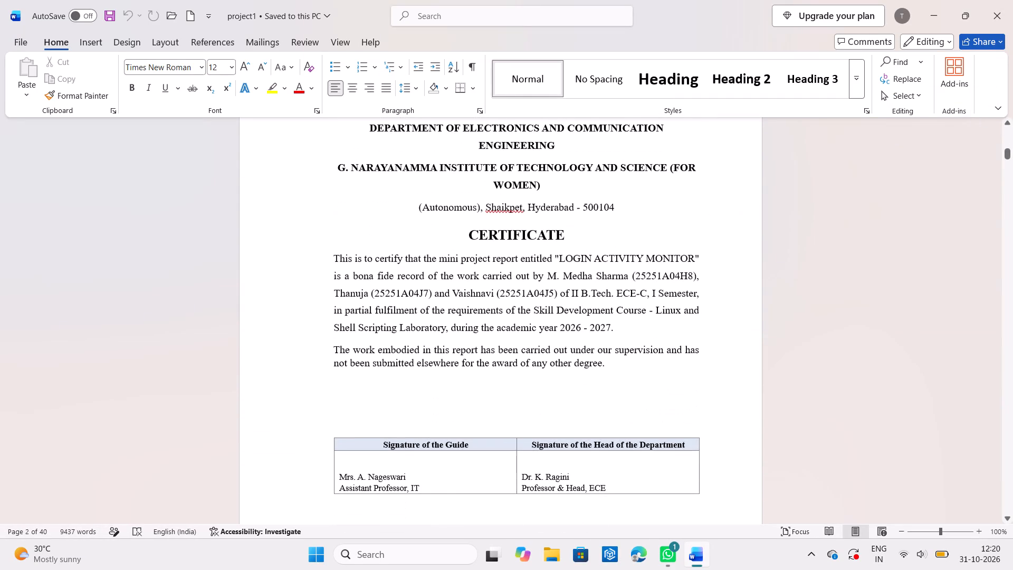
{"action": "scroll", "coordinate": [641, 300], "scroll_direction": "down", "scroll_amount": 1}
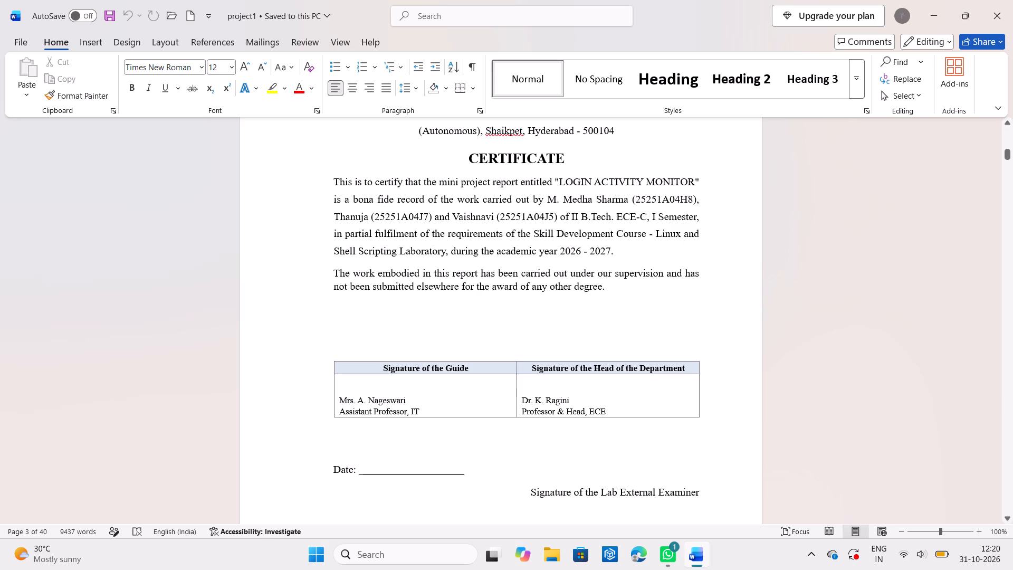
{"action": "scroll", "coordinate": [641, 300], "scroll_direction": "up", "scroll_amount": 1}
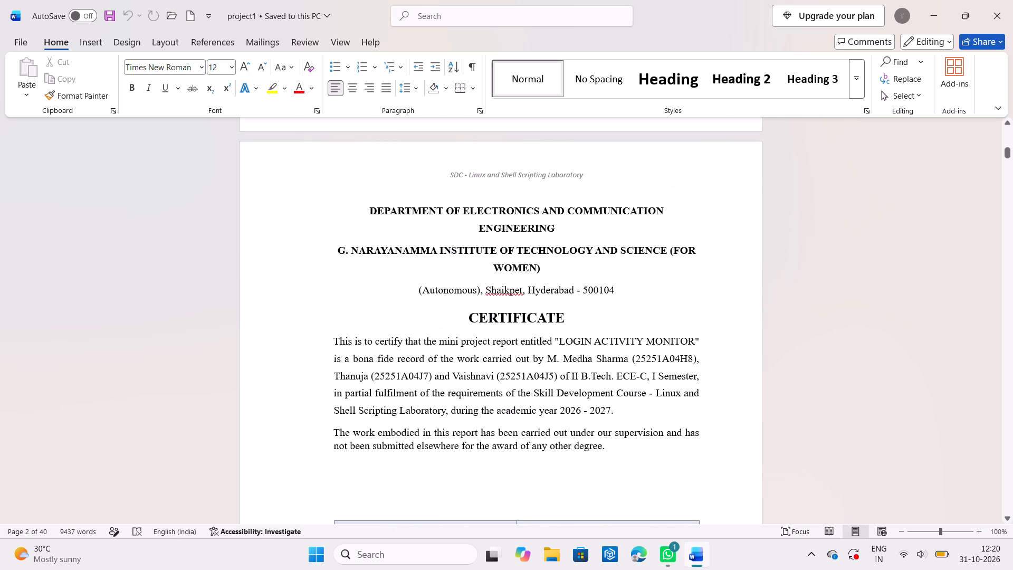
{"action": "scroll", "coordinate": [641, 300], "scroll_direction": "up", "scroll_amount": 3}
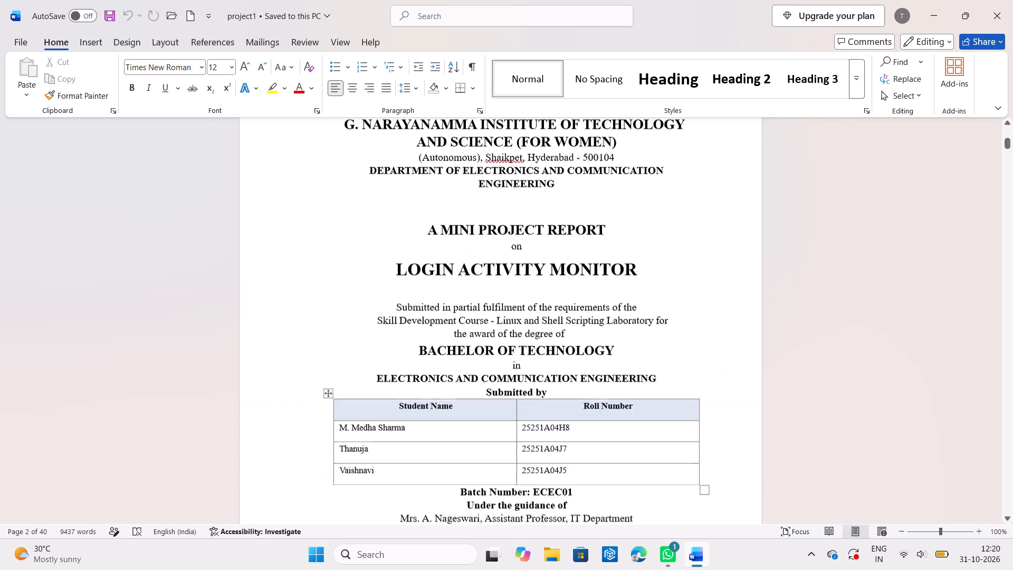
{"action": "scroll", "coordinate": [641, 300], "scroll_direction": "down", "scroll_amount": 3}
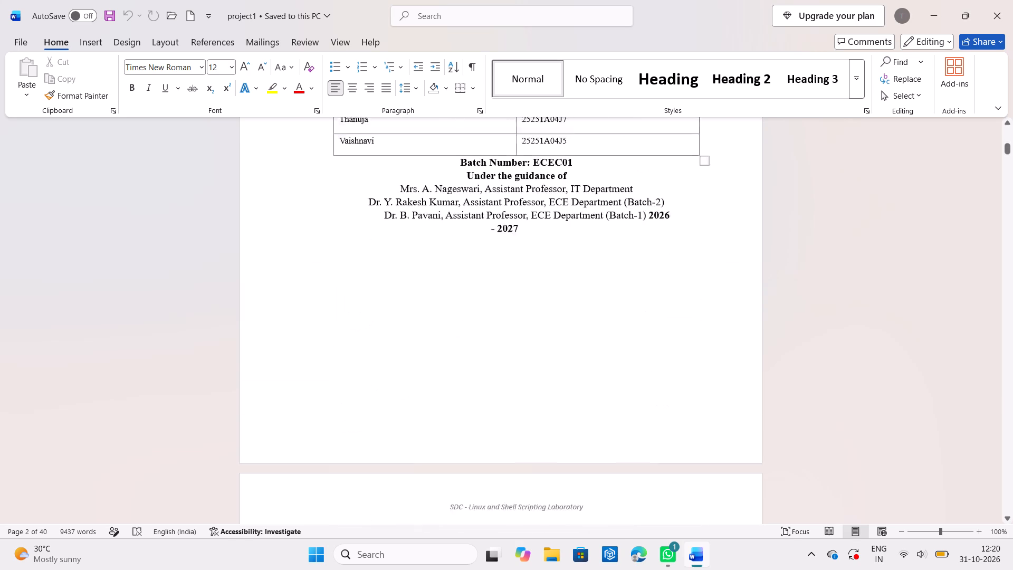
{"action": "scroll", "coordinate": [641, 300], "scroll_direction": "down", "scroll_amount": 2}
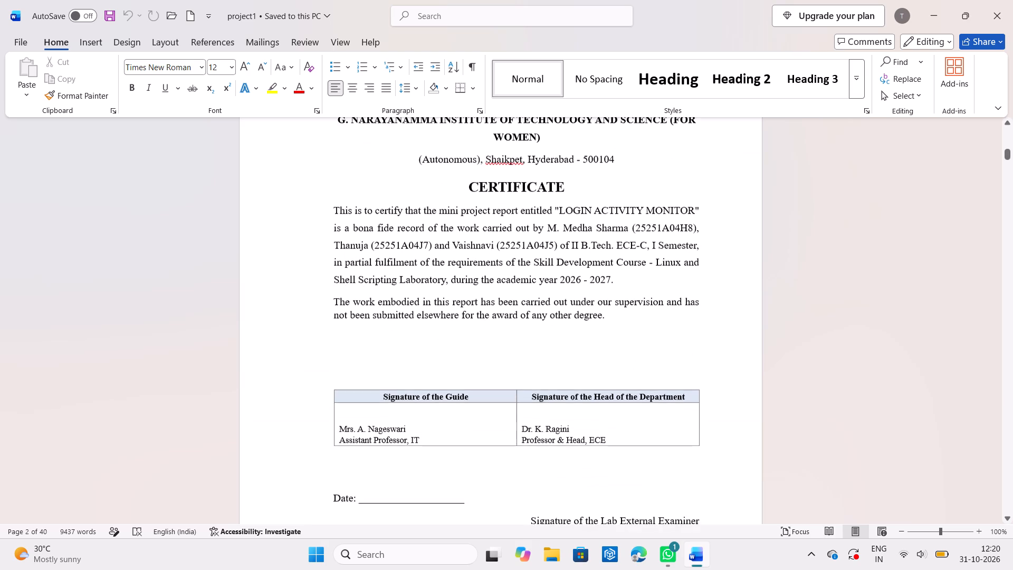
{"action": "scroll", "coordinate": [641, 300], "scroll_direction": "down", "scroll_amount": 2}
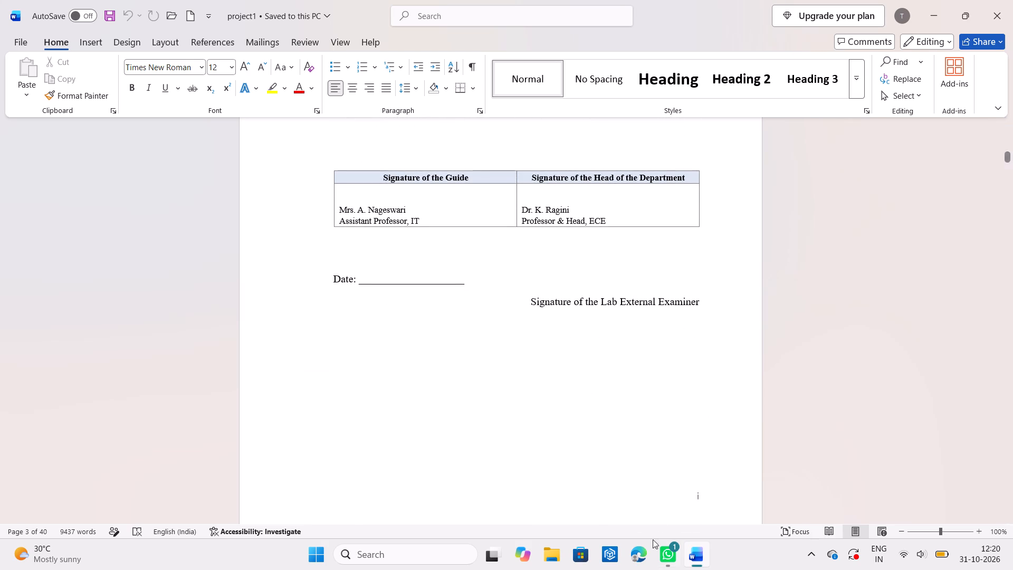
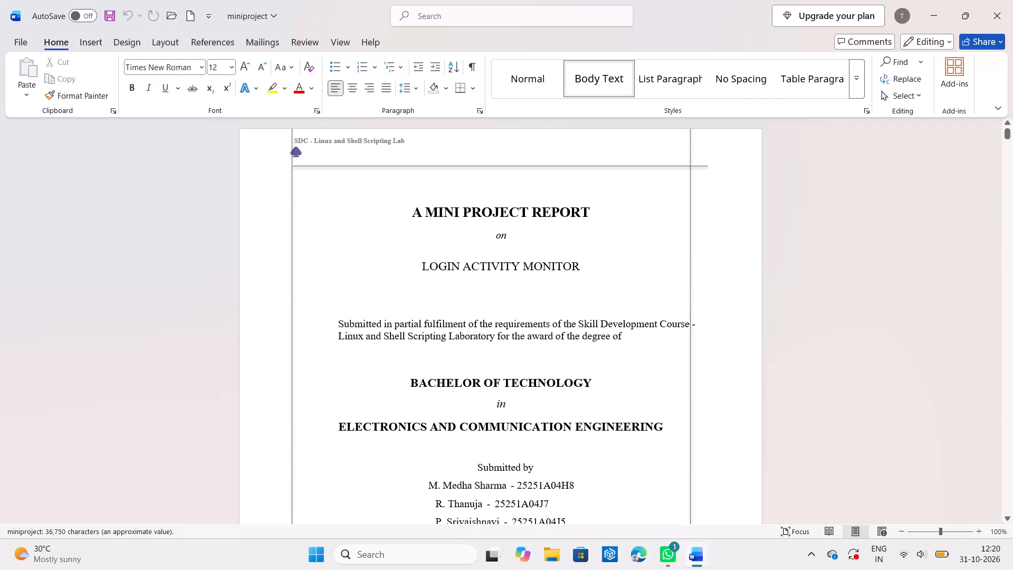
Place miniproject and project1 side by side and compare their title pages, from the report heading through the guidance lines.
{"action": "key", "text": "super+Right"}
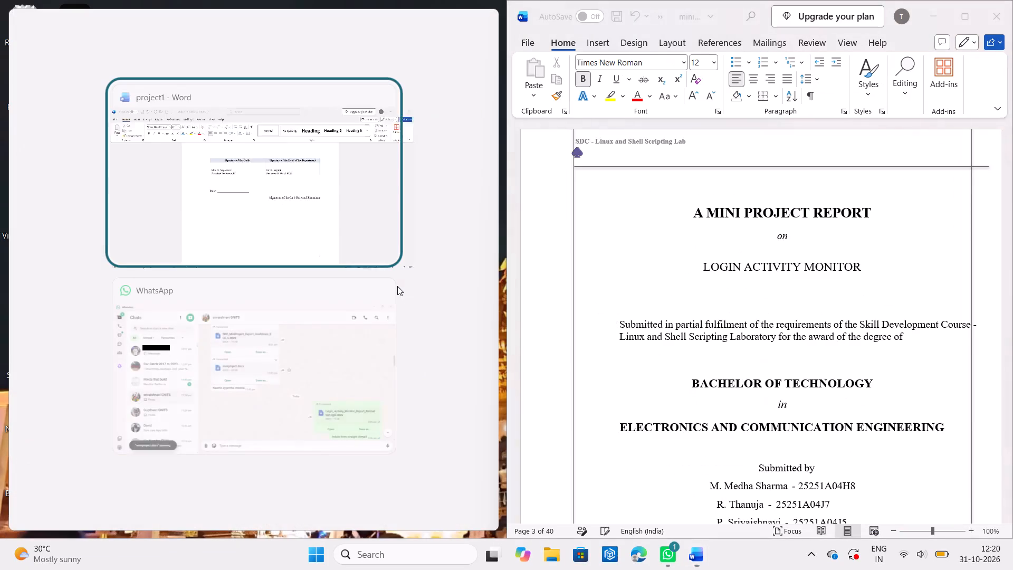
{"action": "left_click", "coordinate": [245, 154]}
{"action": "scroll", "coordinate": [308, 236], "scroll_direction": "up", "scroll_amount": 9}
{"action": "scroll", "coordinate": [308, 236], "scroll_direction": "down", "scroll_amount": 6}
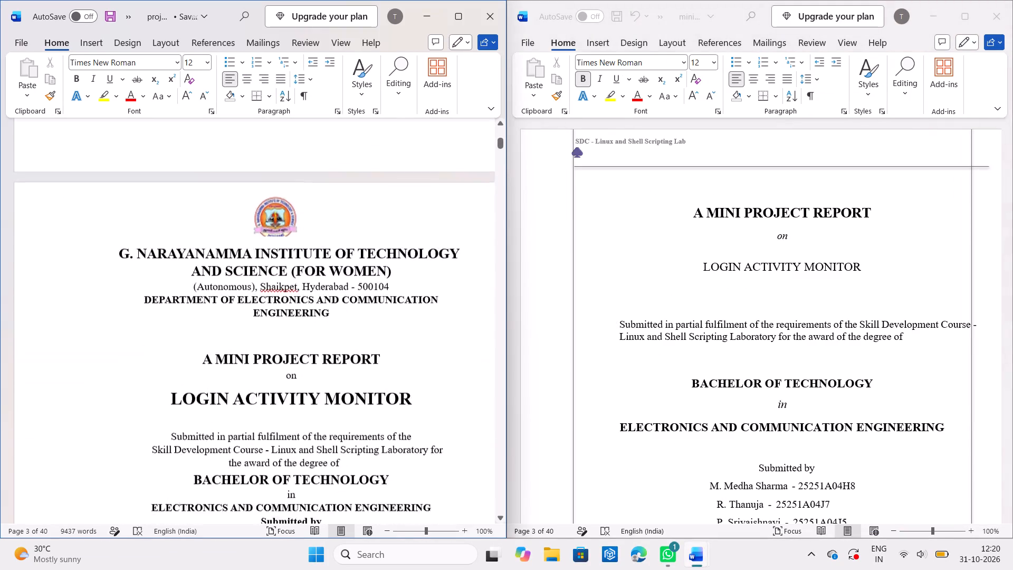
{"action": "scroll", "coordinate": [308, 236], "scroll_direction": "down", "scroll_amount": 1}
{"action": "scroll", "coordinate": [733, 318], "scroll_direction": "down", "scroll_amount": 2}
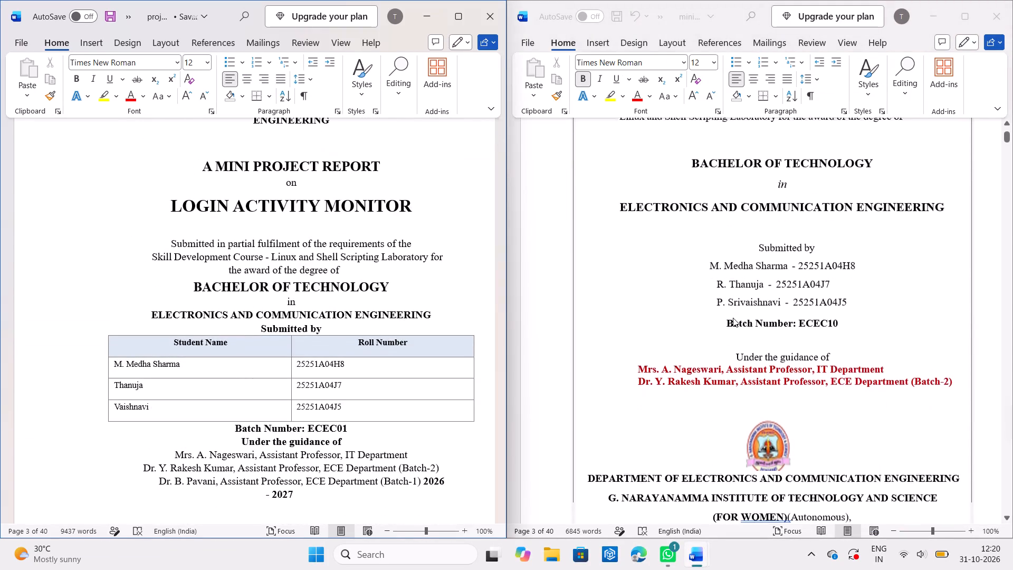
Compare the title pages of miniproject and project1, covering the institute block, the pages' beginnings and project1's Submitted by table.
{"action": "scroll", "coordinate": [733, 318], "scroll_direction": "down", "scroll_amount": 1}
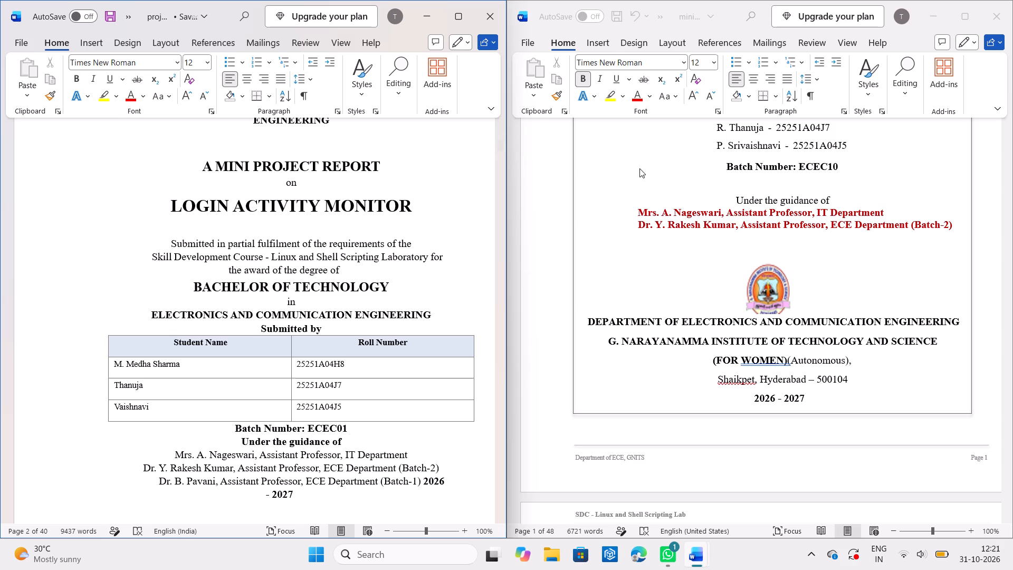
{"action": "scroll", "coordinate": [639, 168], "scroll_direction": "down", "scroll_amount": 1}
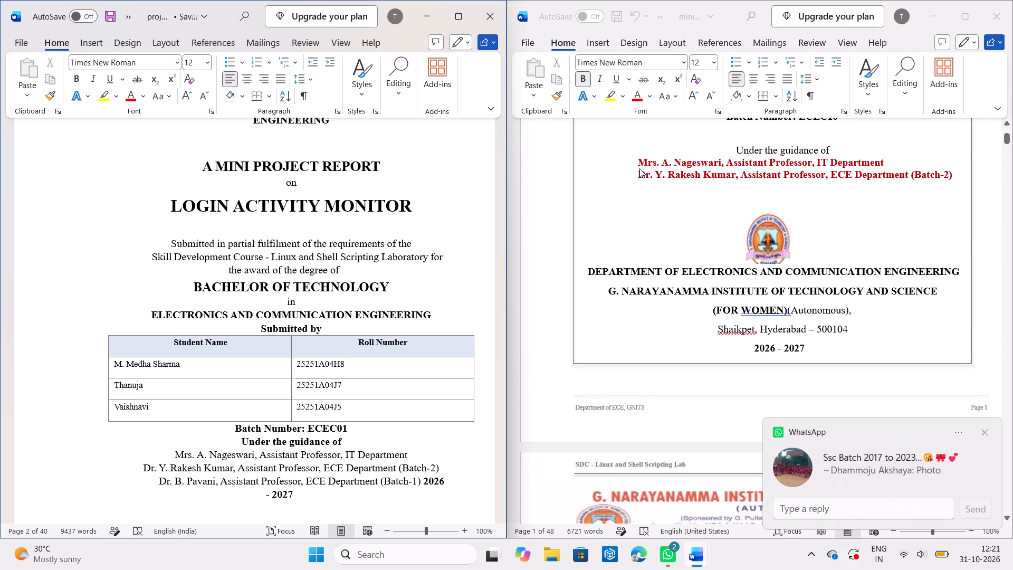
{"action": "scroll", "coordinate": [673, 199], "scroll_direction": "up", "scroll_amount": 2}
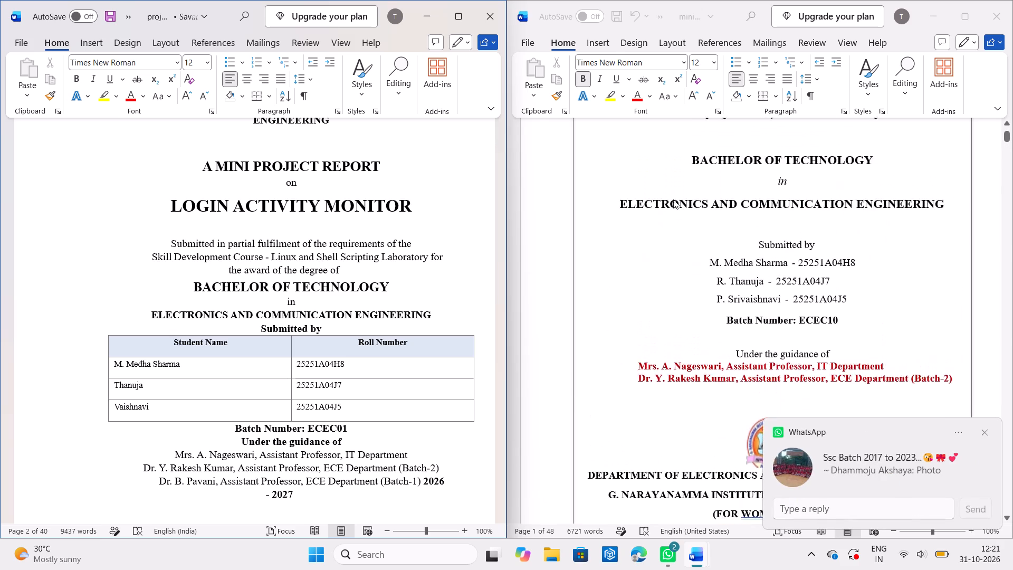
{"action": "scroll", "coordinate": [673, 199], "scroll_direction": "up", "scroll_amount": 2}
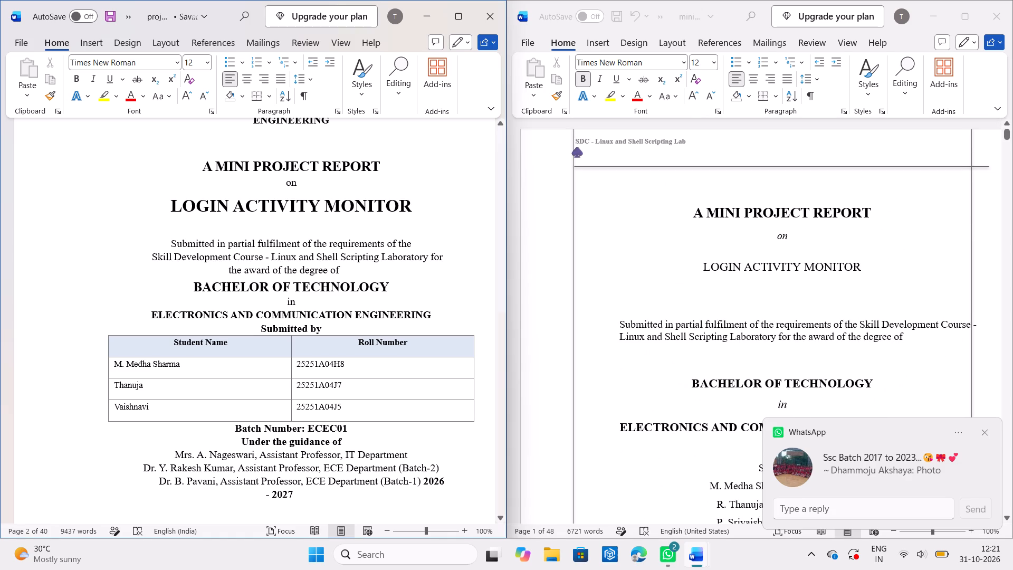
{"action": "scroll", "coordinate": [297, 298], "scroll_direction": "up", "scroll_amount": 3}
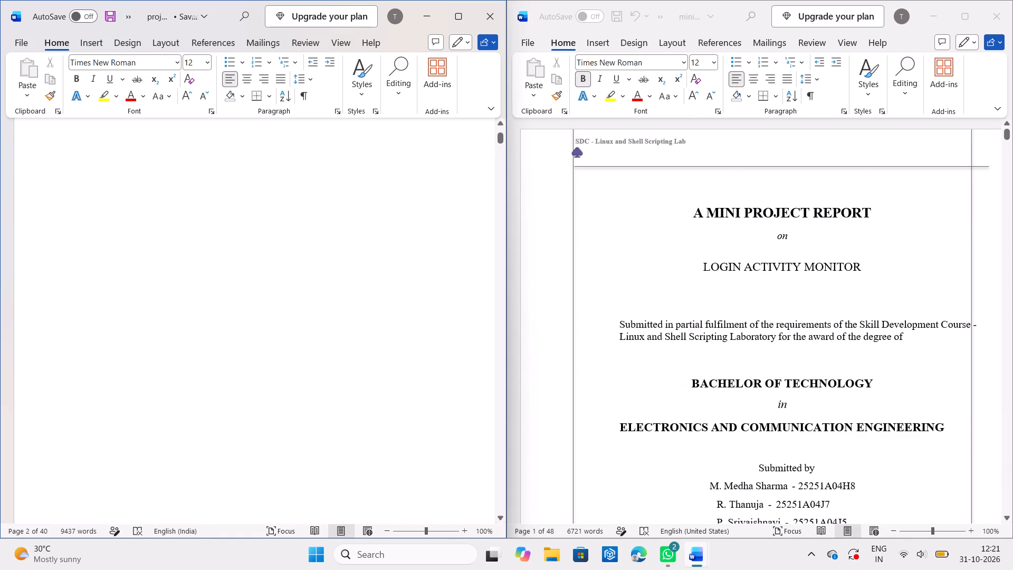
{"action": "scroll", "coordinate": [297, 298], "scroll_direction": "up", "scroll_amount": 3}
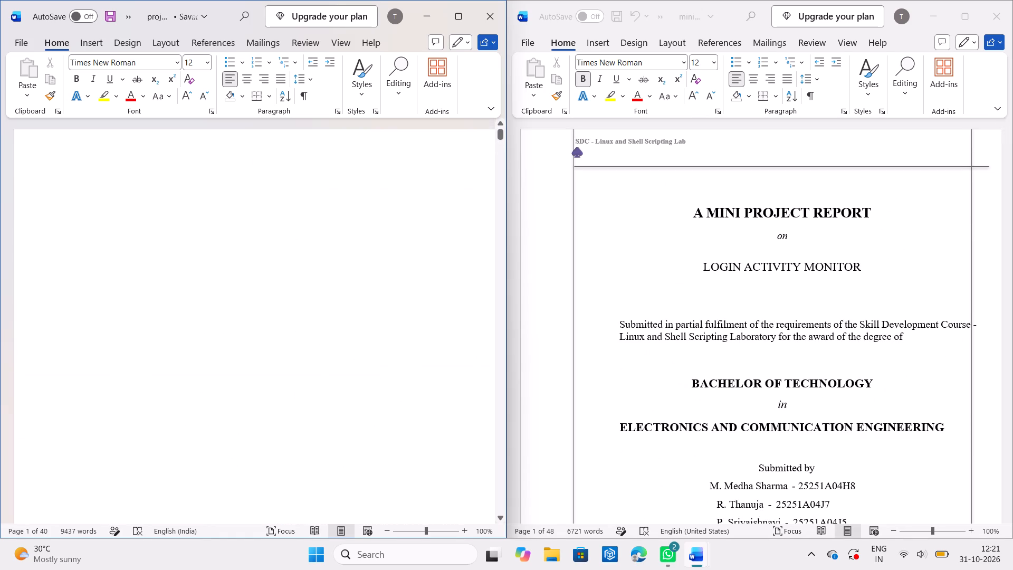
{"action": "scroll", "coordinate": [297, 298], "scroll_direction": "down", "scroll_amount": 4}
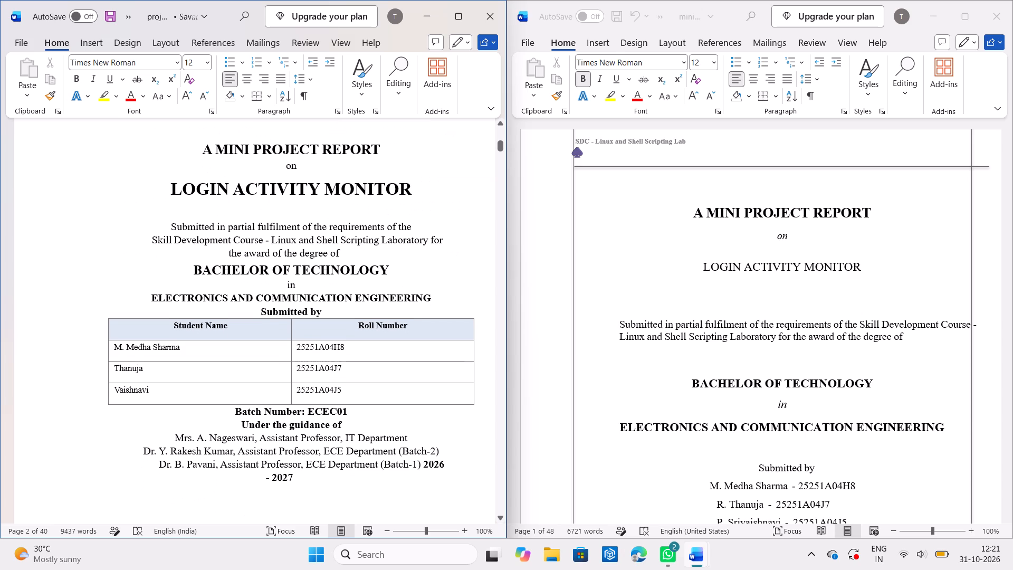
{"action": "scroll", "coordinate": [297, 298], "scroll_direction": "down", "scroll_amount": 1}
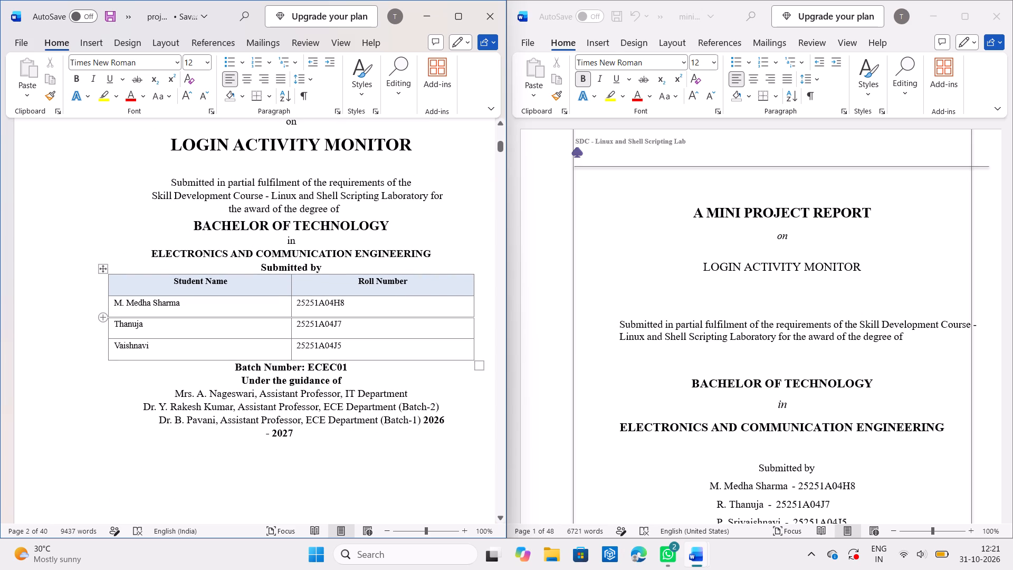
{"action": "left_click_drag", "start_coordinate": [111, 272], "coordinate": [383, 389]}
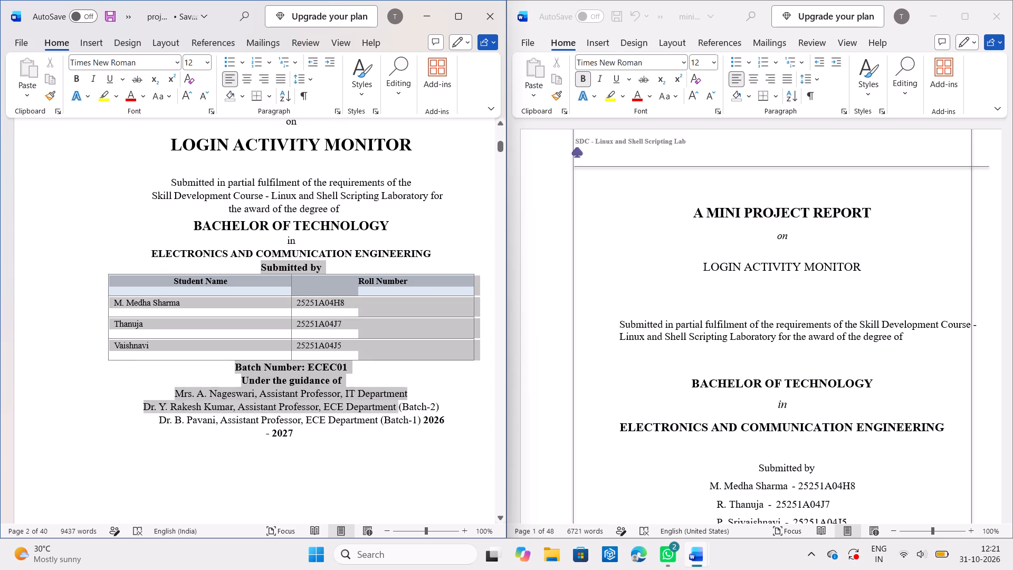
{"action": "left_click_drag", "start_coordinate": [383, 389], "coordinate": [443, 355]}
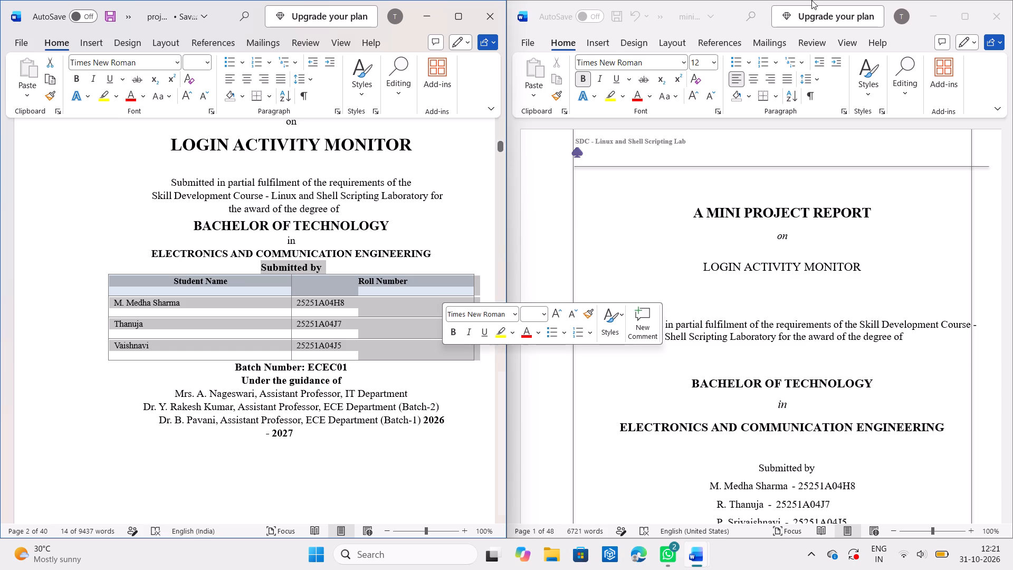